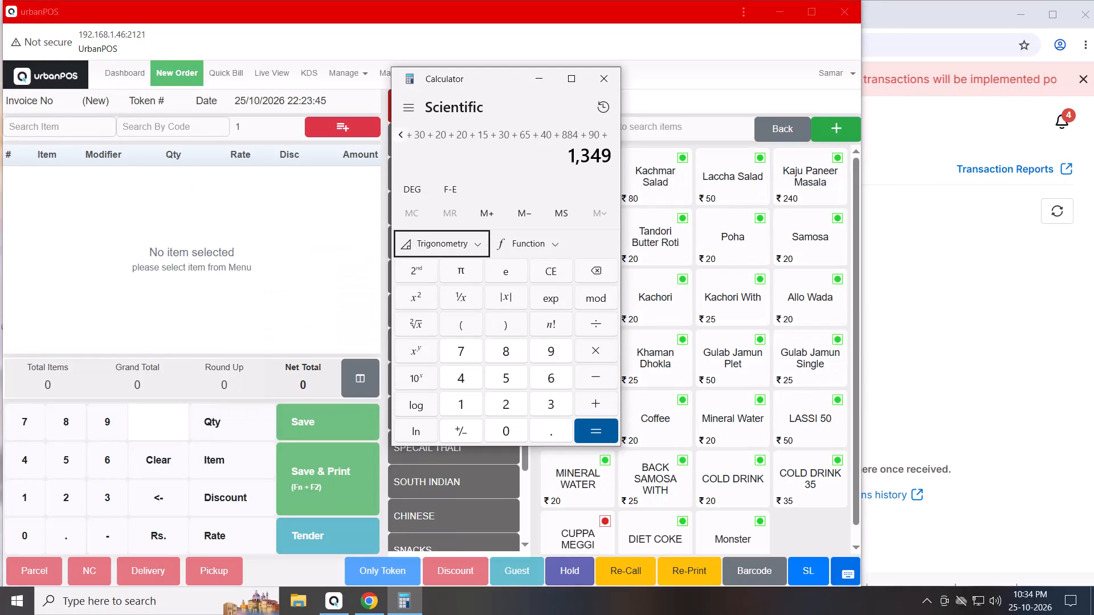
Add 2522 and 4800 on the calculator.
{"action": "type", "text": "2522+"}
{"action": "type", "text": "4800+"}
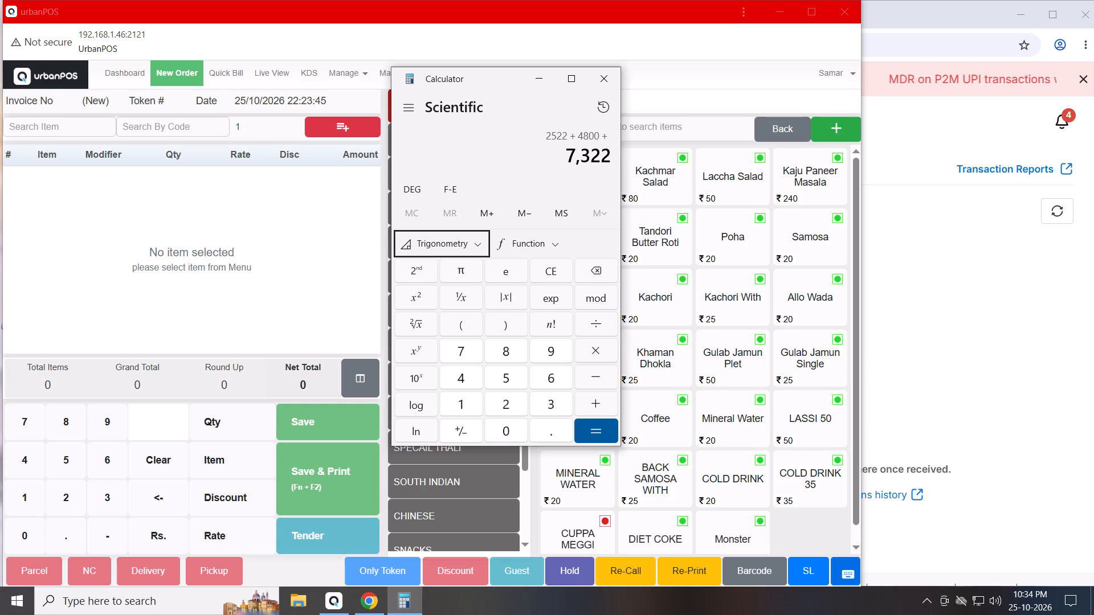
Start a fresh sum of 150, 1000, 200, 10, 300, 610, 40, 200, 200, 1790, 2850, 120, 850 and 7322.
{"action": "key", "text": "Escape"}
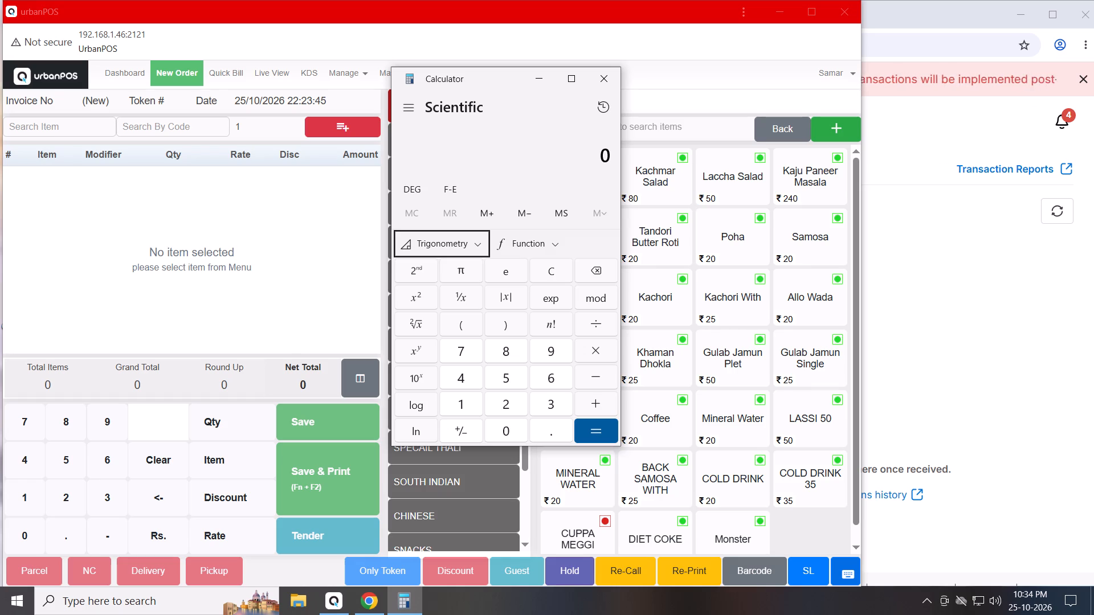
{"action": "type", "text": "150+1000+200+10+300+610+"}
{"action": "type", "text": "+40+++++++++200+"}
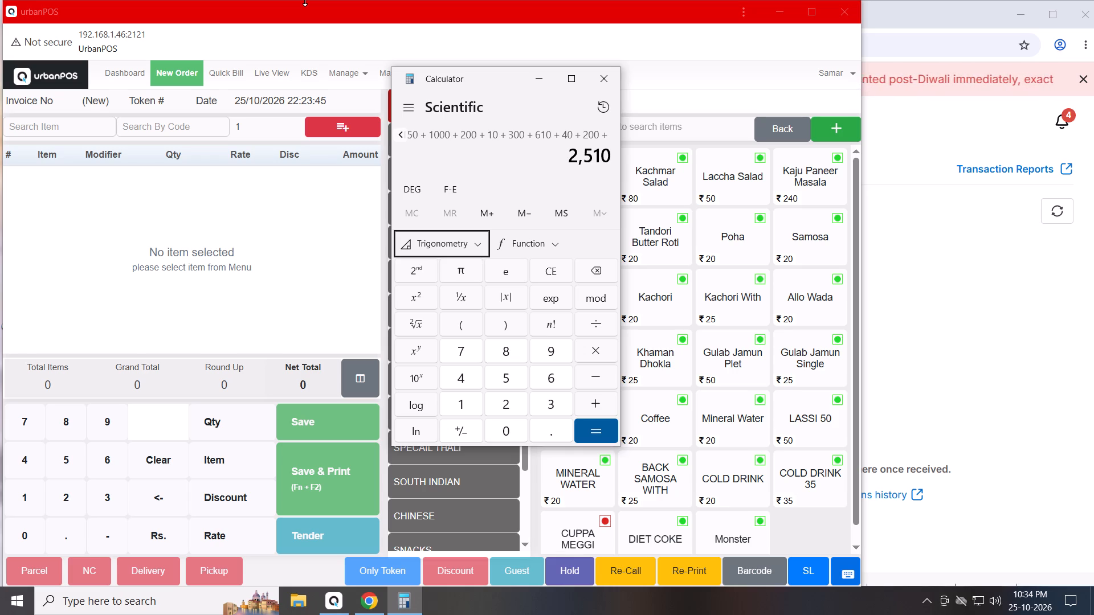
{"action": "type", "text": "200+175"}
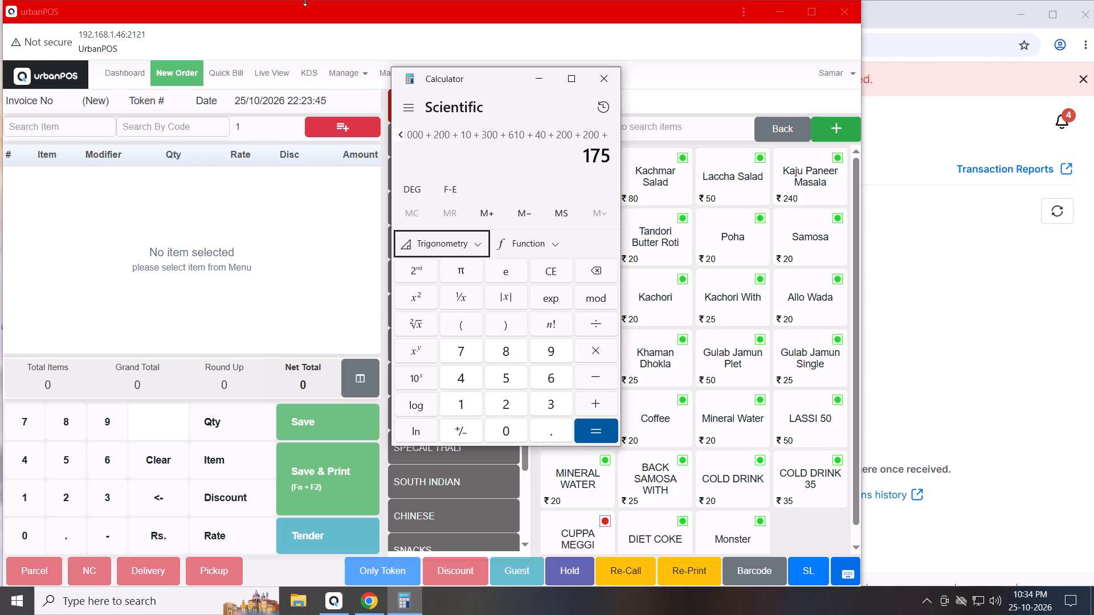
{"action": "key", "text": "BackSpace"}
{"action": "type", "text": "90+"}
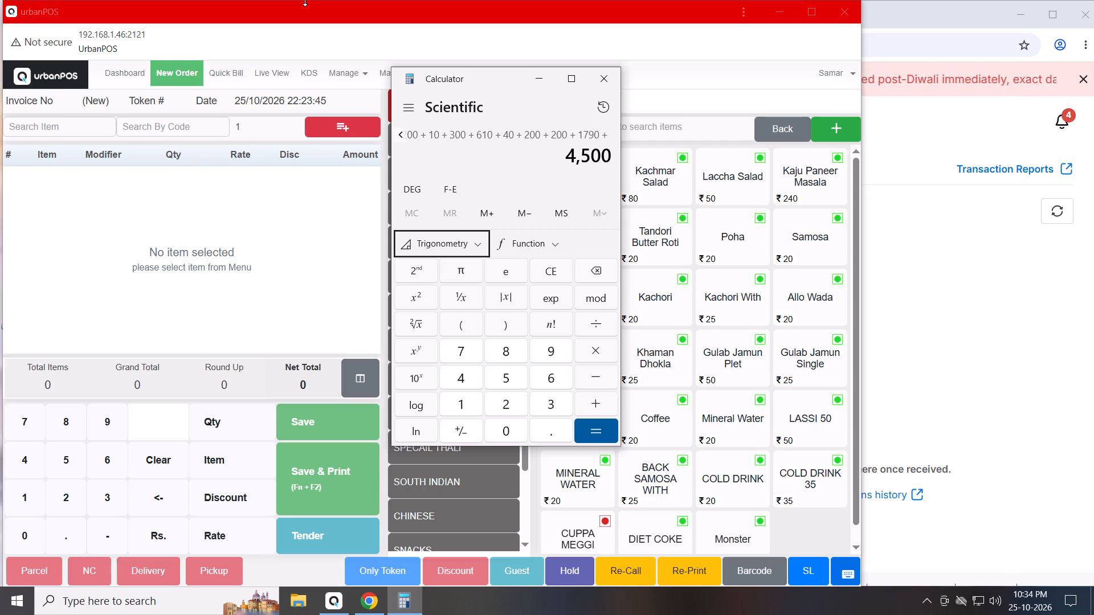
{"action": "key", "text": "plus"}
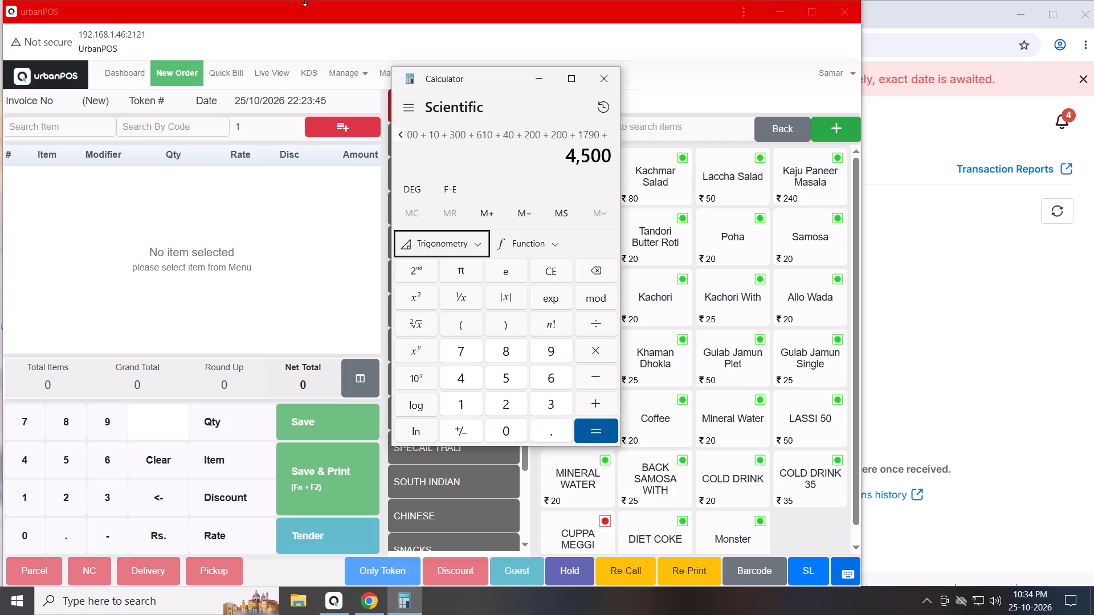
{"action": "type", "text": "2850+"}
{"action": "type", "text": "+120+850+"}
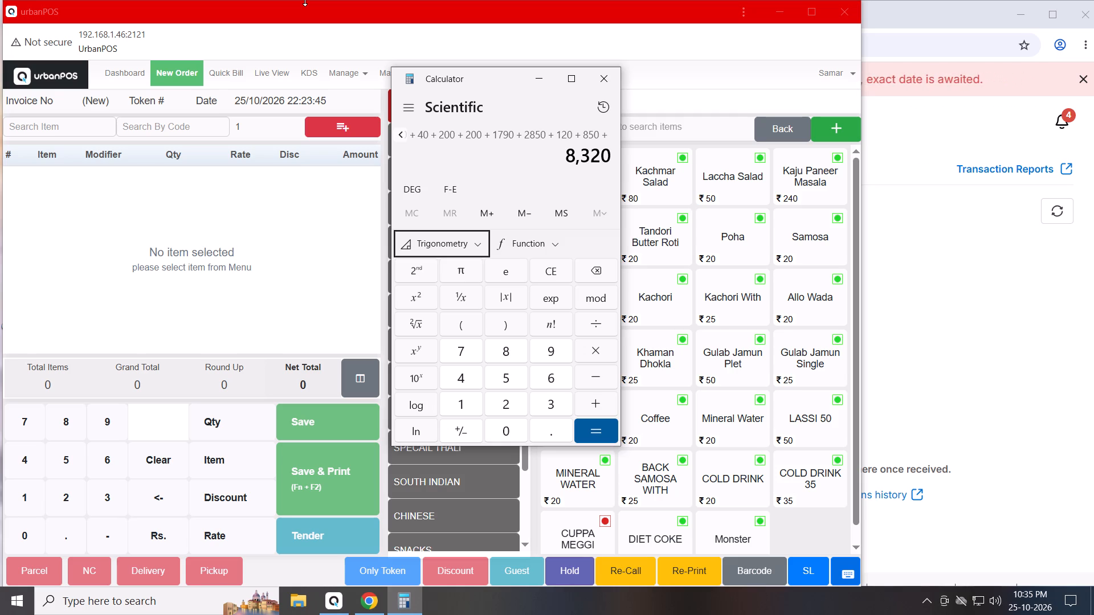
{"action": "key", "text": "plus"}
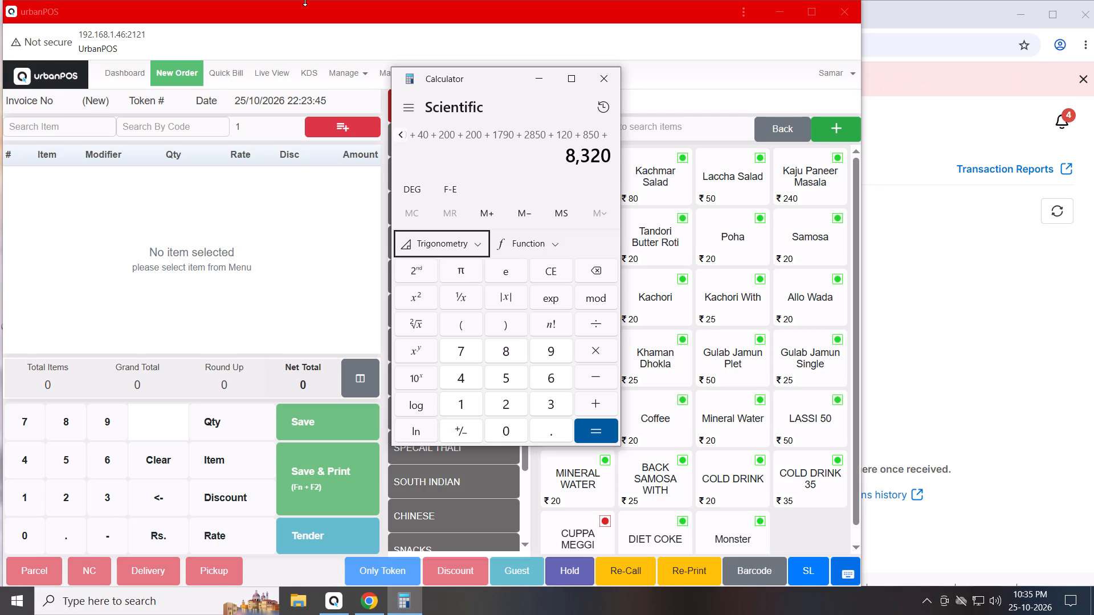
{"action": "type", "text": "7322+"}
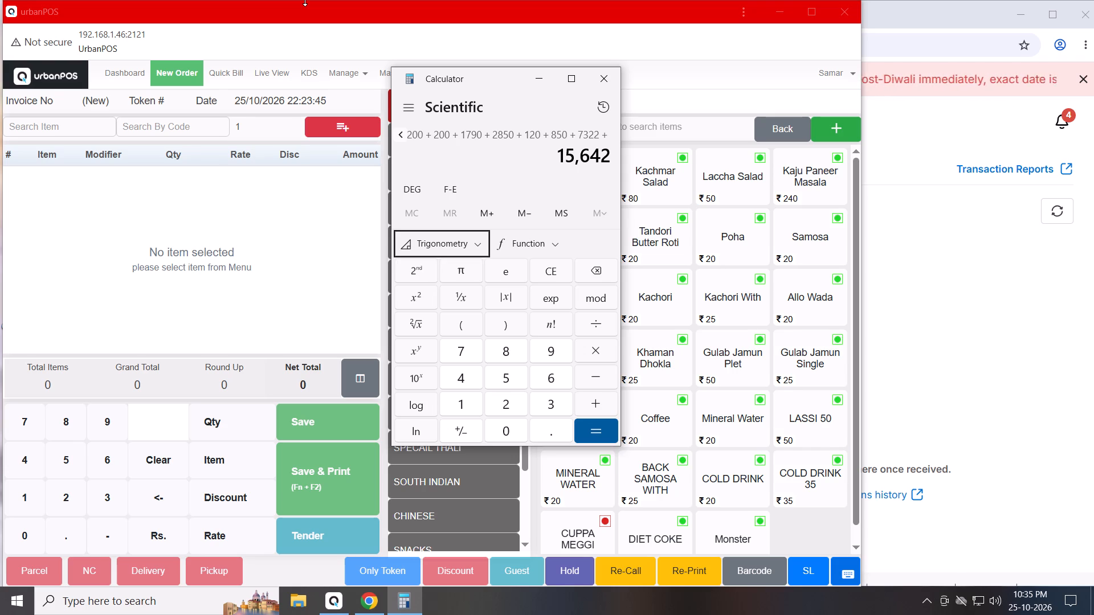
Start a fresh sum of 70, 550, 500, 550, 150, 350, 500, 1350, 200 and 380.
{"action": "key", "text": "Escape"}
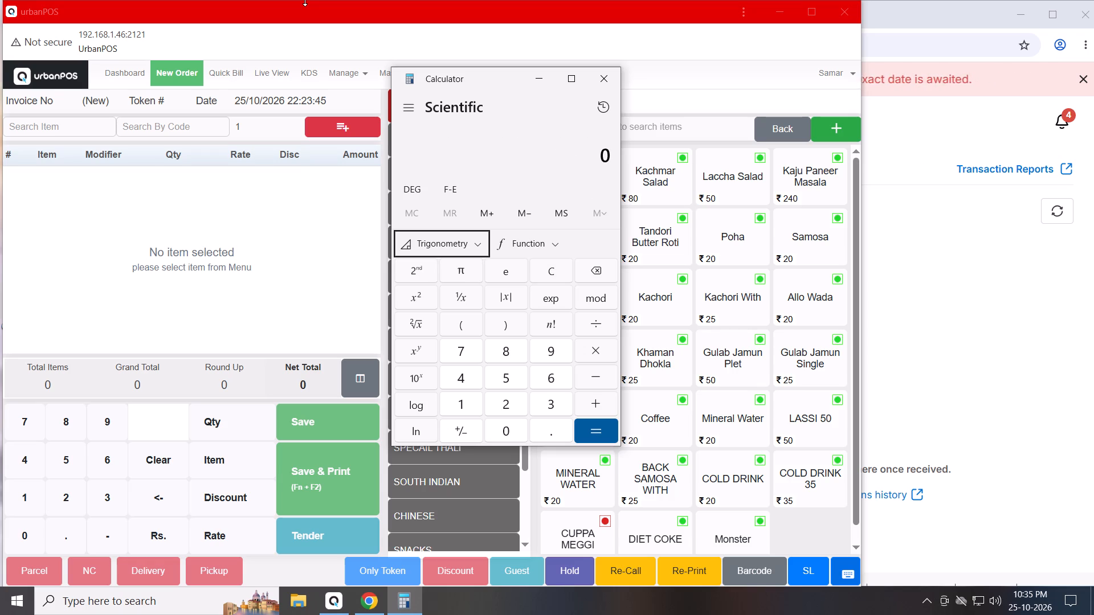
{"action": "type", "text": "70+550+500+550+"}
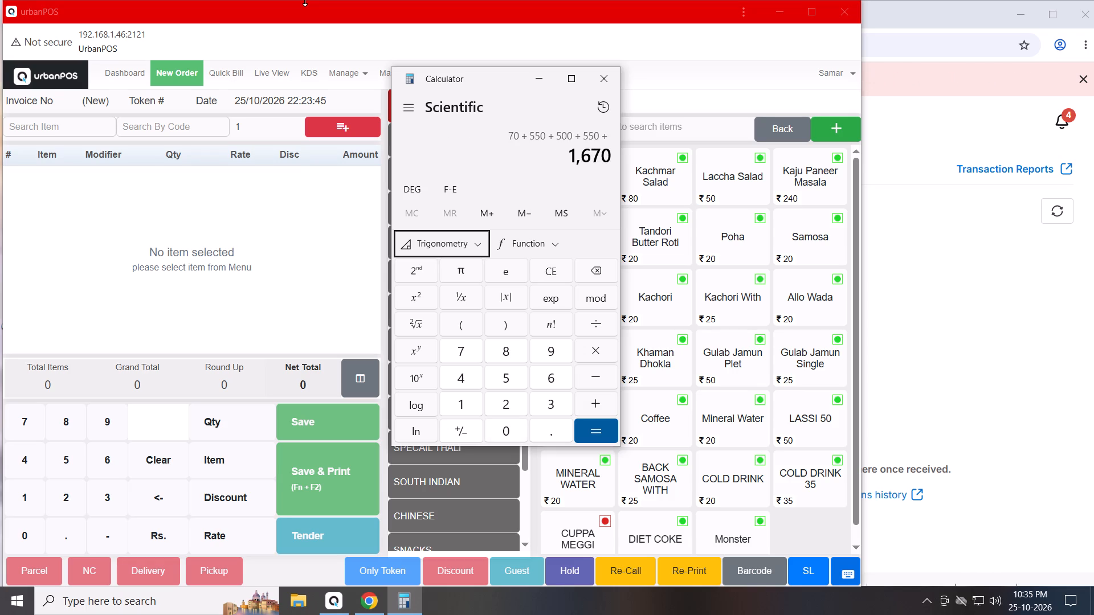
{"action": "type", "text": "158"}
{"action": "key", "text": "BackSpace"}
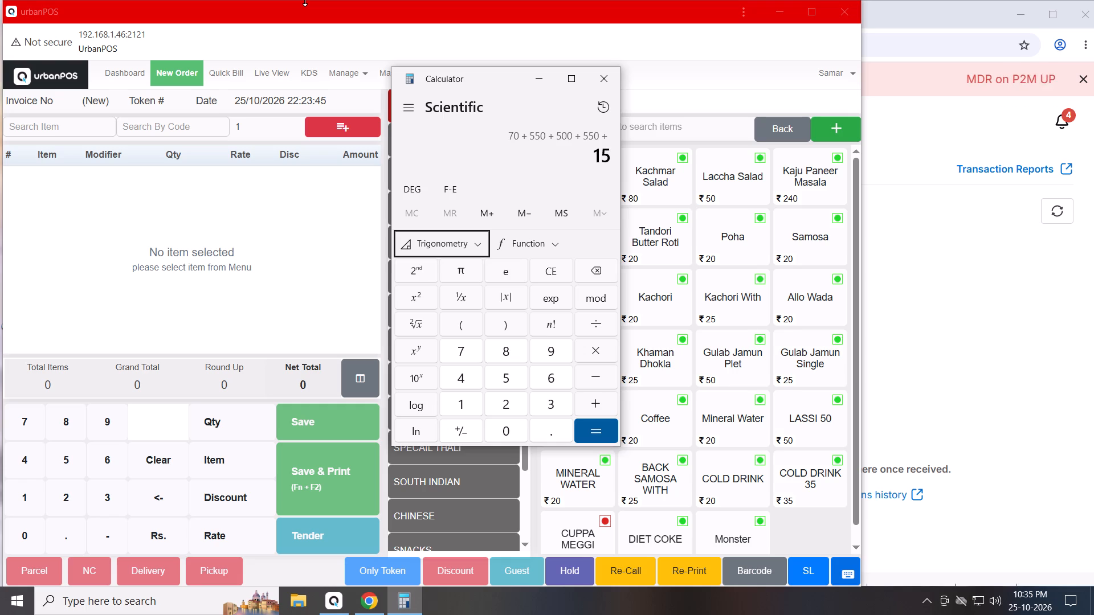
{"action": "type", "text": "0+350+500+1350++++200+380+"}
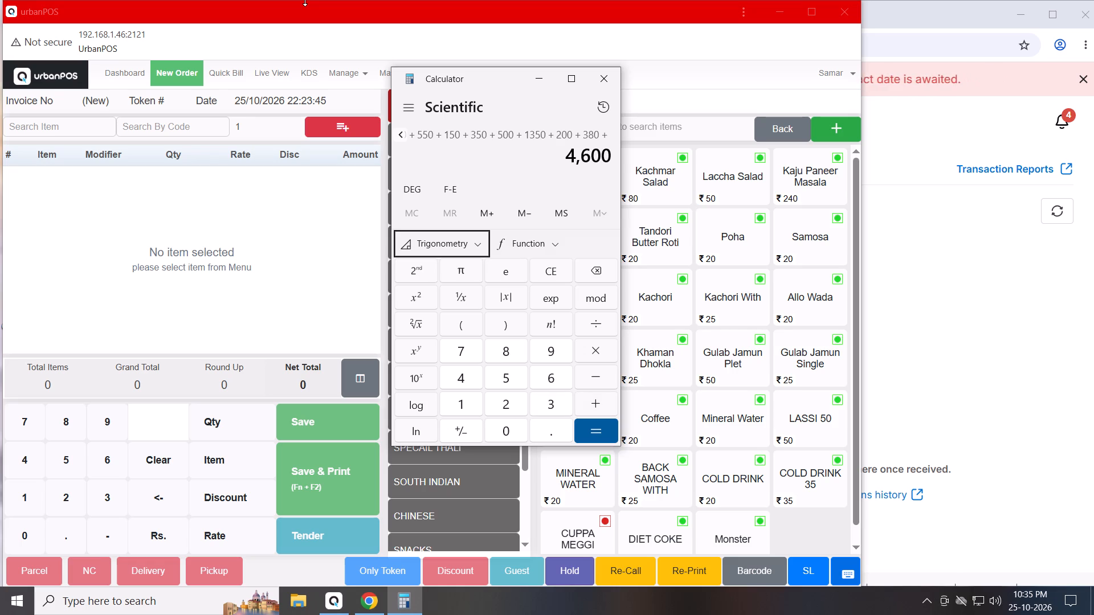
Add 340, 350, 550, 350, 350, 350, 500, 350, 1050, 330, 380 and 700 to the running sum.
{"action": "key", "text": "3"}
{"action": "type", "text": "40++350+550+350+350+350+500+350+1058"}
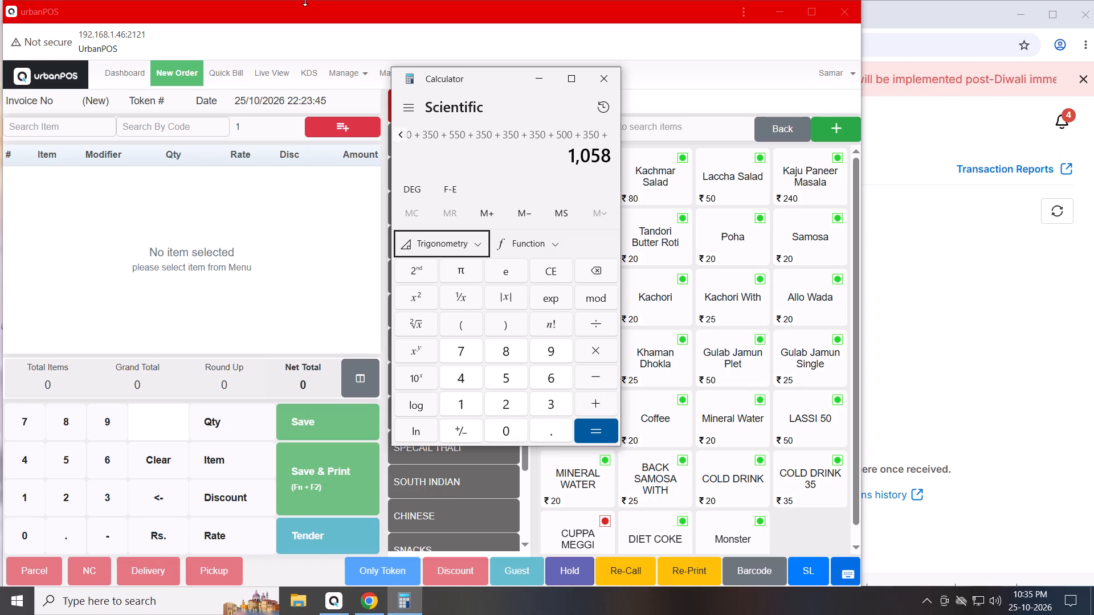
{"action": "key", "text": "BackSpace"}
{"action": "type", "text": "0+++++++330+35"}
{"action": "key", "text": "BackSpace"}
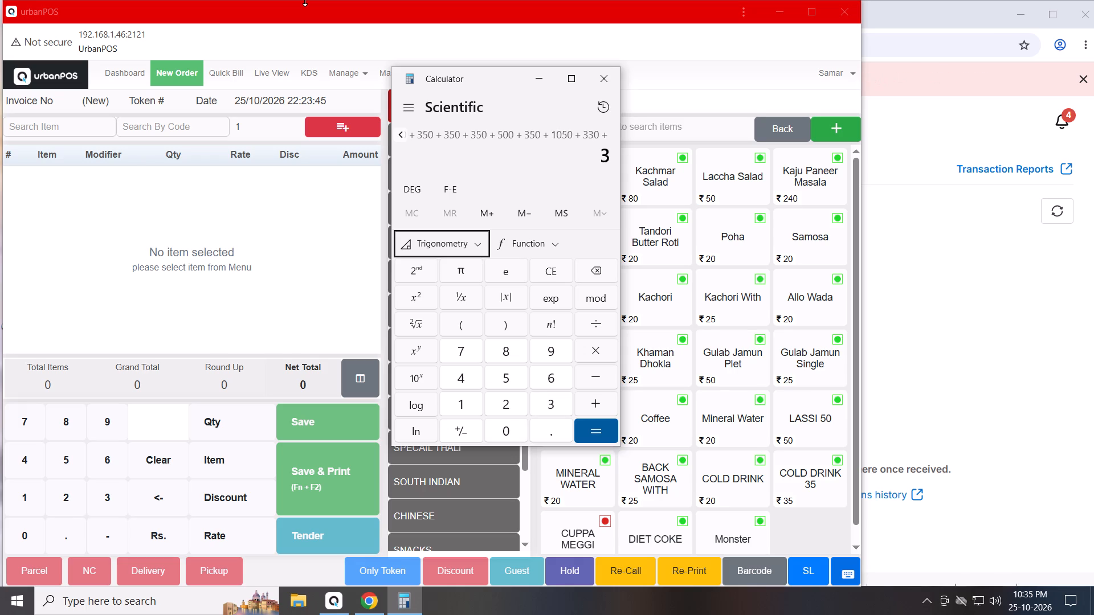
{"action": "key", "text": "8"}
{"action": "type", "text": "0+700+"}
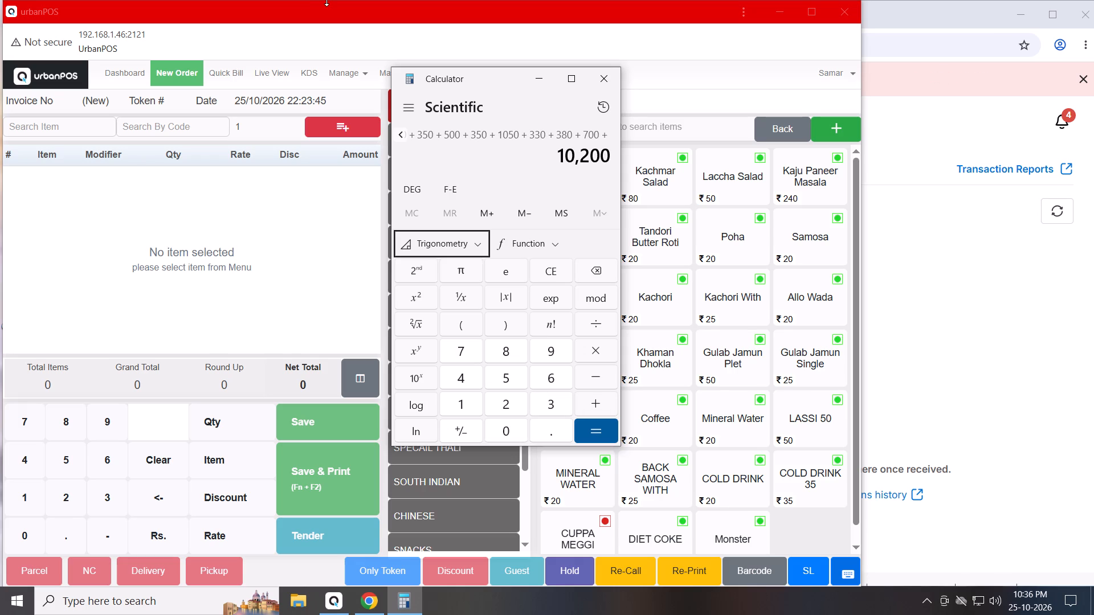
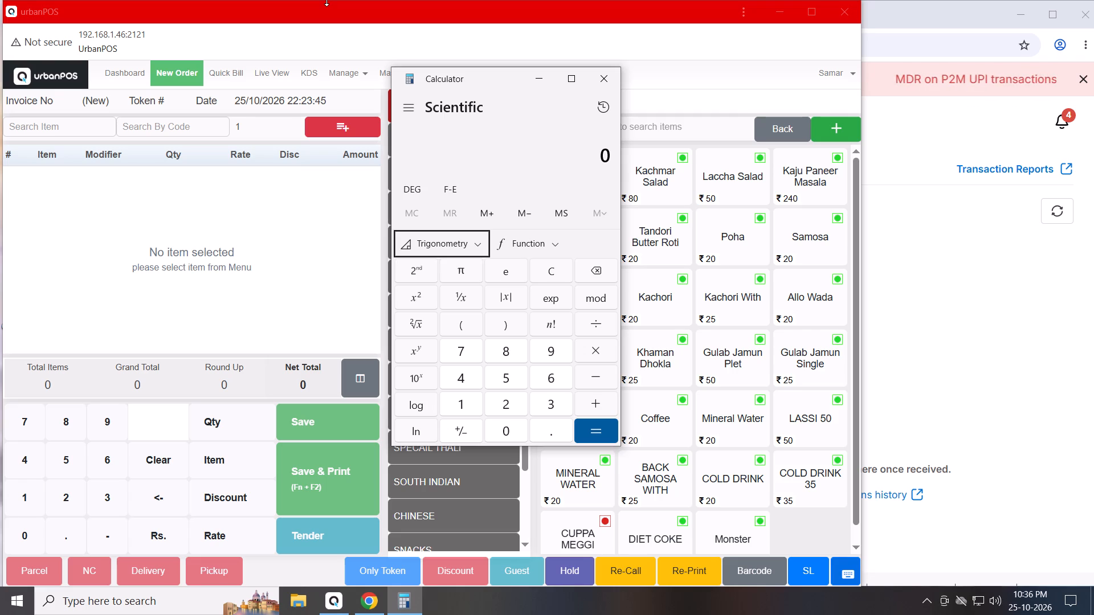
Start a fresh sum of 400, 500, 520, 350, 500, 500, 380, 320, 320, 500 and 350.
{"action": "key", "text": "Escape"}
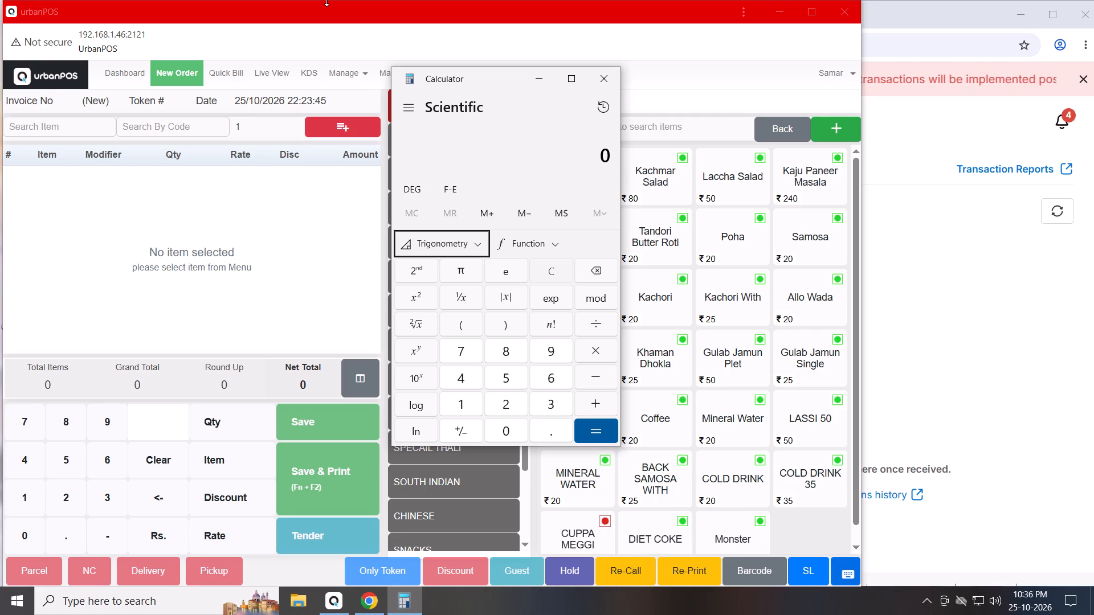
{"action": "type", "text": "400+500+520+"}
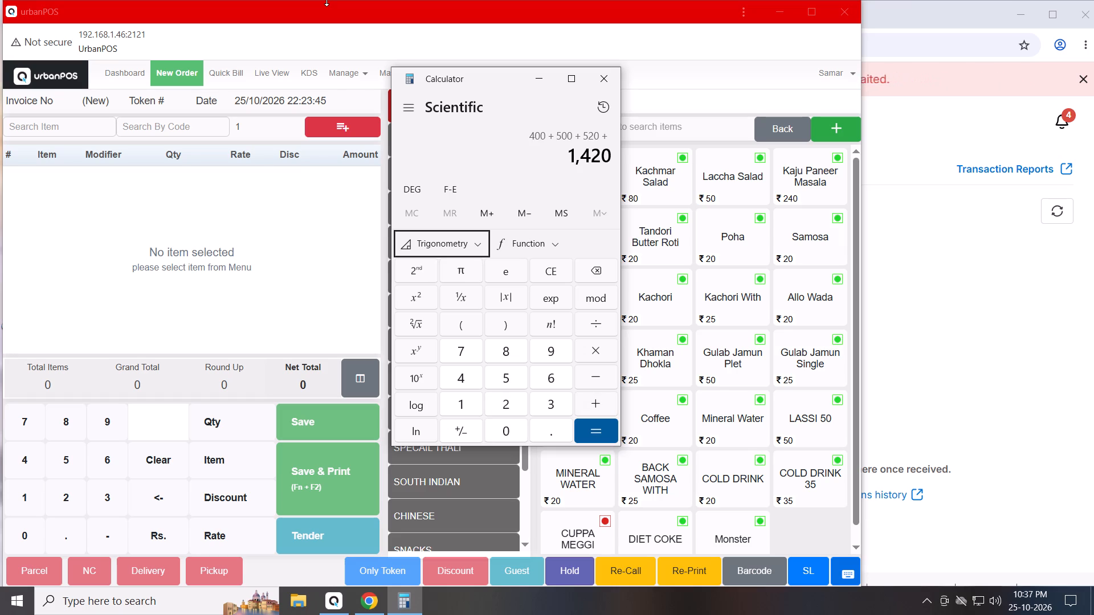
{"action": "type", "text": "350++++++500+500++++380+32"}
{"action": "key", "text": "0"}
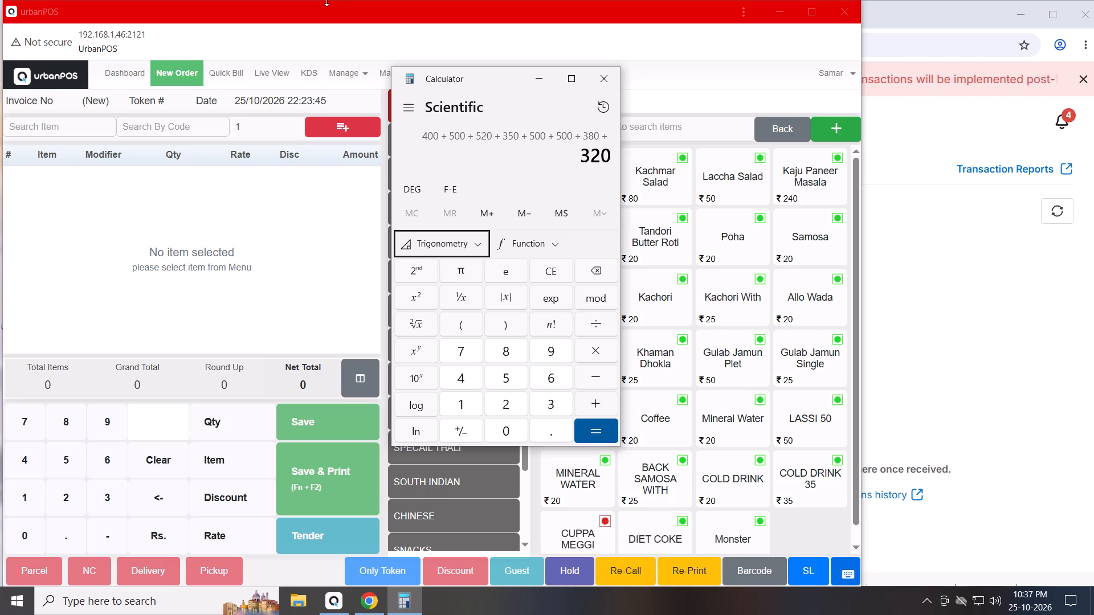
{"action": "key", "text": "plus"}
{"action": "type", "text": "+++++++++++320+500+350+"}
Start a fresh sum of 350, 500, 320, 320, 320, 380, 500, 500, 350, 520, 500 and 400.
{"action": "key", "text": "Escape"}
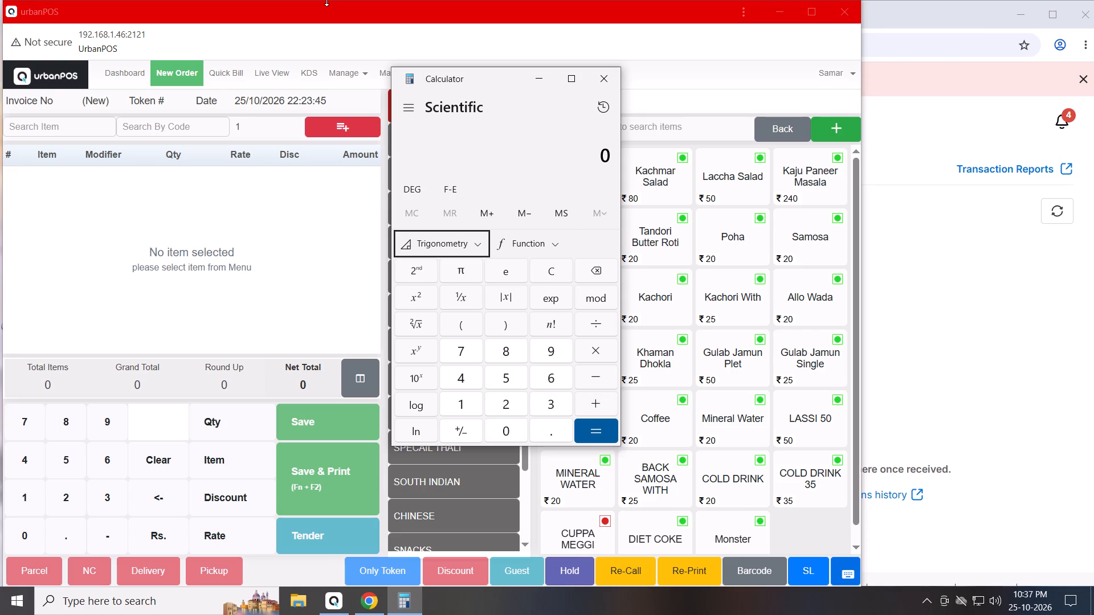
{"action": "type", "text": "350+500++++320++++320+320+3"}
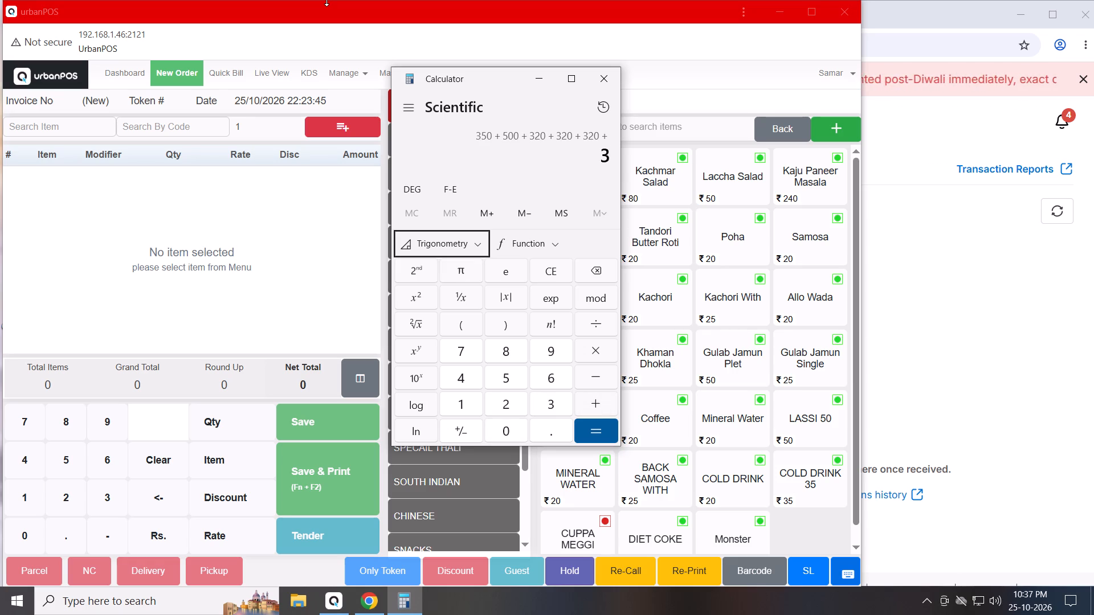
{"action": "type", "text": "80+"}
{"action": "type", "text": "50"}
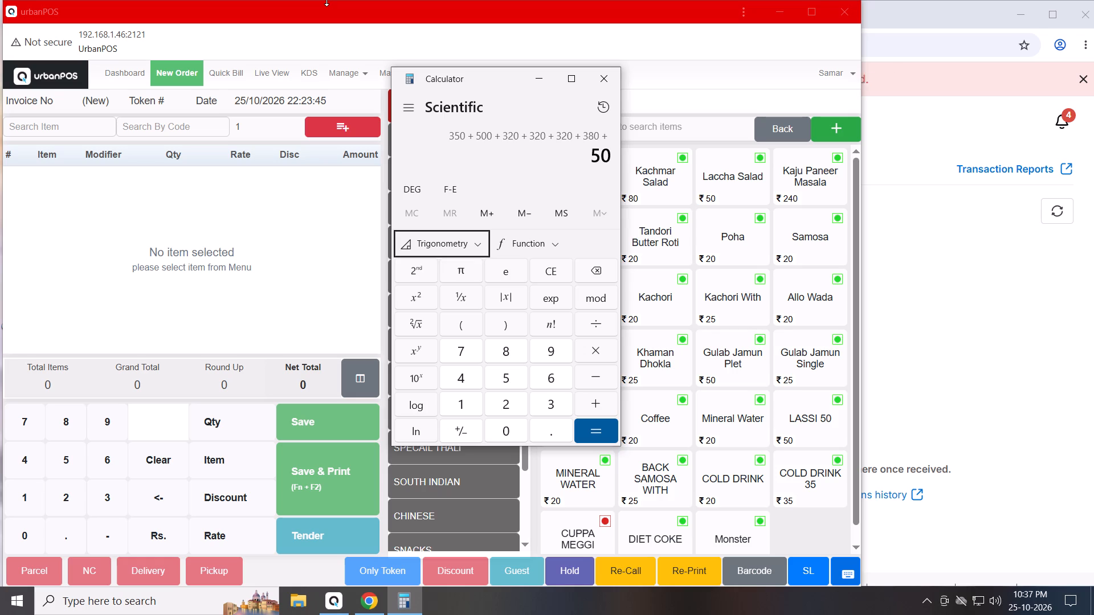
{"action": "type", "text": "0+500++3"}
{"action": "type", "text": "50"}
{"action": "type", "text": "+++++"}
{"action": "type", "text": "520+500+4"}
{"action": "type", "text": "00+"}
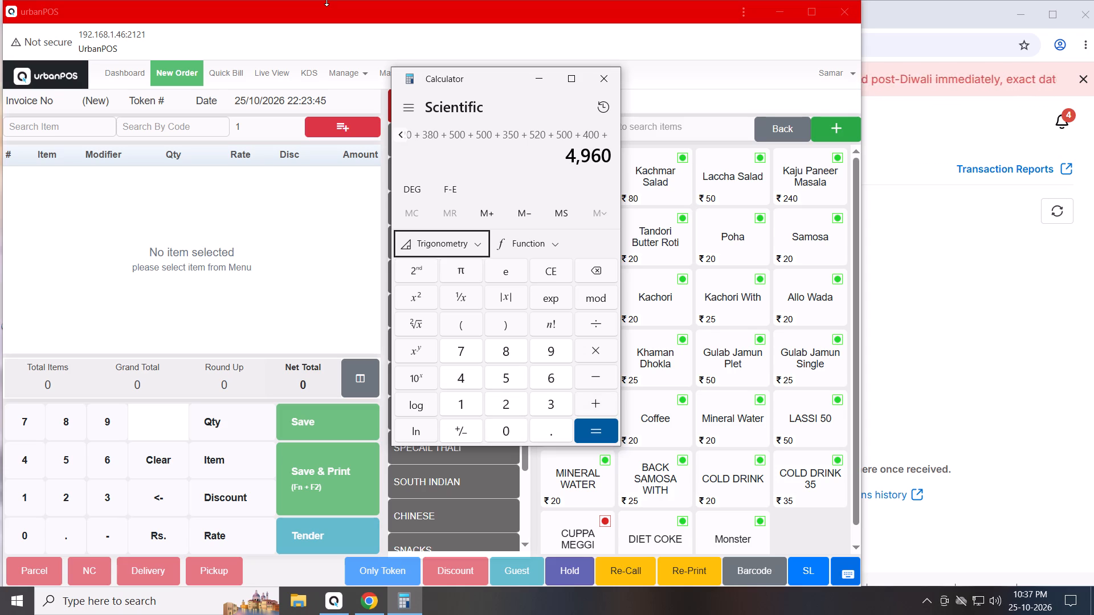
Switch to urbanPOS and save and print a new order for two teas.
{"action": "left_click", "coordinate": [175, 222]}
{"action": "double_click", "coordinate": [591, 414]}
{"action": "left_click", "coordinate": [352, 486]}
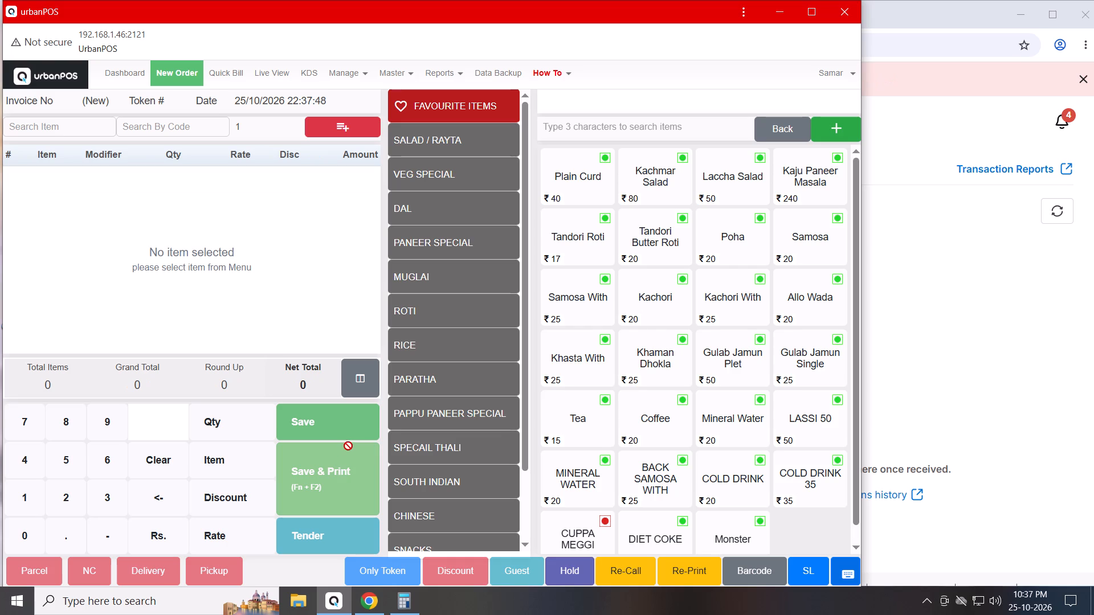
Save and print another new order for one tea.
{"action": "left_click", "coordinate": [600, 419]}
{"action": "left_click", "coordinate": [292, 481]}
Switch to the calculator and clear the running sum.
{"action": "key", "text": "alt+Tab"}
{"action": "key", "text": "Escape"}
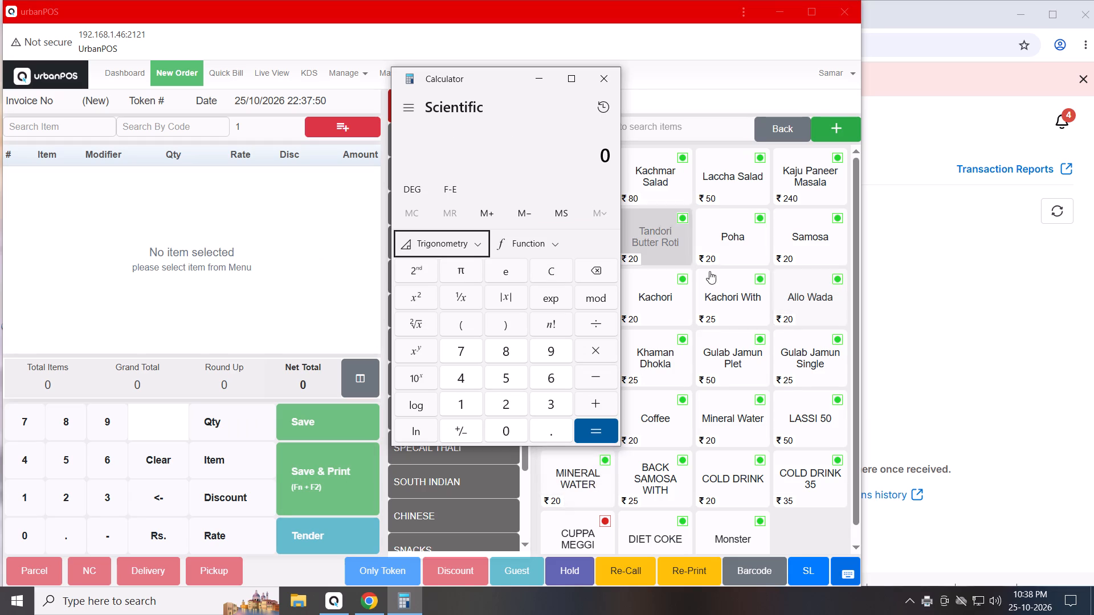
Switch to urbanPOS, enter an order of tea with quantity 2, and save and print it.
{"action": "left_click", "coordinate": [199, 309]}
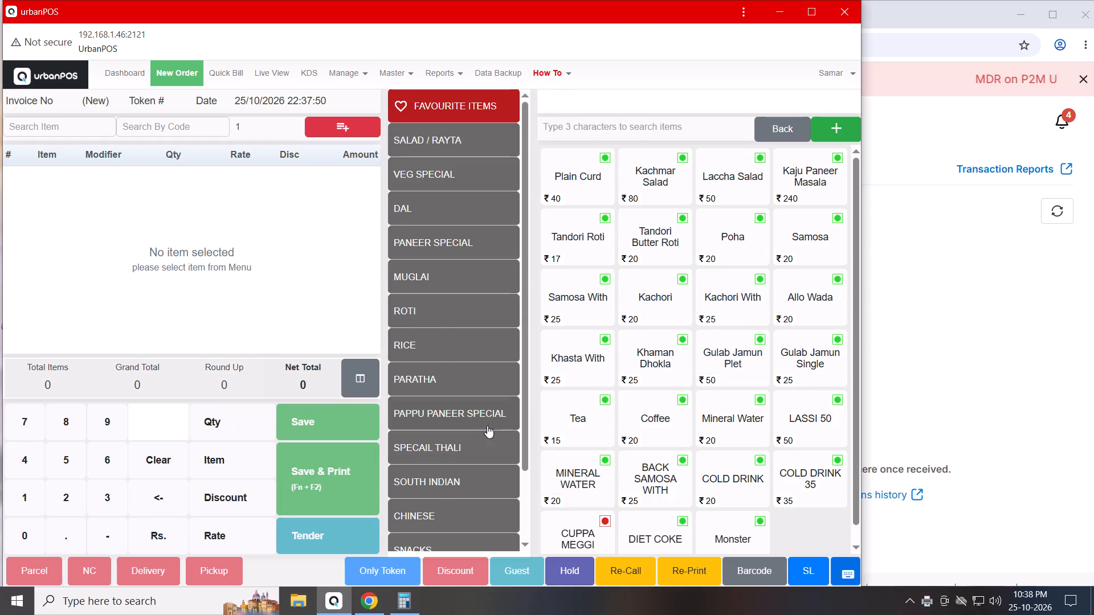
{"action": "triple_click", "coordinate": [558, 418]}
{"action": "left_click", "coordinate": [232, 179]}
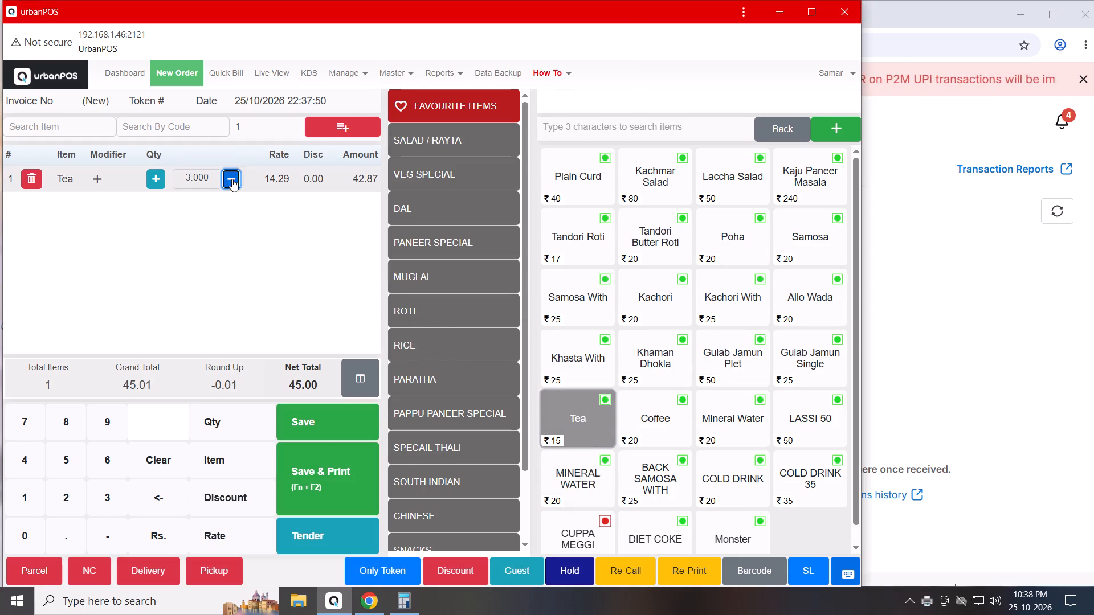
{"action": "left_click", "coordinate": [335, 470]}
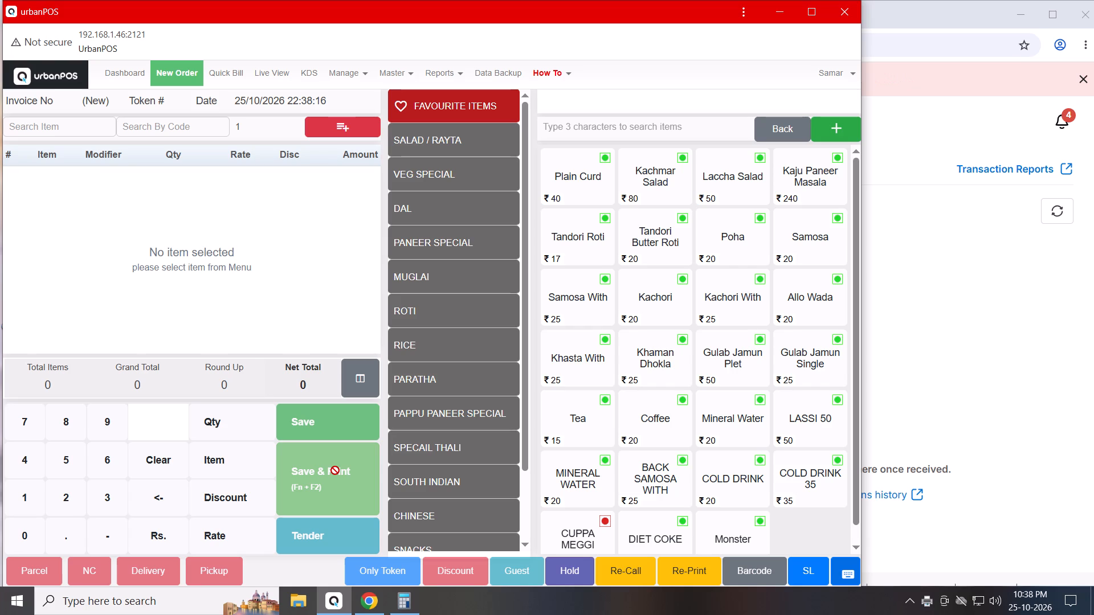
{"action": "key", "text": "Escape"}
Switch to the calculator and start a fresh sum of 350, 400, 390, 350, 340, 320, 320, 350, 320, 320, 320 and 500.
{"action": "key", "text": "alt+Tab"}
{"action": "key", "text": "Escape"}
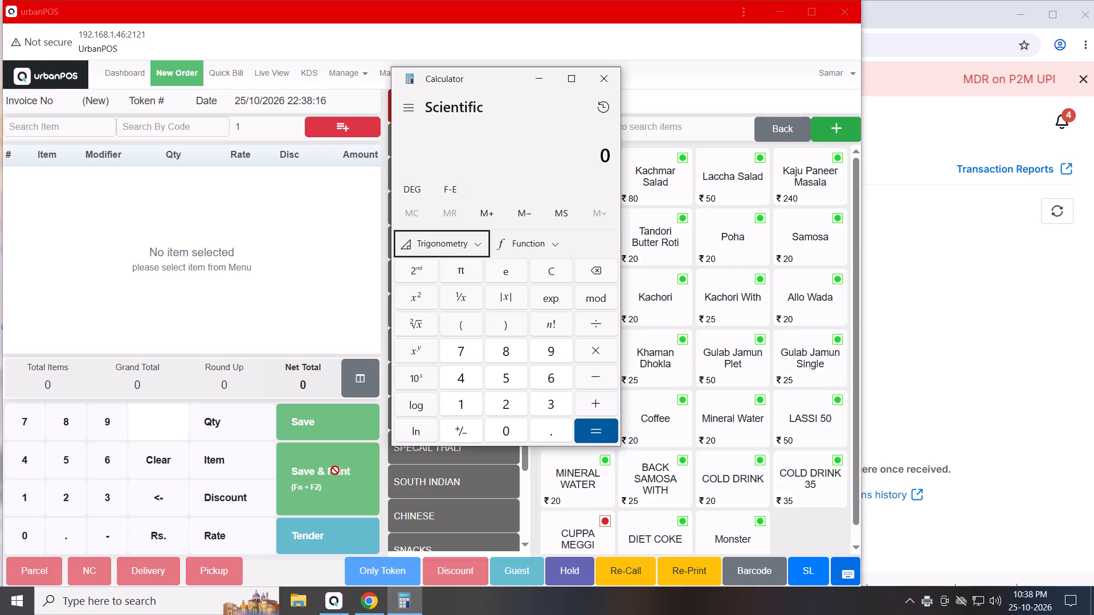
{"action": "type", "text": "350+400+39"}
{"action": "type", "text": "0+350+"}
{"action": "type", "text": "340++++++320"}
{"action": "type", "text": "+320+3"}
{"action": "key", "text": "5"}
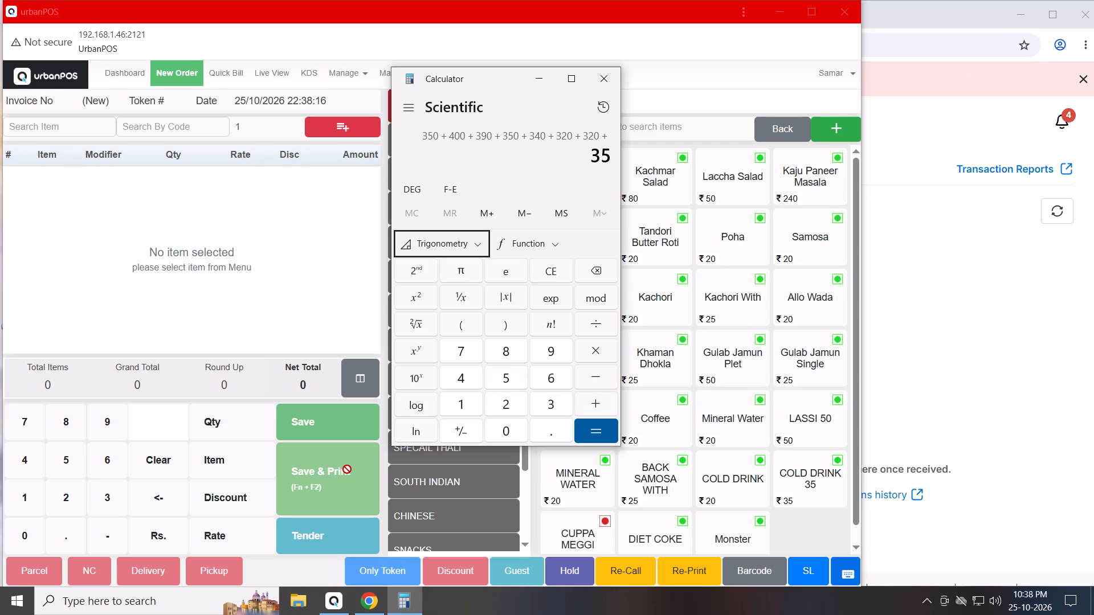
{"action": "type", "text": "0+320+"}
{"action": "type", "text": "32"}
{"action": "type", "text": "0+320+58"}
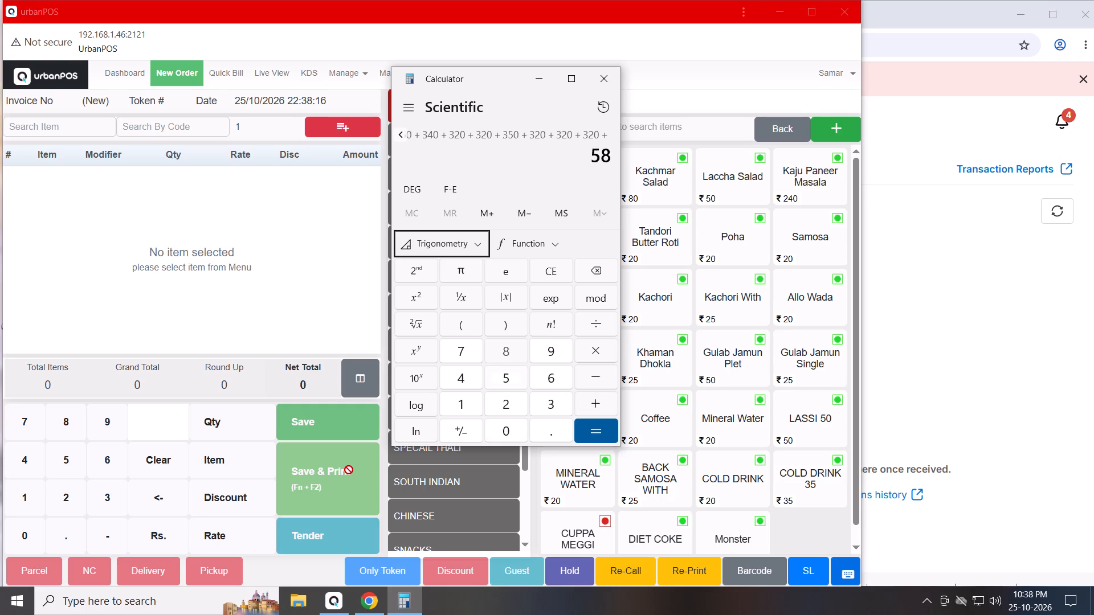
{"action": "key", "text": "BackSpace"}
{"action": "type", "text": "00+"}
Start a fresh sum of 400, 500, 520, 350, 500, 500, 380, 320, 320, 320, 500 and 350.
{"action": "key", "text": "Escape"}
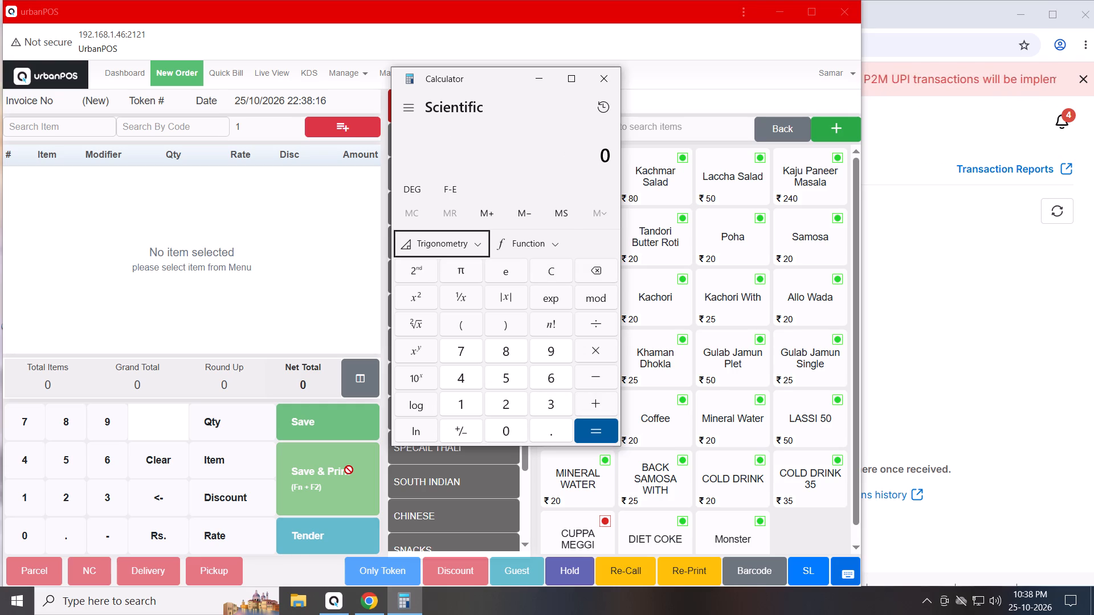
{"action": "type", "text": "400+500+++520"}
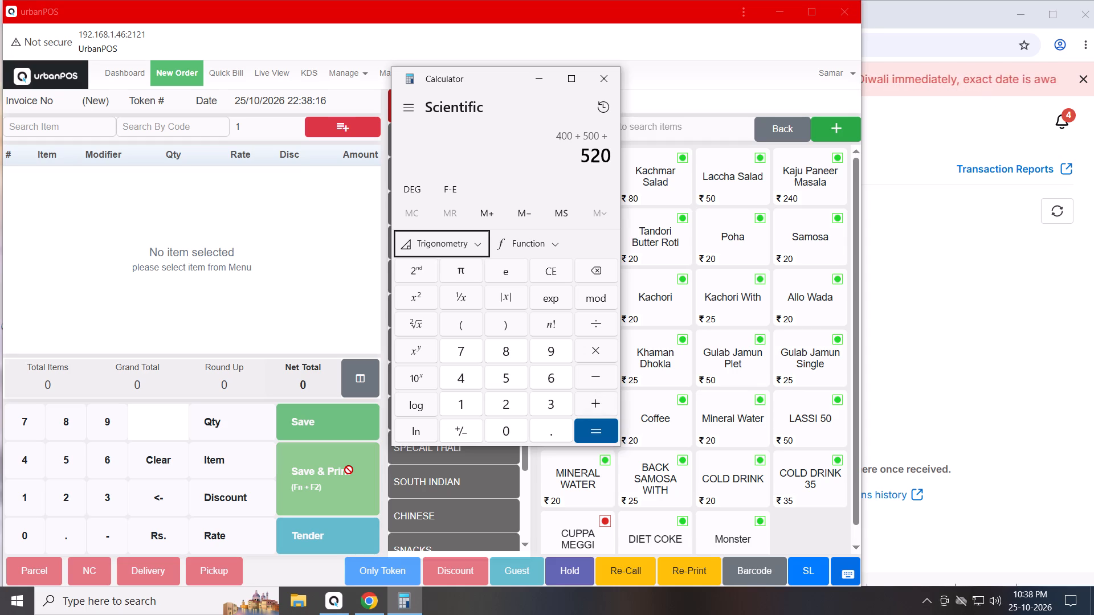
{"action": "key", "text": "plus"}
{"action": "type", "text": "350+500"}
{"action": "type", "text": "+500+380++6+++++++-6"}
{"action": "type", "text": "-++++++++++++++++++++32"}
{"action": "type", "text": "0+320+320+500+"}
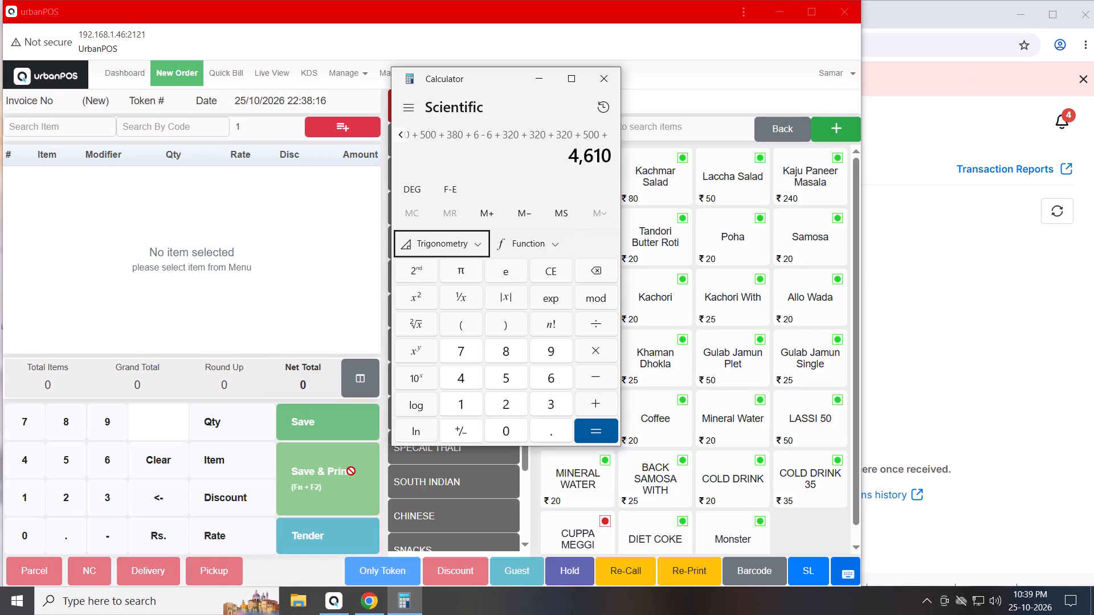
{"action": "type", "text": "350+"}
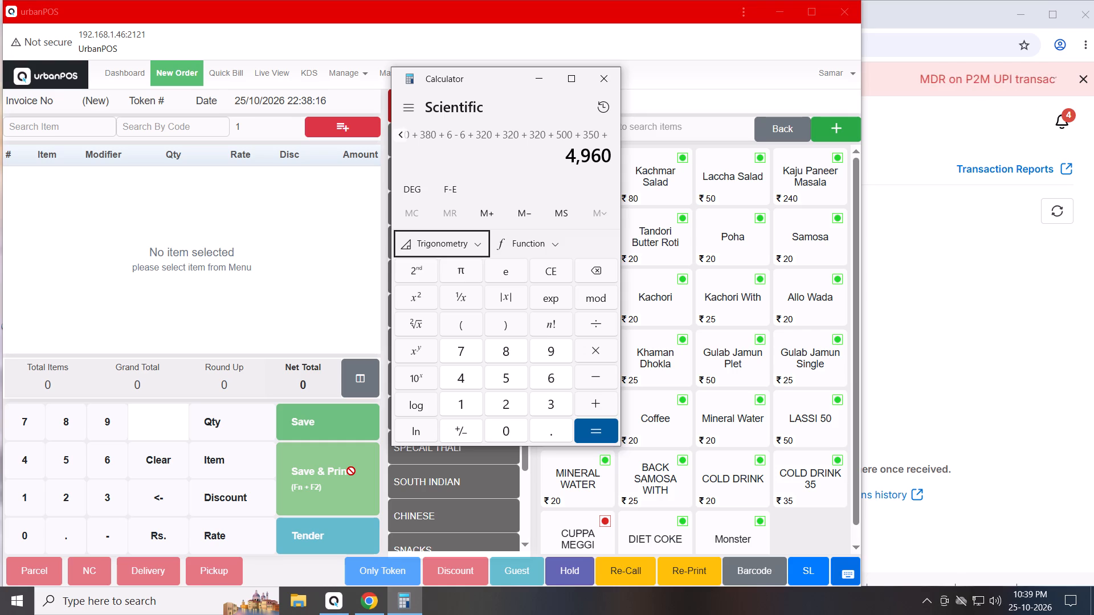
Start a fresh sum of the amounts 10200, 4280, 4960 and 300.
{"action": "key", "text": "Escape"}
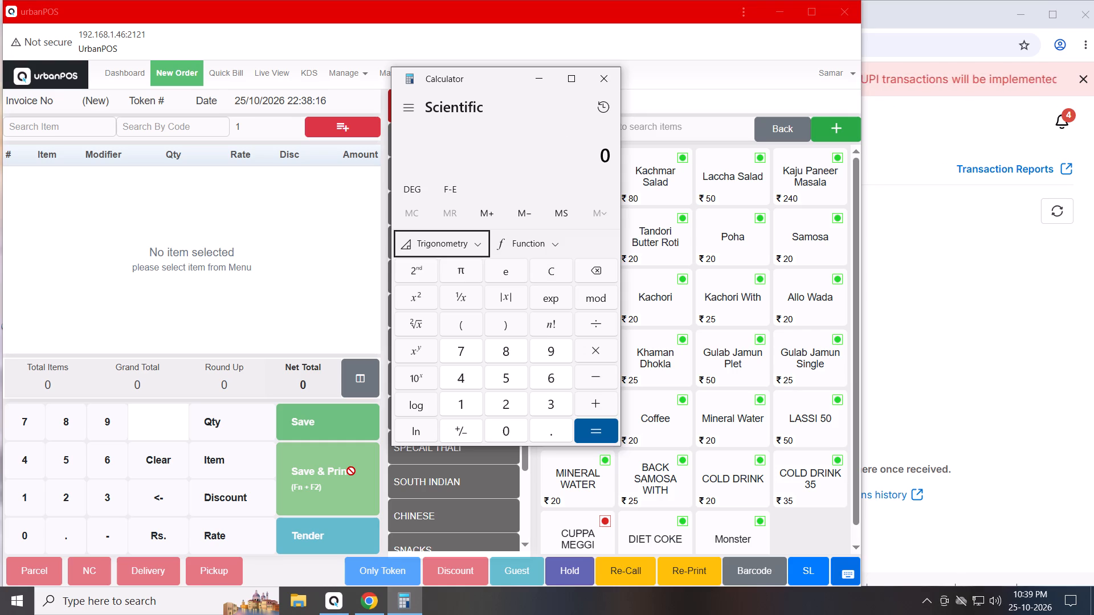
{"action": "type", "text": "10200++++4280++++4960+"}
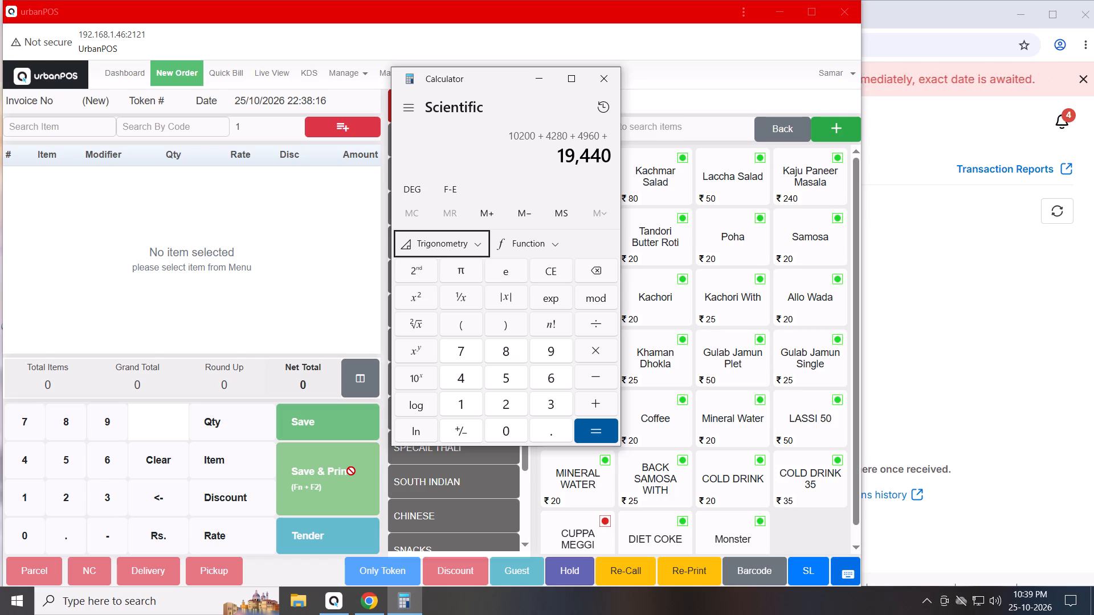
{"action": "type", "text": "+++++300+"}
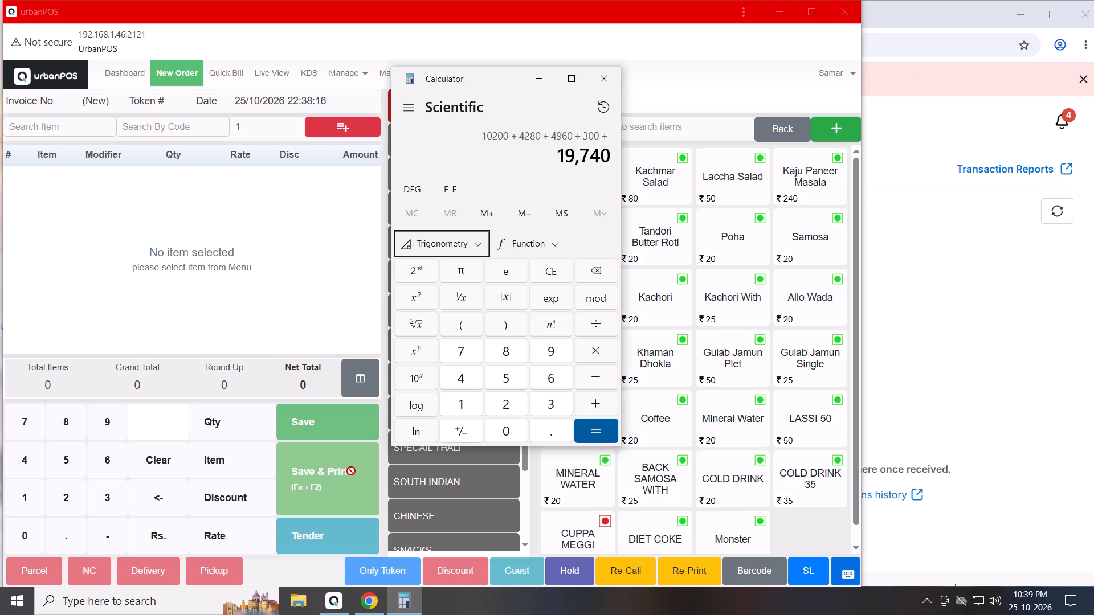
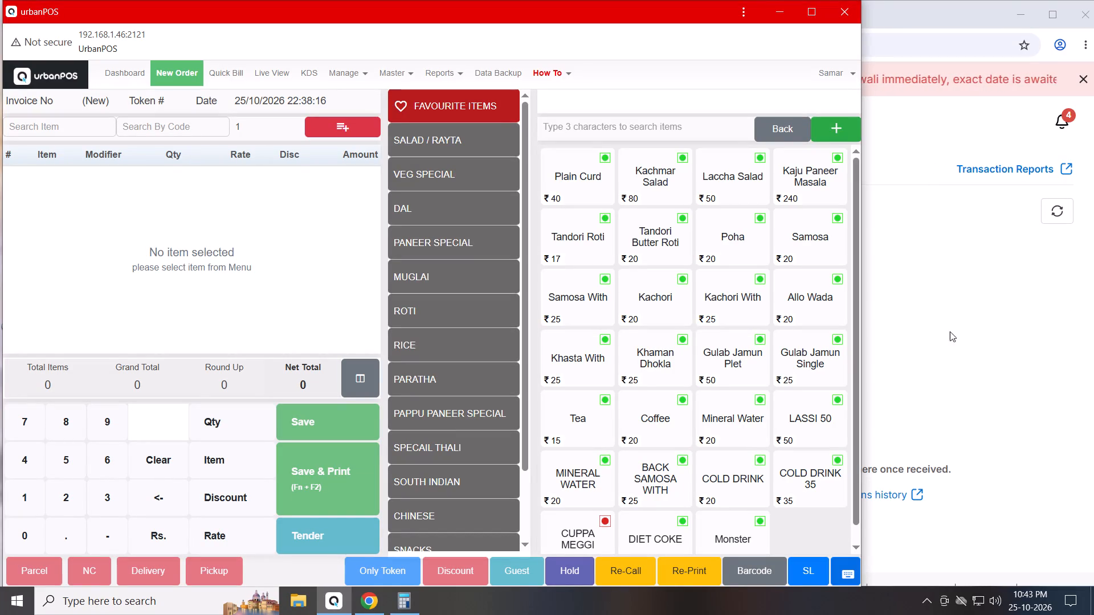
Enter an order of Ice Cream 40 from the ice-cream category with quantity 2, and save and print it.
{"action": "scroll", "coordinate": [805, 353], "scroll_direction": "down", "scroll_amount": 3}
{"action": "scroll", "coordinate": [467, 433], "scroll_direction": "down", "scroll_amount": 10}
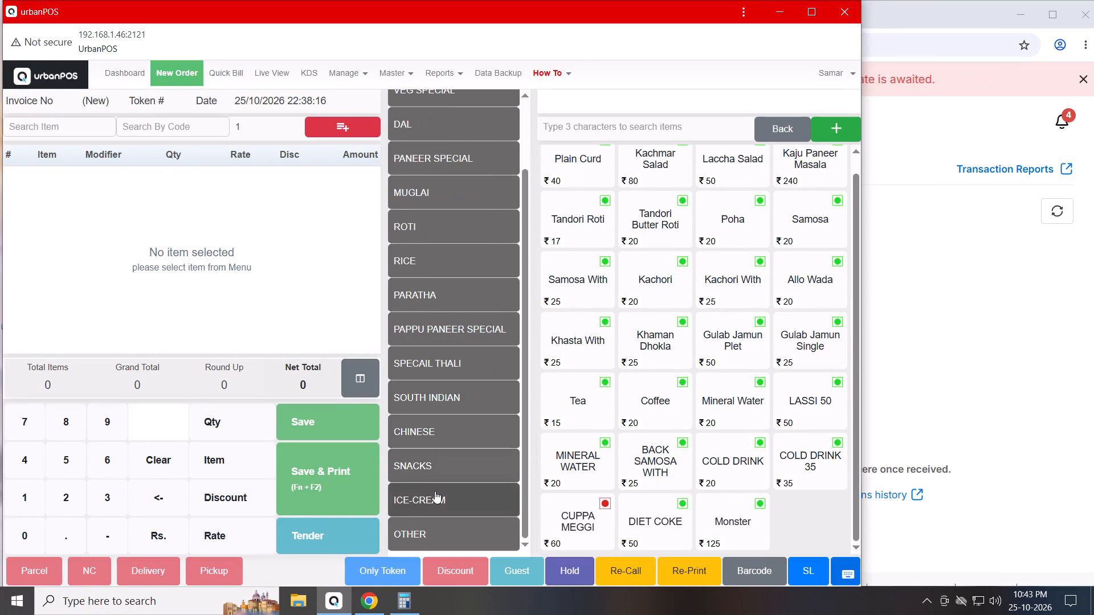
{"action": "left_click", "coordinate": [428, 507]}
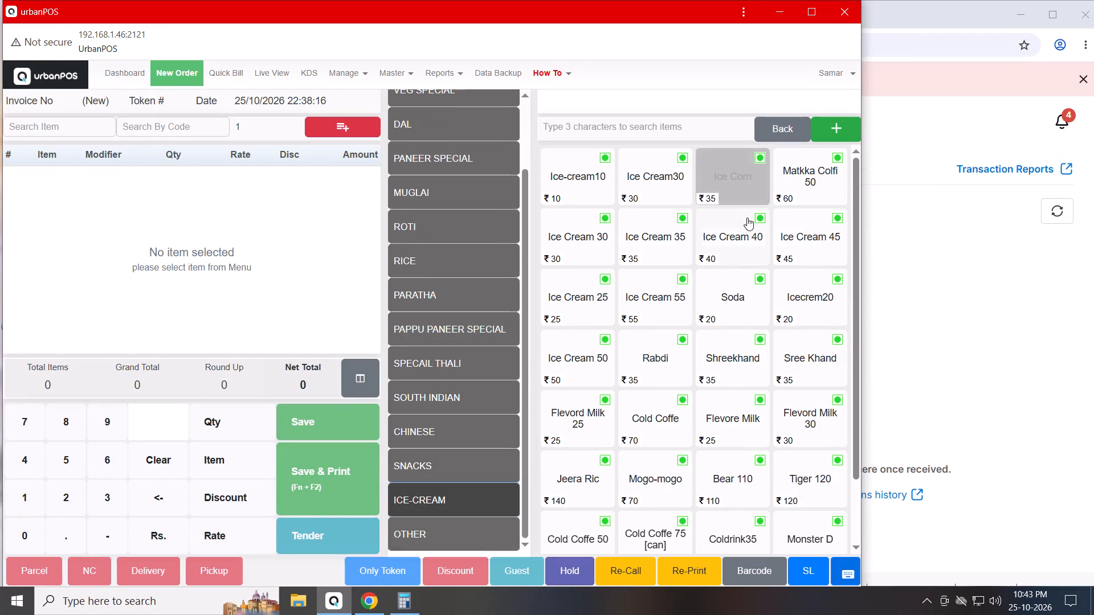
{"action": "double_click", "coordinate": [747, 219]}
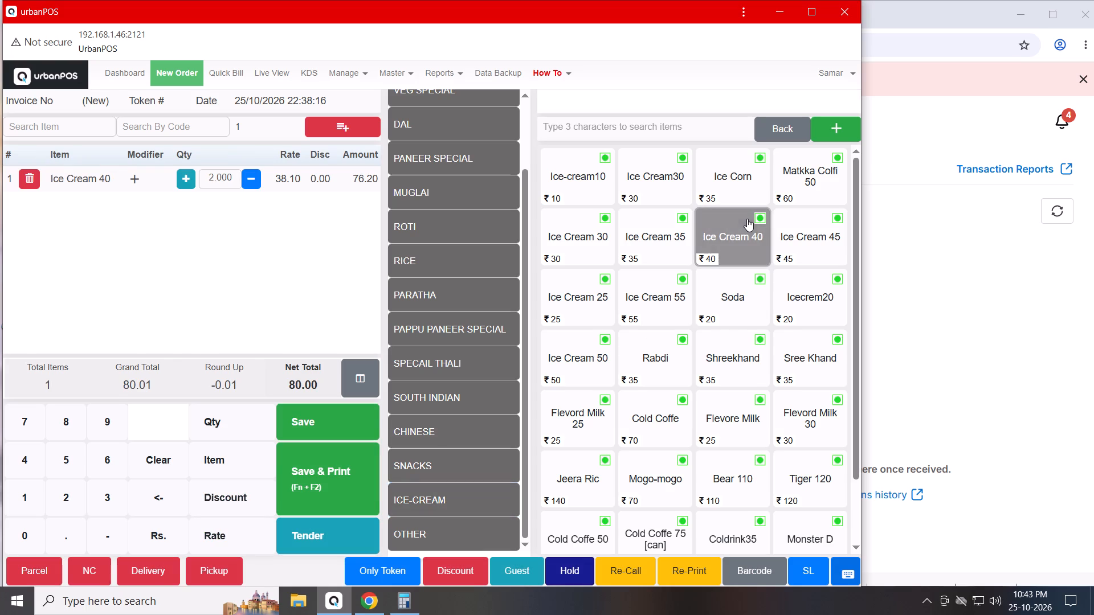
{"action": "left_click", "coordinate": [329, 458]}
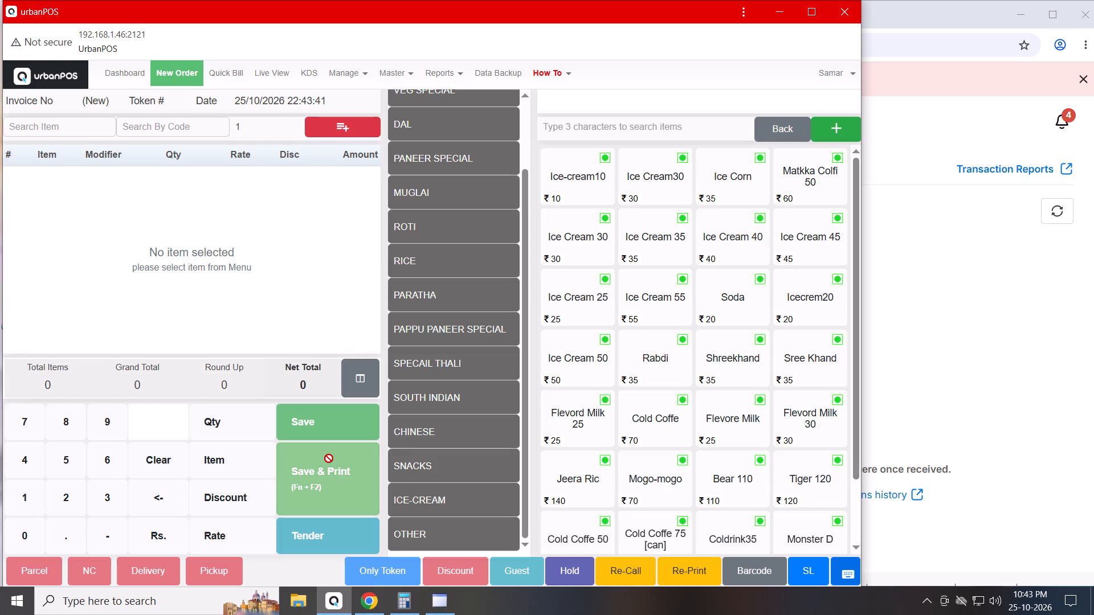
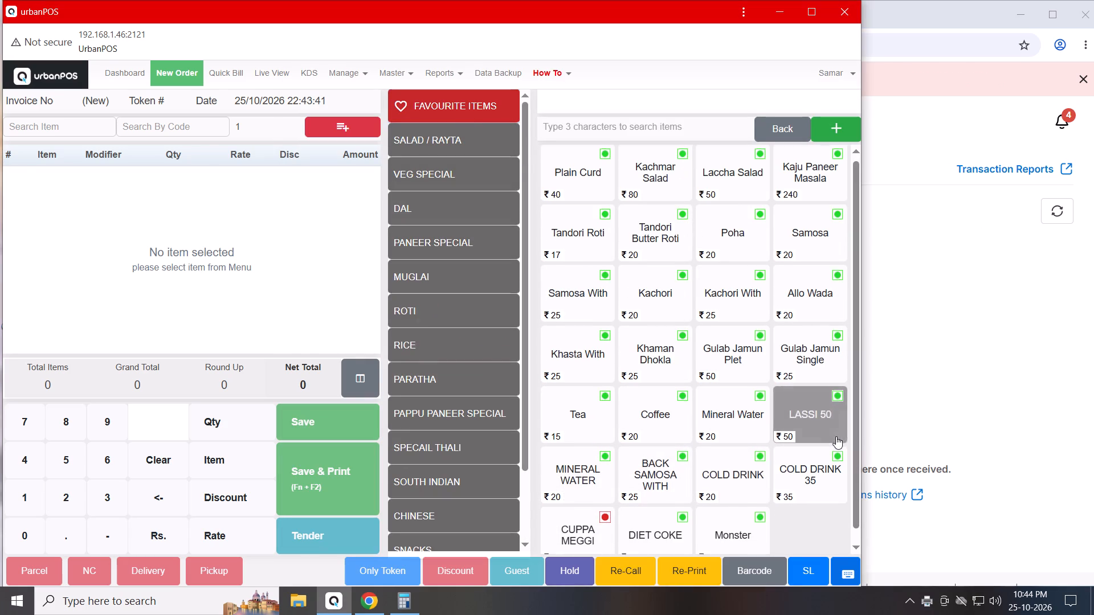
Enter an order of one COLD DRINK priced at 20 from the favourite items, and save and print it.
{"action": "scroll", "coordinate": [802, 441], "scroll_direction": "down", "scroll_amount": 1}
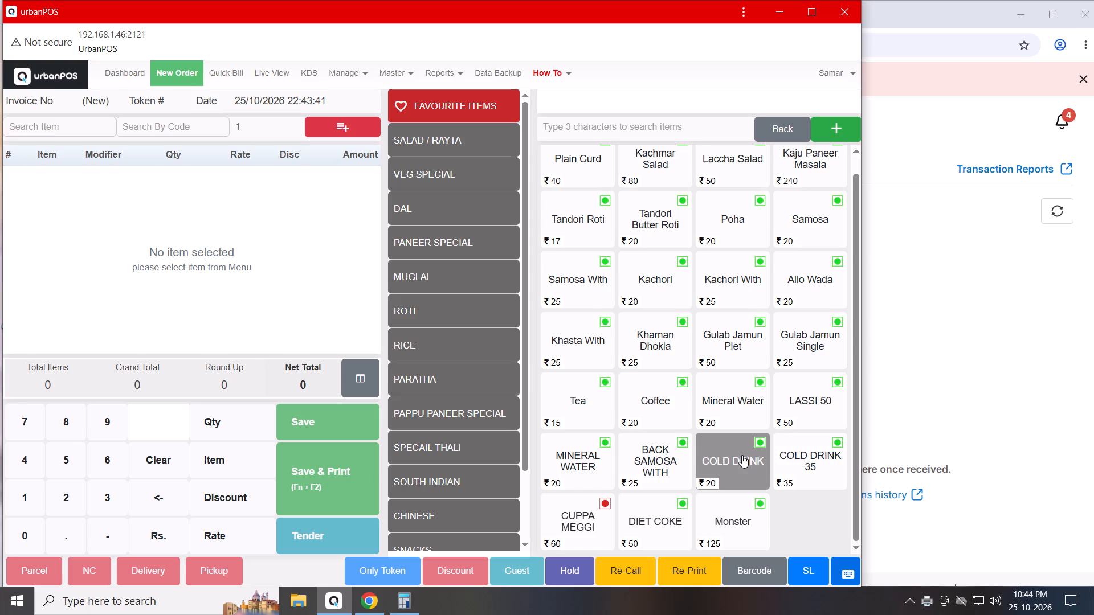
{"action": "scroll", "coordinate": [742, 455], "scroll_direction": "up", "scroll_amount": 4}
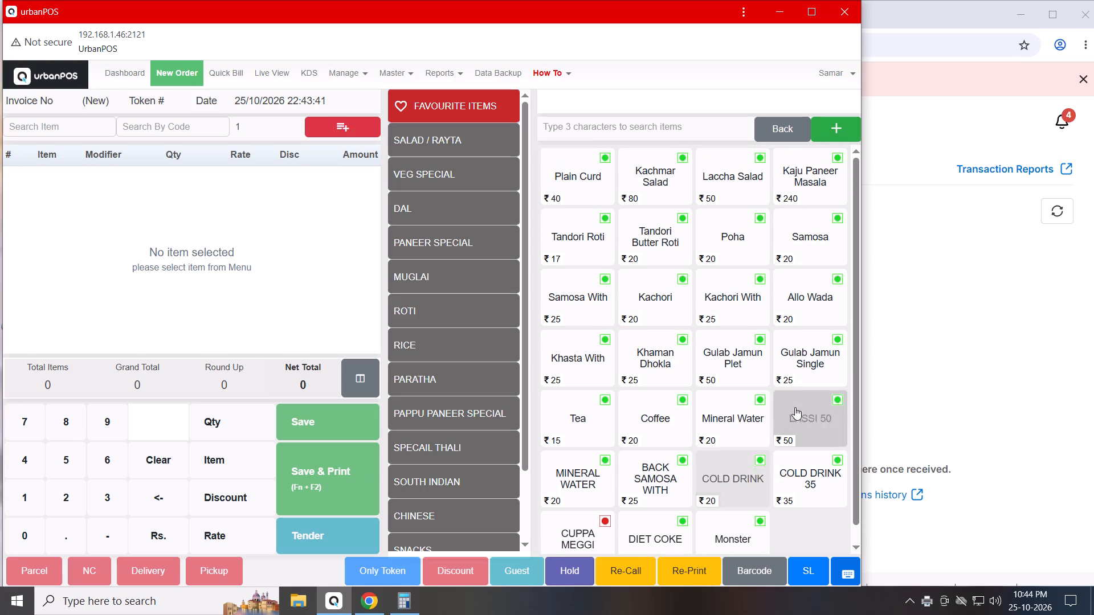
{"action": "left_click", "coordinate": [719, 479]}
{"action": "left_click", "coordinate": [370, 496]}
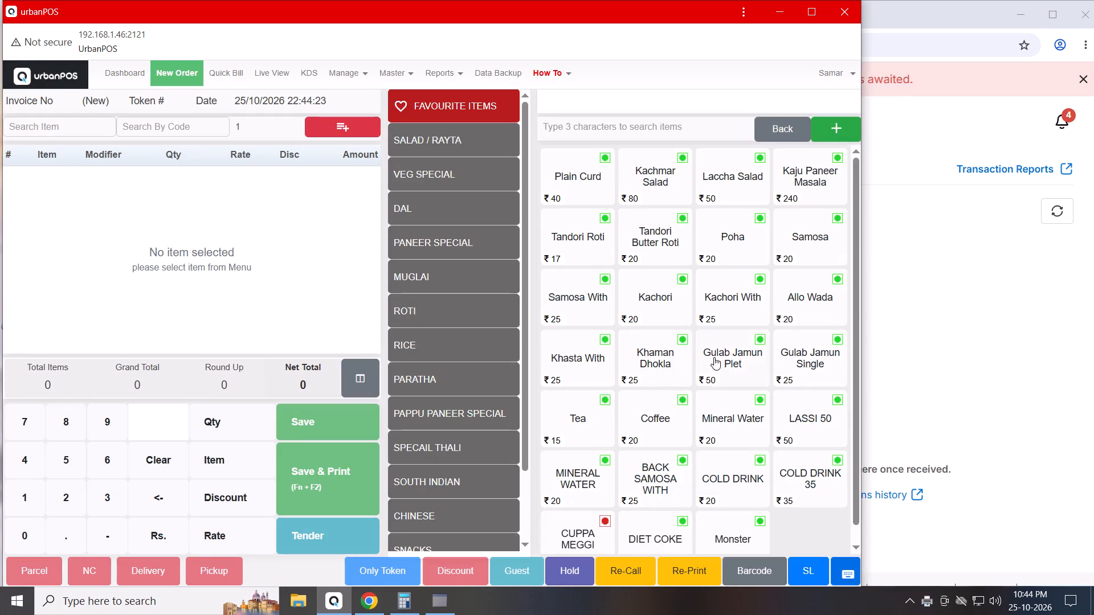
Enter an order of 3 Poha, 2 Samosa and 1 Kachori, and save and print it.
{"action": "scroll", "coordinate": [724, 284], "scroll_direction": "up", "scroll_amount": 4}
{"action": "double_click", "coordinate": [716, 253]}
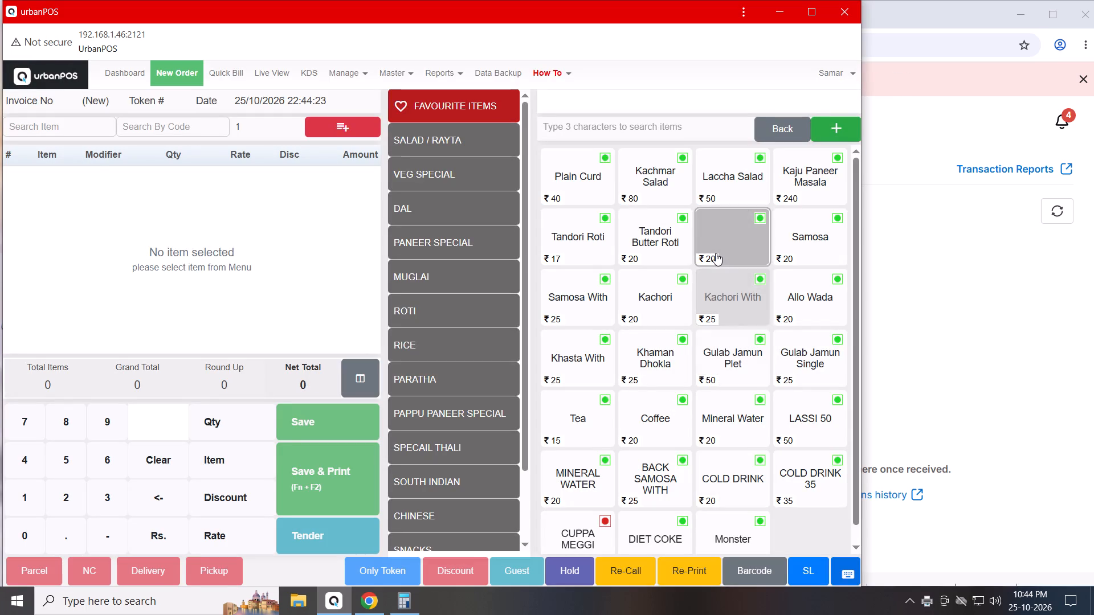
{"action": "left_click", "coordinate": [716, 253]}
{"action": "left_click", "coordinate": [799, 239]}
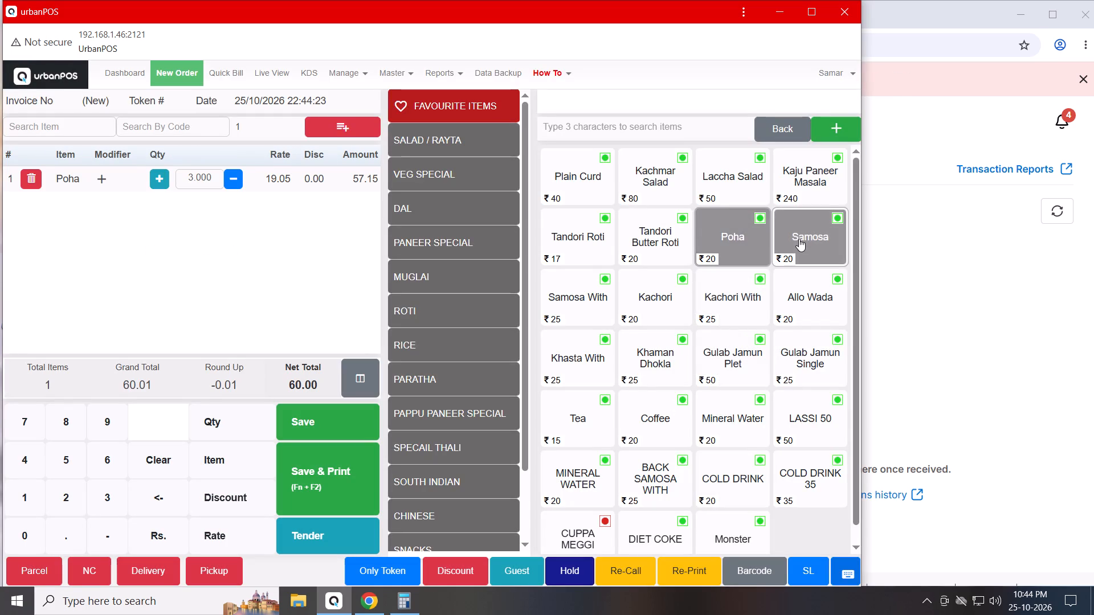
{"action": "left_click", "coordinate": [799, 239]}
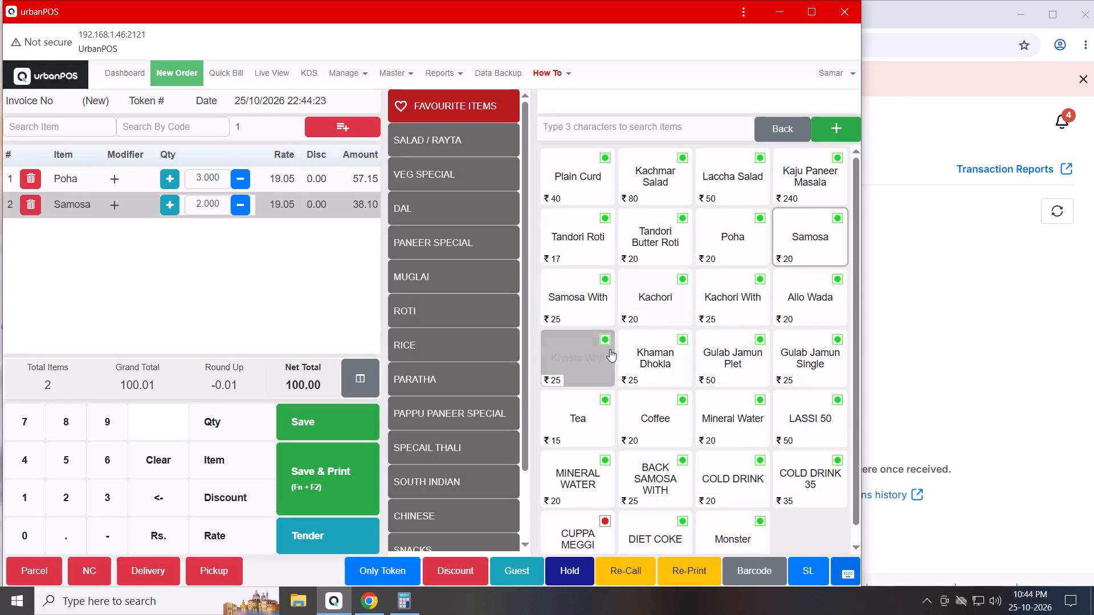
{"action": "left_click", "coordinate": [648, 301]}
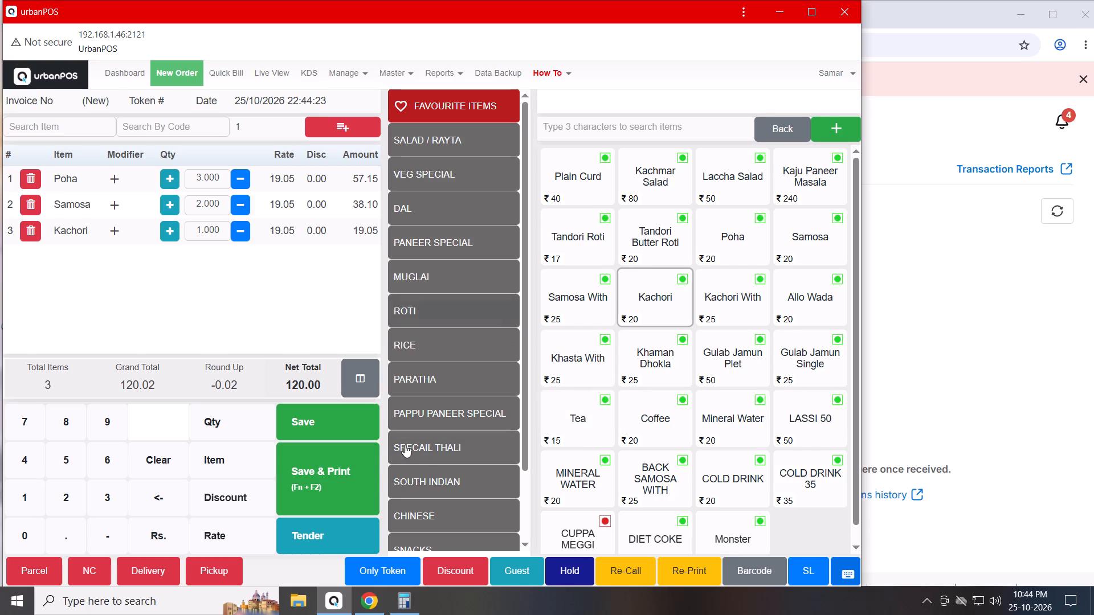
{"action": "left_click", "coordinate": [354, 481]}
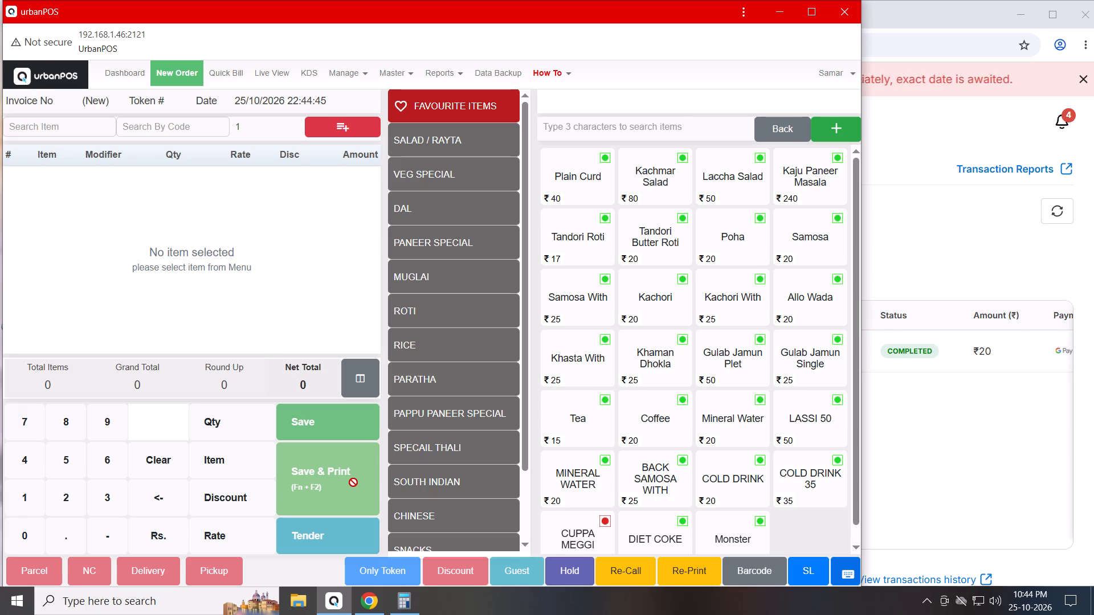
Search the menu items for 50, add the 50;50 item with quantity 2, and save and print the order.
{"action": "left_click", "coordinate": [582, 119]}
{"action": "key", "text": "5"}
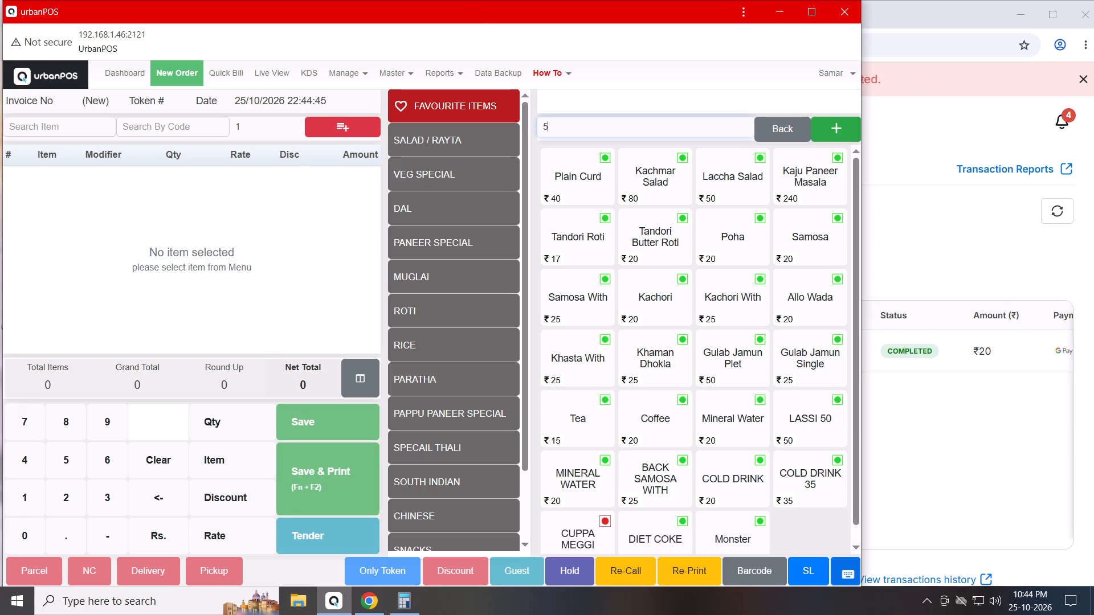
{"action": "key", "text": "0"}
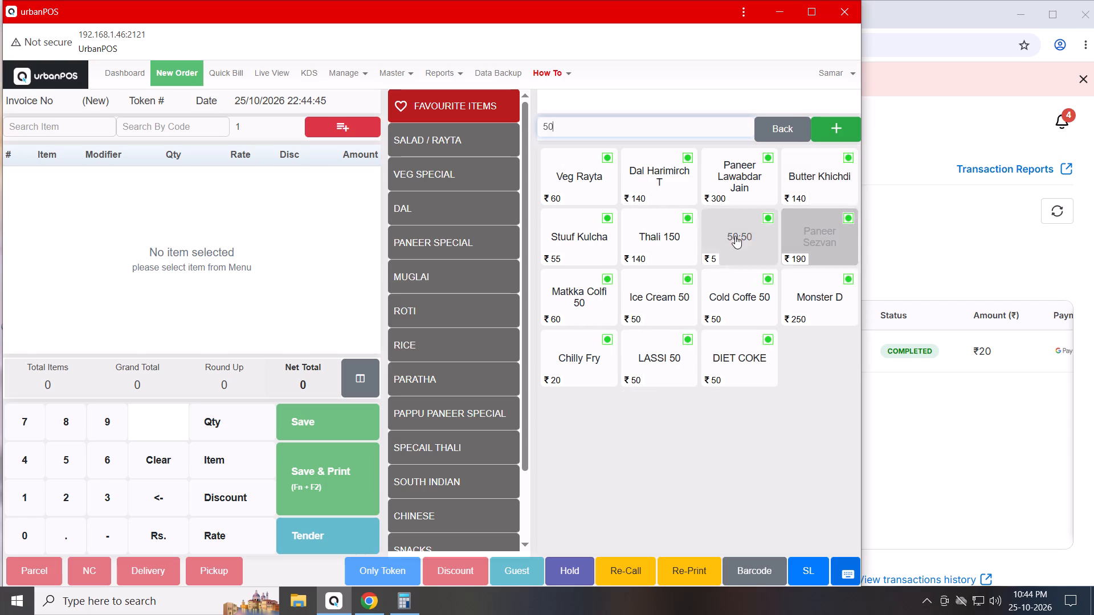
{"action": "double_click", "coordinate": [735, 236]}
{"action": "left_click", "coordinate": [309, 493]}
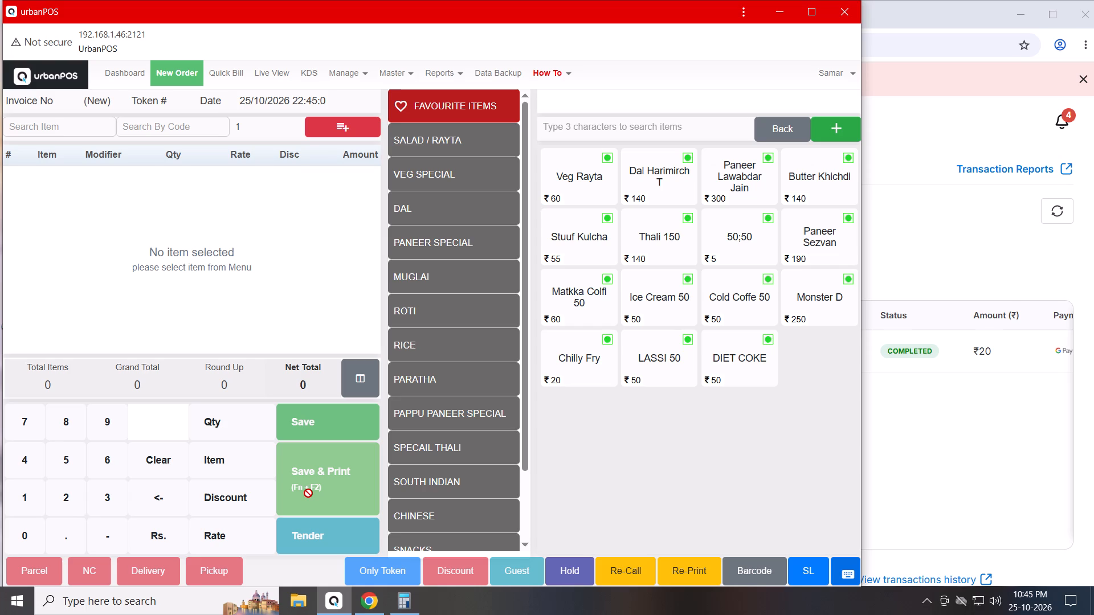
Enter an order of Poha from the favourite items with its quantity reduced to 2, and save and print it.
{"action": "left_click", "coordinate": [463, 103]}
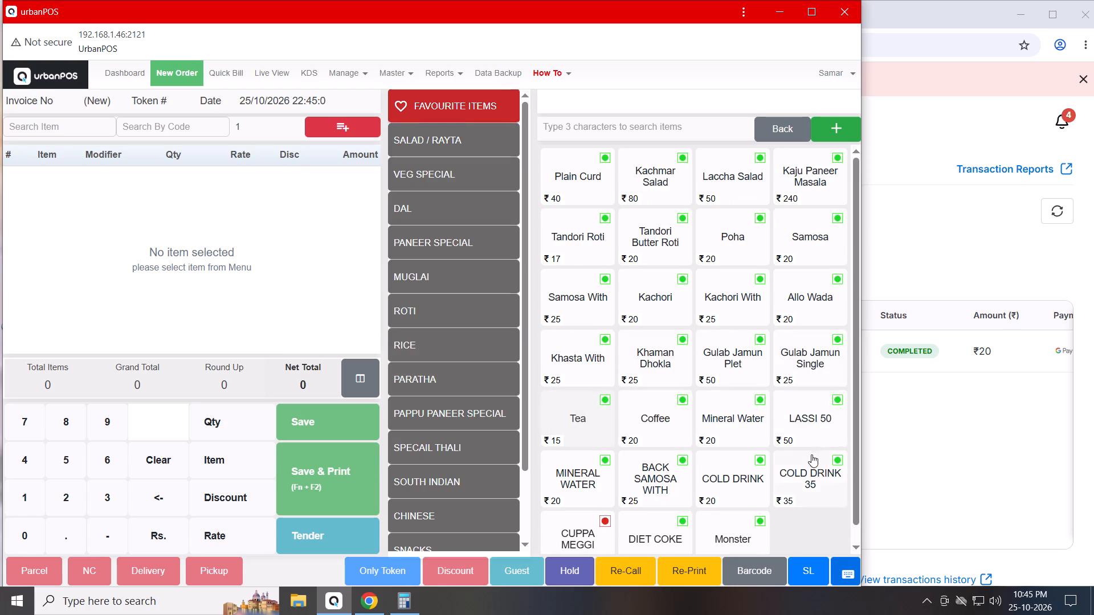
{"action": "scroll", "coordinate": [807, 456], "scroll_direction": "down", "scroll_amount": 4}
{"action": "scroll", "coordinate": [738, 355], "scroll_direction": "up", "scroll_amount": 1}
{"action": "triple_click", "coordinate": [739, 248]}
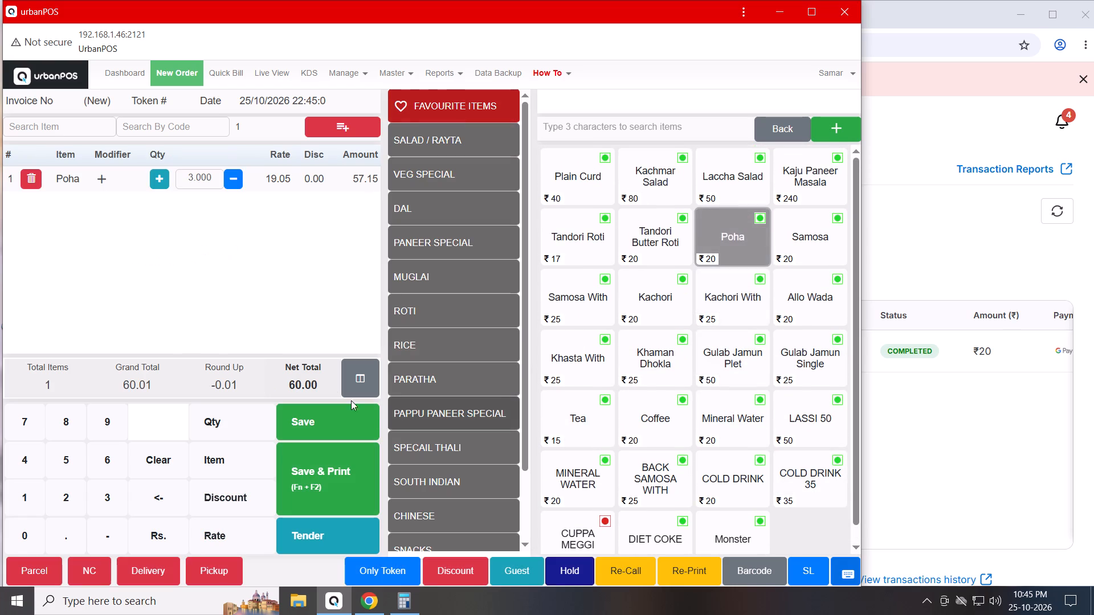
{"action": "left_click", "coordinate": [227, 177]}
{"action": "left_click", "coordinate": [313, 461]}
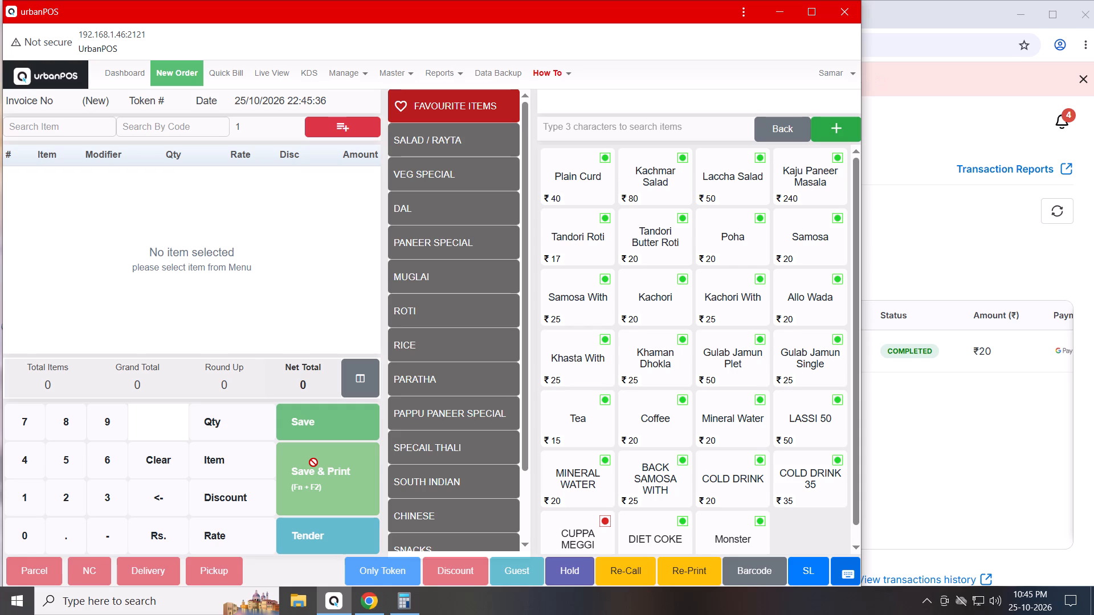
Enter an order of one Tea, and save and print it.
{"action": "left_click", "coordinate": [566, 408]}
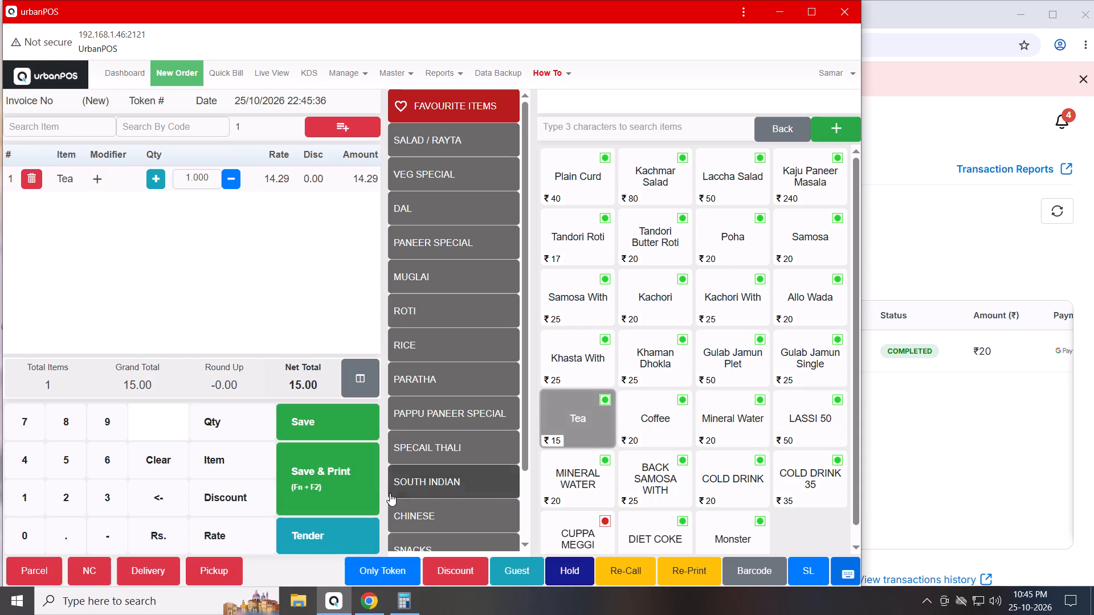
{"action": "left_click", "coordinate": [349, 483]}
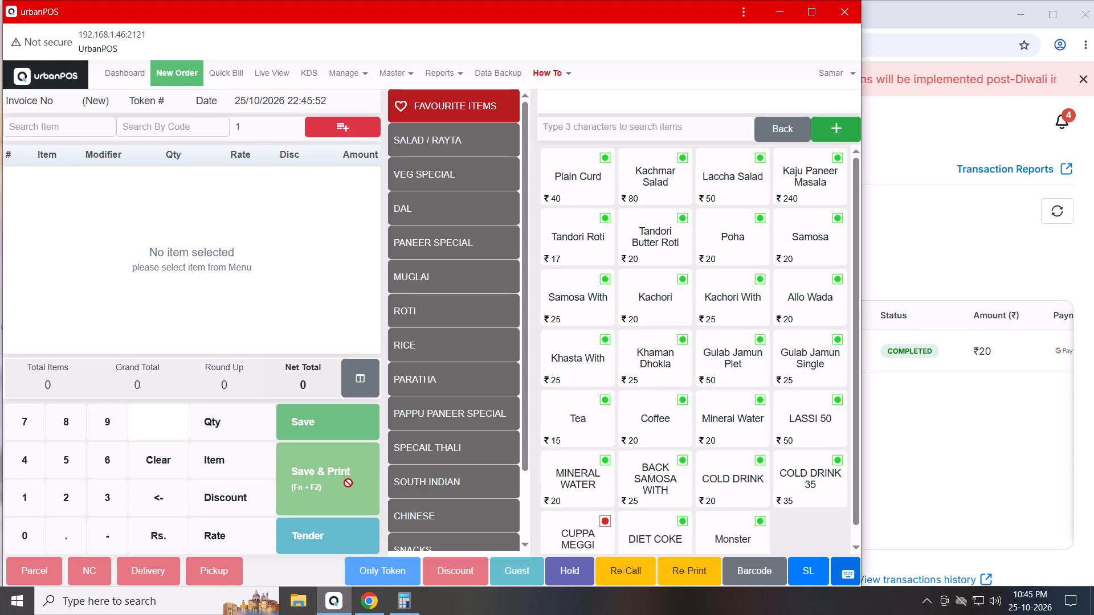
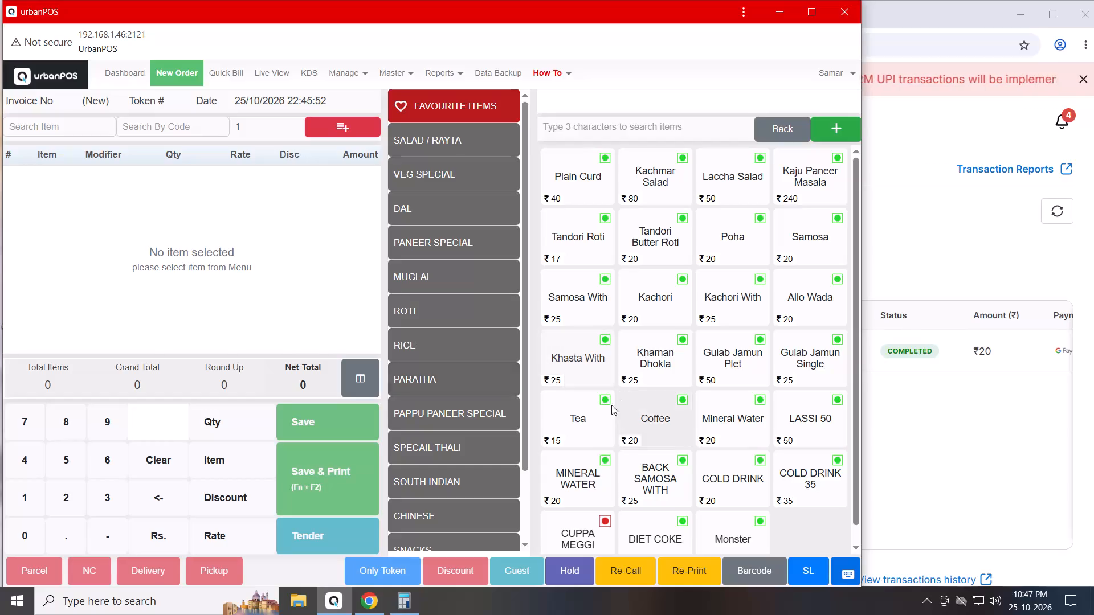
Enter an order of one Tea and one MINERAL WATER, and save and print it.
{"action": "left_click", "coordinate": [602, 413]}
{"action": "left_click", "coordinate": [579, 483]}
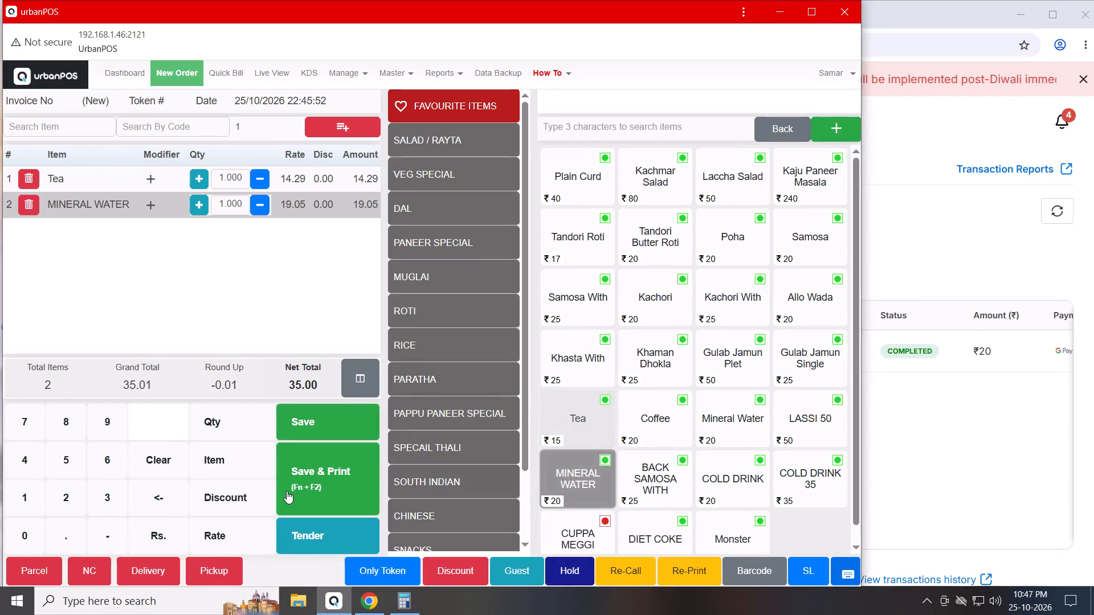
{"action": "left_click", "coordinate": [286, 491]}
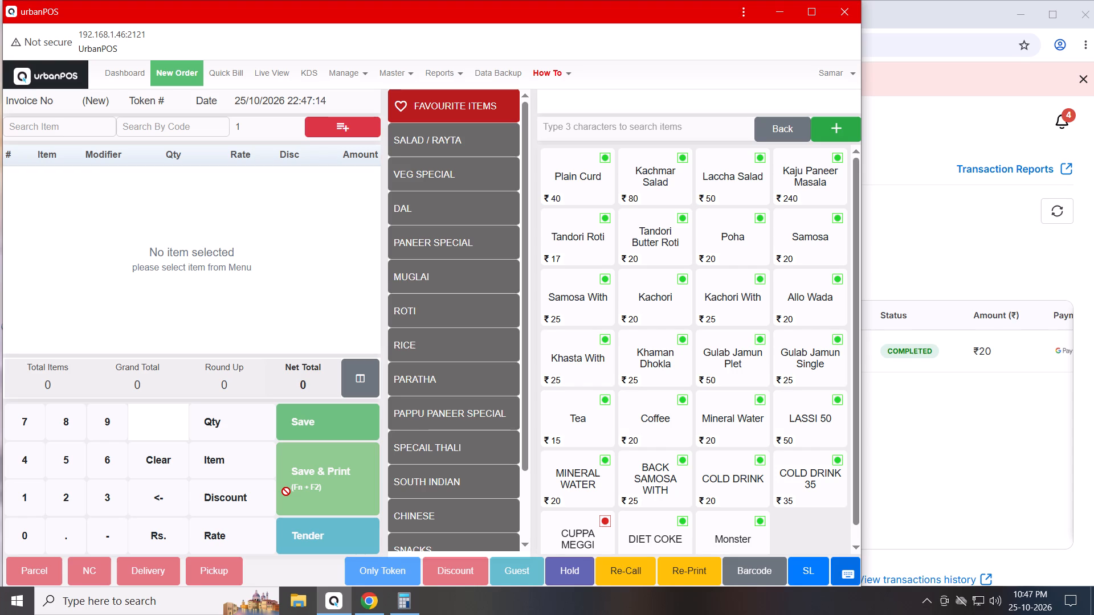
Enter an order of one Tea from the favourite items, and save and print it.
{"action": "scroll", "coordinate": [730, 441], "scroll_direction": "up", "scroll_amount": 3}
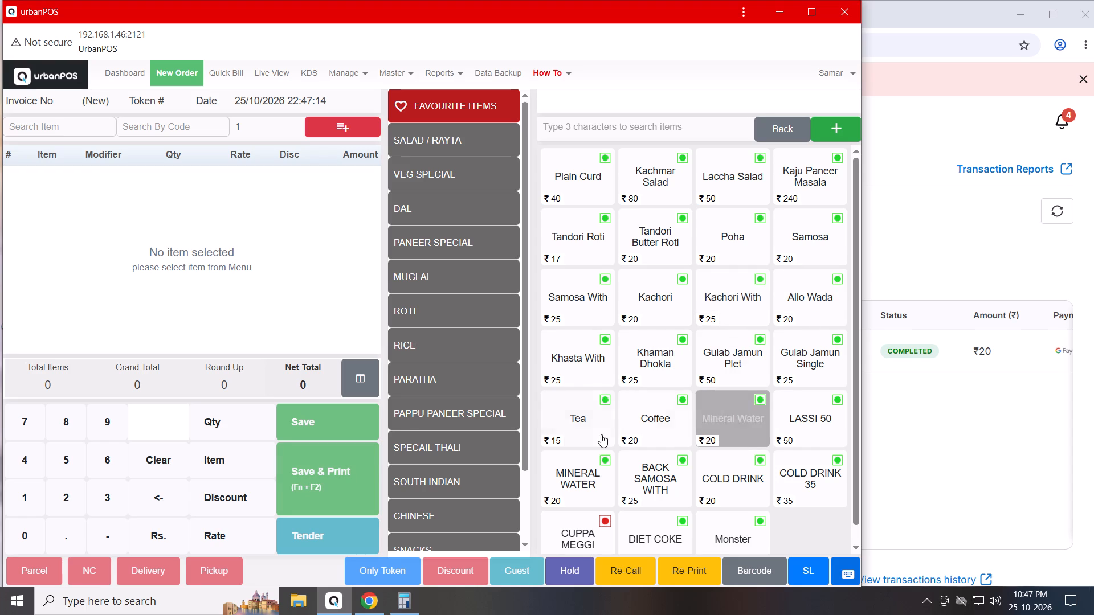
{"action": "left_click", "coordinate": [599, 435]}
{"action": "left_click", "coordinate": [312, 461]}
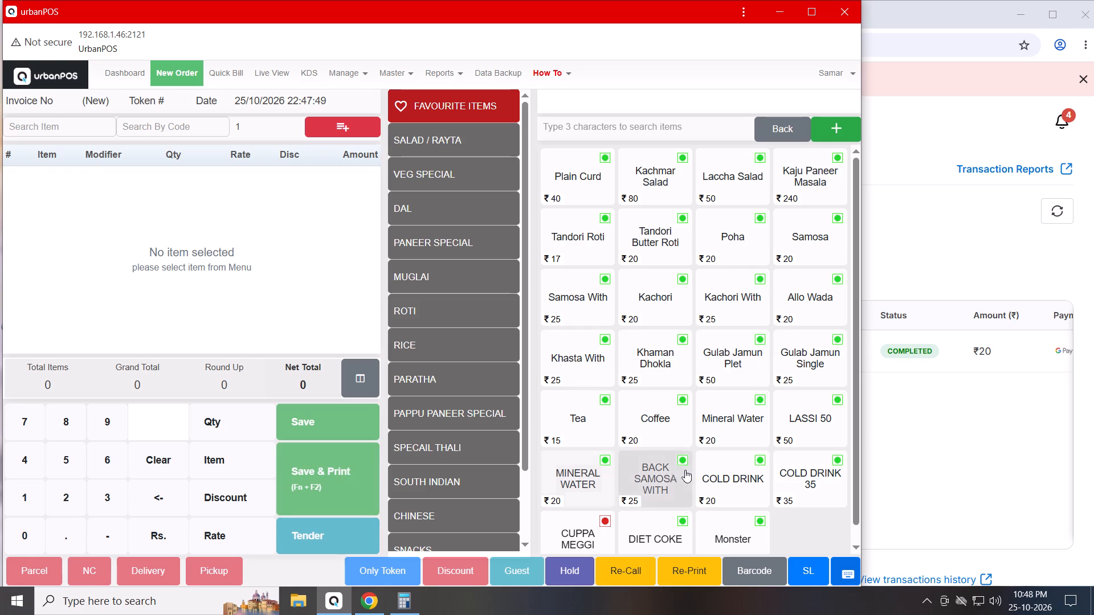
Enter another separate order of one Tea, and save and print it.
{"action": "left_click", "coordinate": [575, 439]}
{"action": "left_click", "coordinate": [335, 489]}
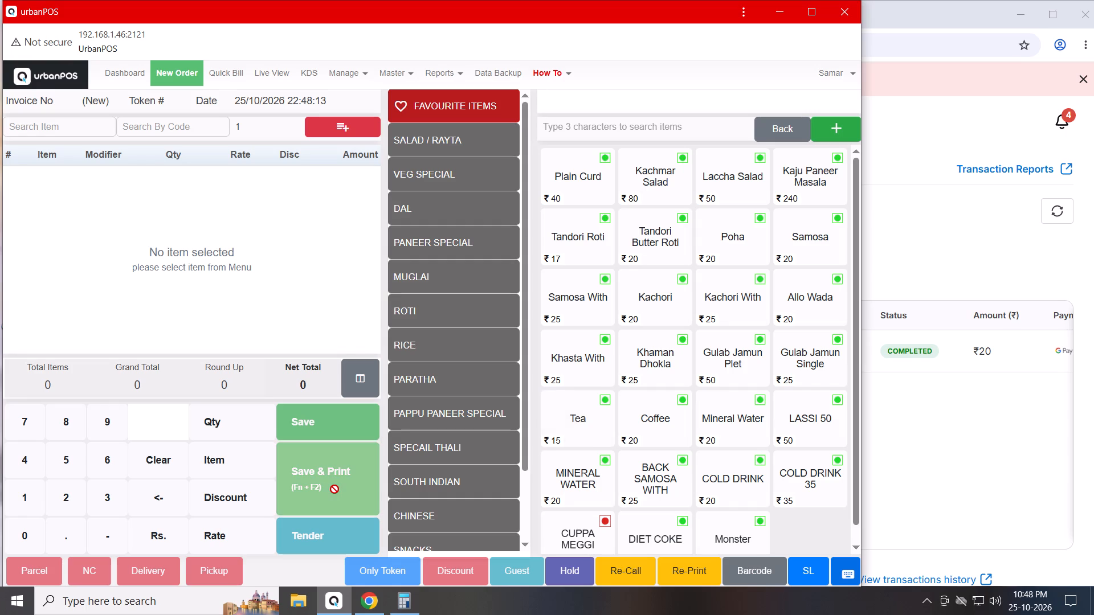
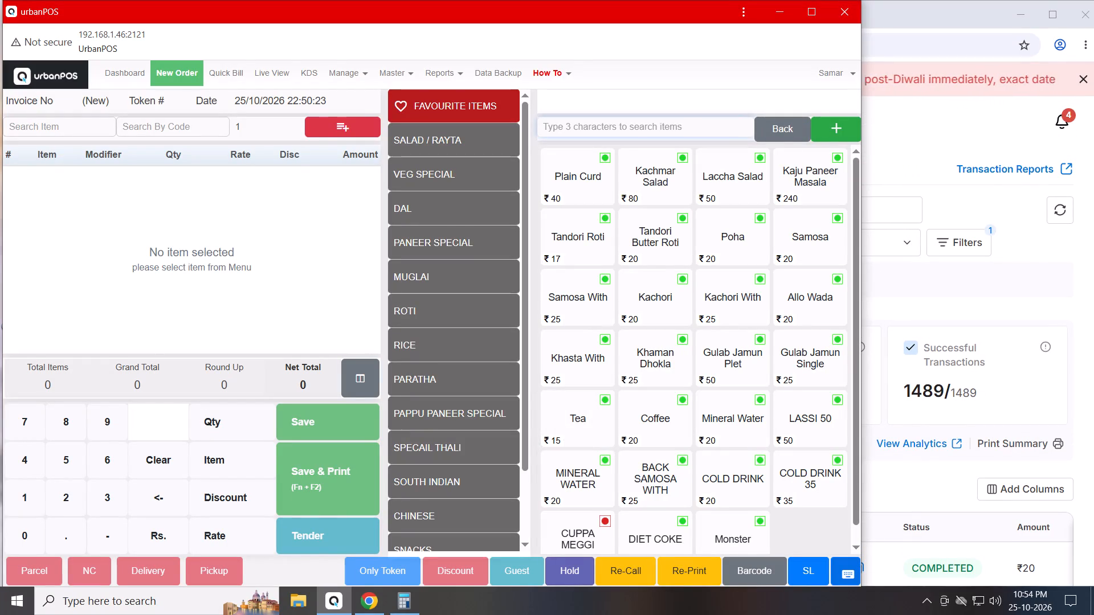
Search the menu for 50, enter an order of two 50;50, and save and print it.
{"action": "type", "text": "50"}
{"action": "left_click", "coordinate": [744, 262]}
{"action": "left_click", "coordinate": [741, 253]}
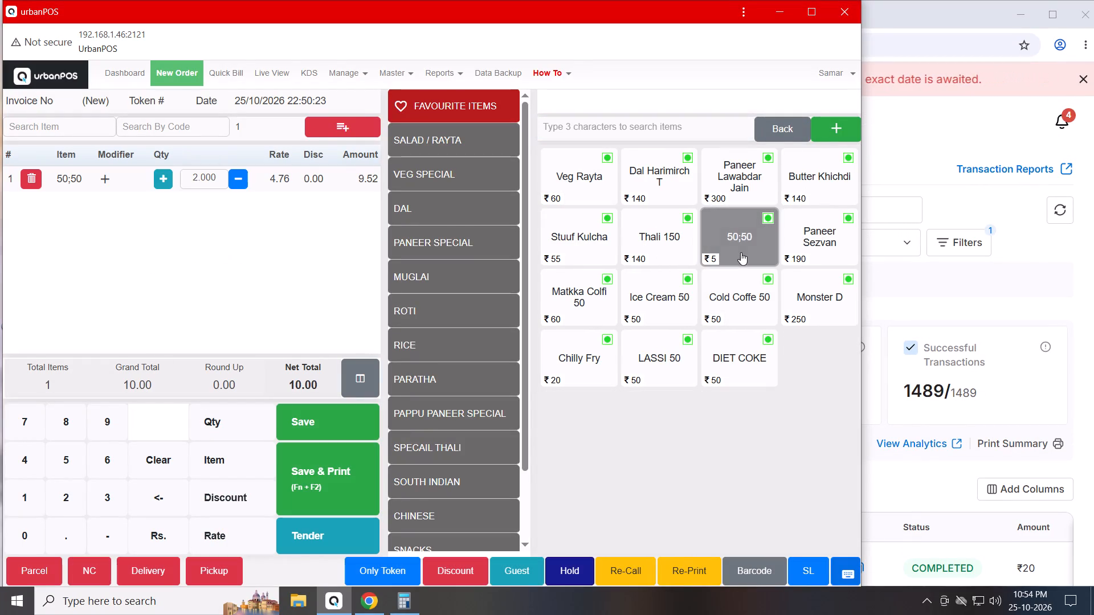
{"action": "key", "text": "F2"}
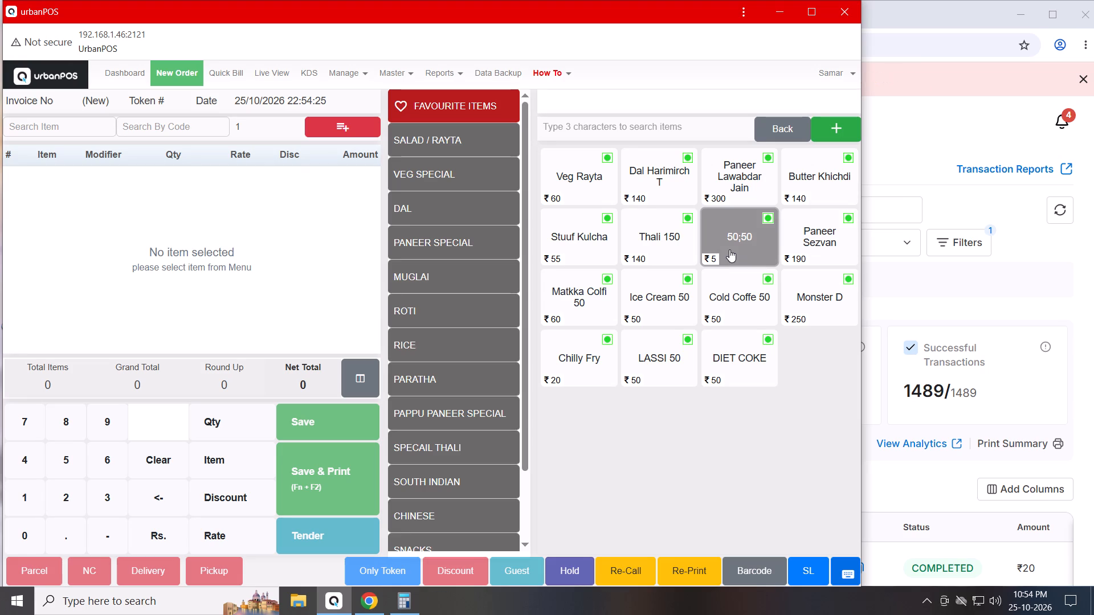
Return to the favourite items, enter an order of one Paneer Tikka and one Burger, and save and print it.
{"action": "scroll", "coordinate": [459, 83], "scroll_direction": "up", "scroll_amount": 1}
{"action": "triple_click", "coordinate": [468, 98]}
{"action": "left_click", "coordinate": [468, 98]}
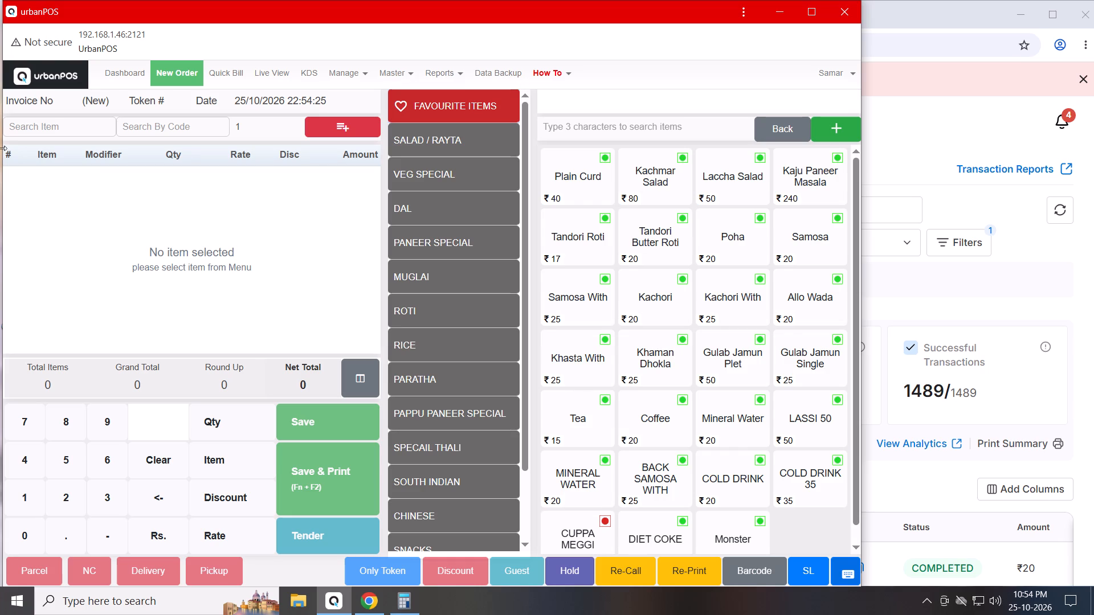
{"action": "left_click", "coordinate": [74, 130]}
{"action": "type", "text": "TIKKA"}
{"action": "key", "text": "Up"}
{"action": "key", "text": "Return"}
{"action": "key", "text": "Return"}
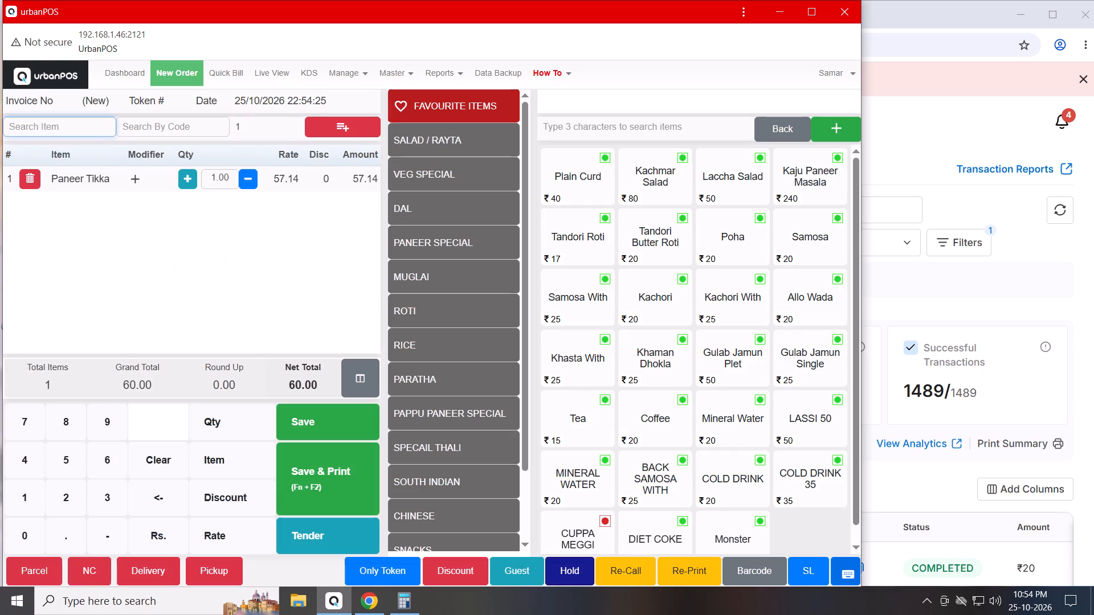
{"action": "type", "text": "BURGER"}
{"action": "key", "text": "Return"}
{"action": "key", "text": "Return"}
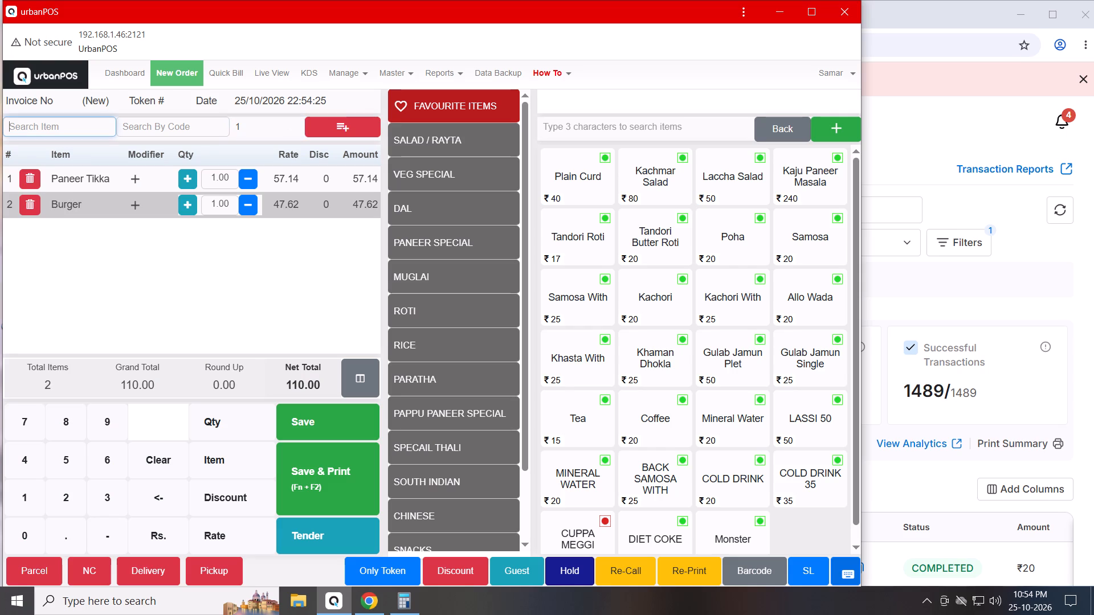
{"action": "key", "text": "F2"}
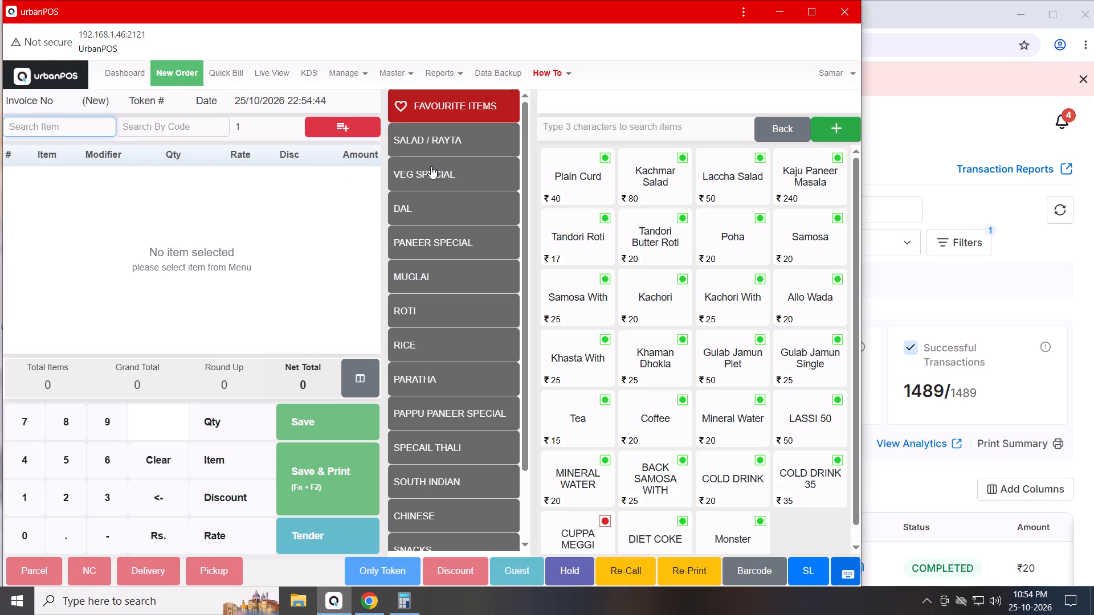
Enter an order of Tea with the quantity reduced to one, and save and print it.
{"action": "scroll", "coordinate": [390, 171], "scroll_direction": "up", "scroll_amount": 1}
{"action": "double_click", "coordinate": [570, 420]}
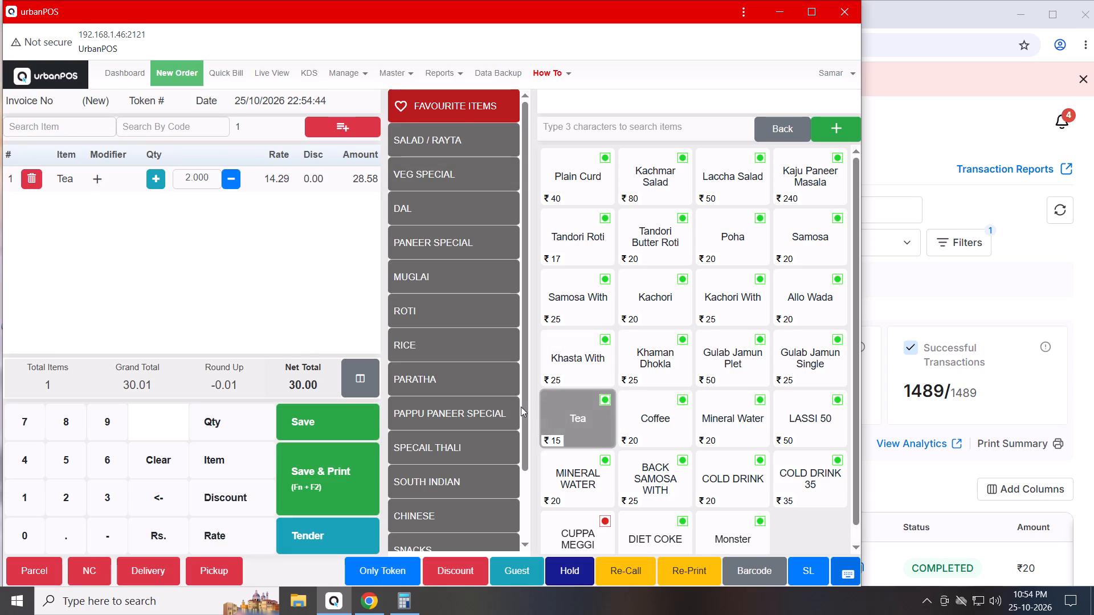
{"action": "left_click", "coordinate": [230, 174]}
{"action": "left_click", "coordinate": [346, 490]}
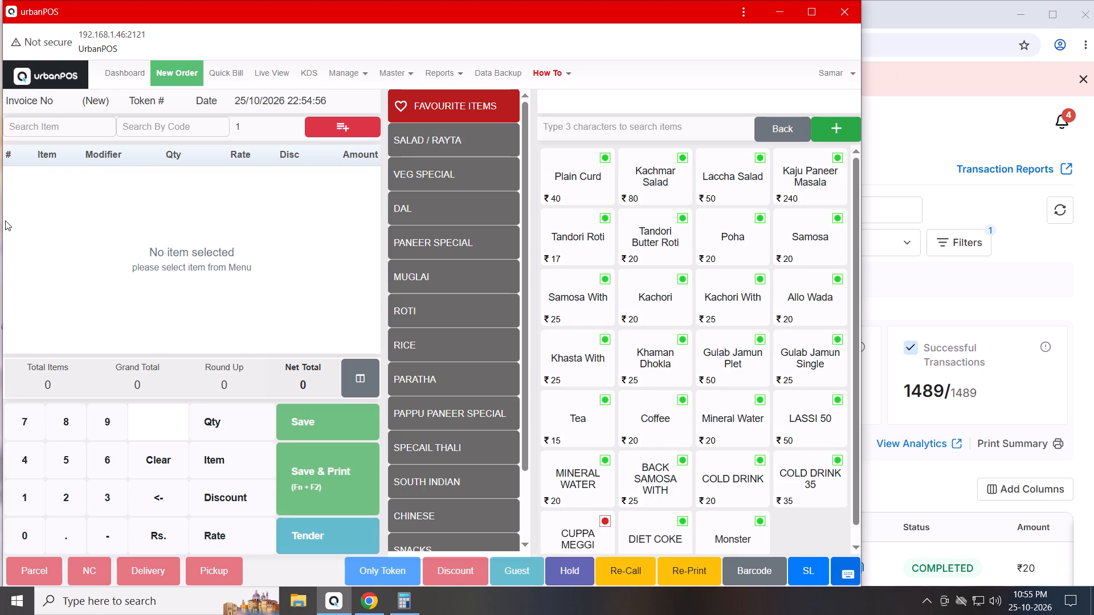
Enter another separate order of one Tea, and save and print it.
{"action": "left_click", "coordinate": [79, 127]}
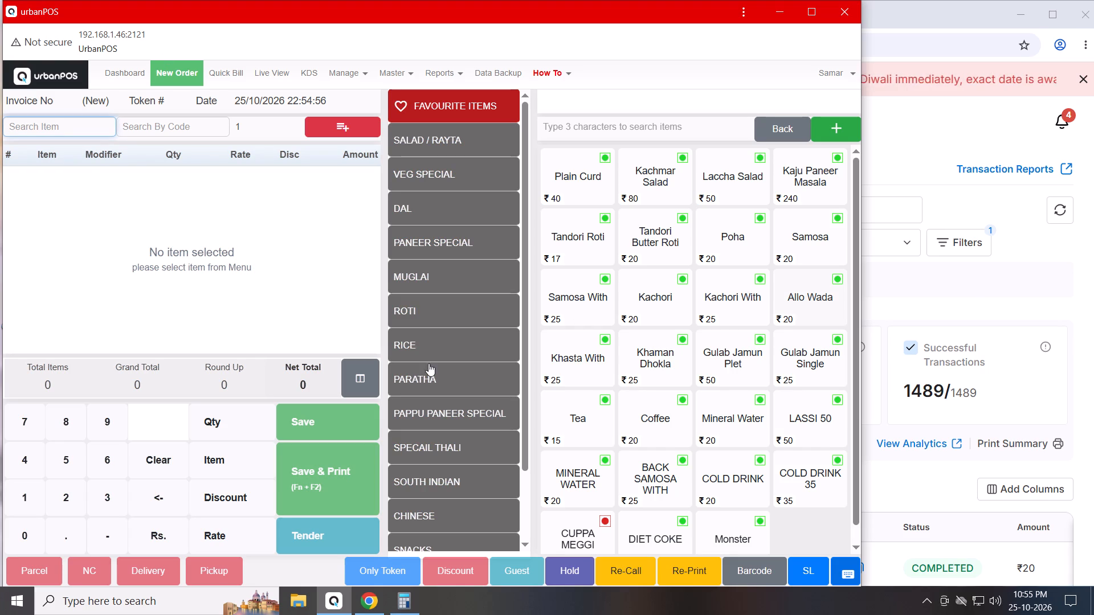
{"action": "scroll", "coordinate": [652, 288], "scroll_direction": "up", "scroll_amount": 6}
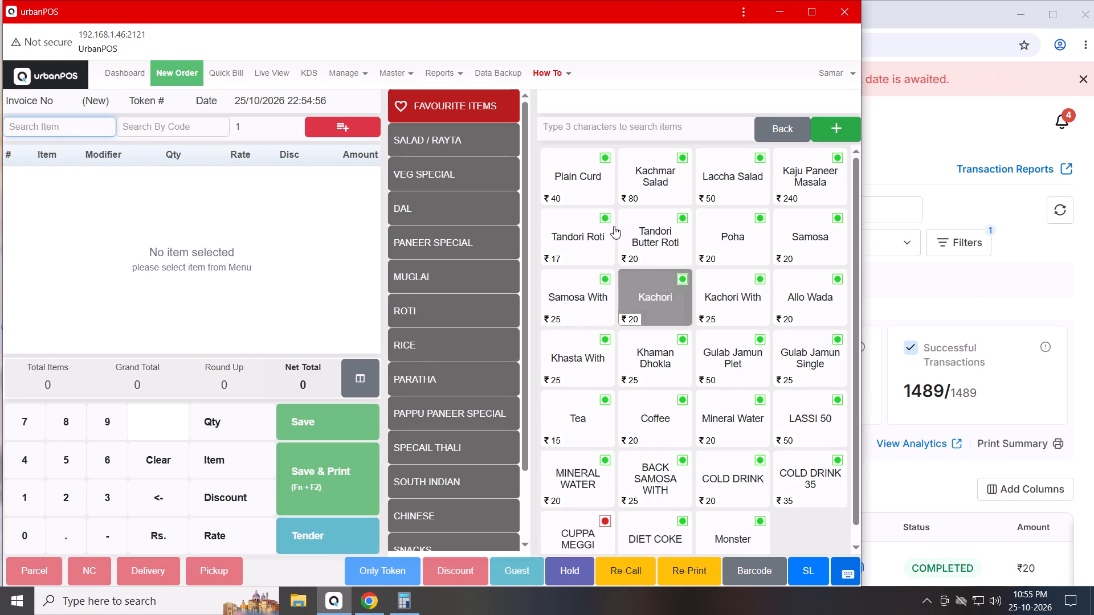
{"action": "left_click", "coordinate": [562, 428]}
{"action": "left_click", "coordinate": [309, 493]}
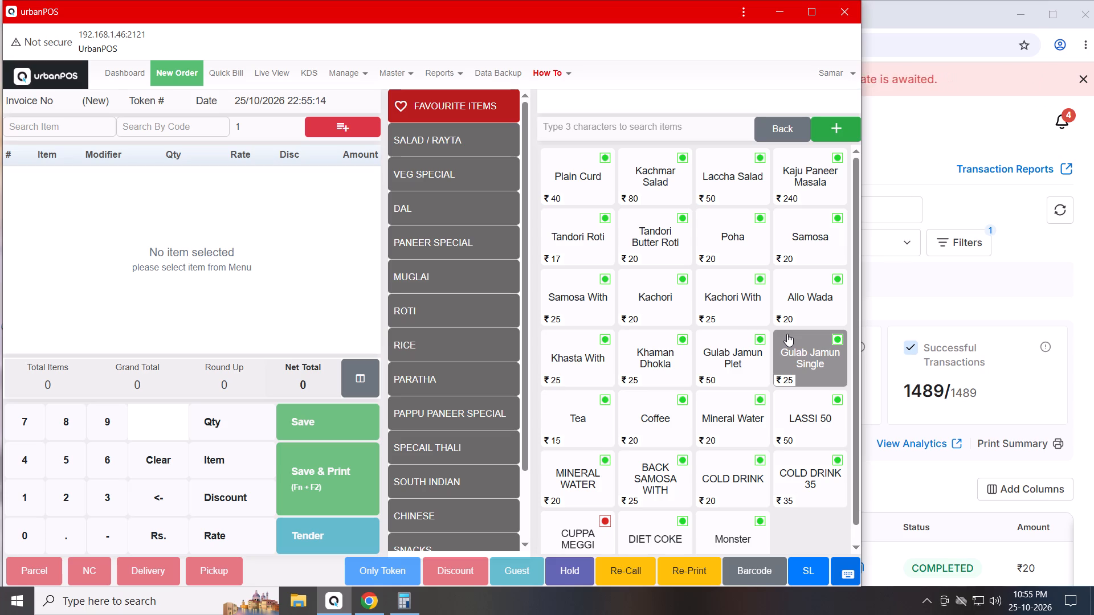
Find Special Thali by item name, enter an order of one, and save and print it.
{"action": "left_click", "coordinate": [33, 128]}
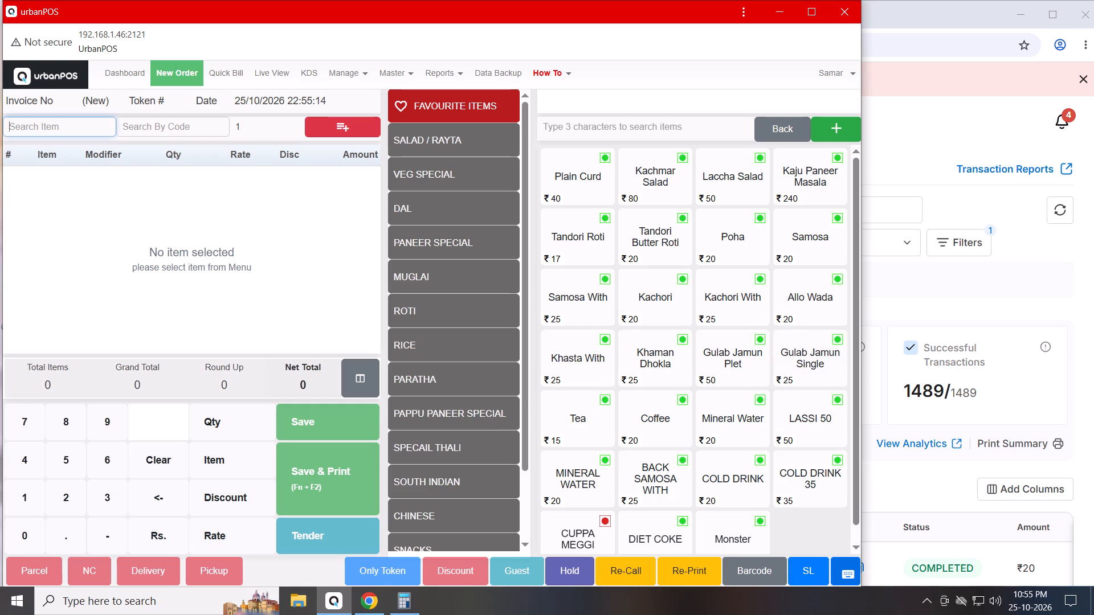
{"action": "type", "text": "SPEC"}
{"action": "key", "text": "Up"}
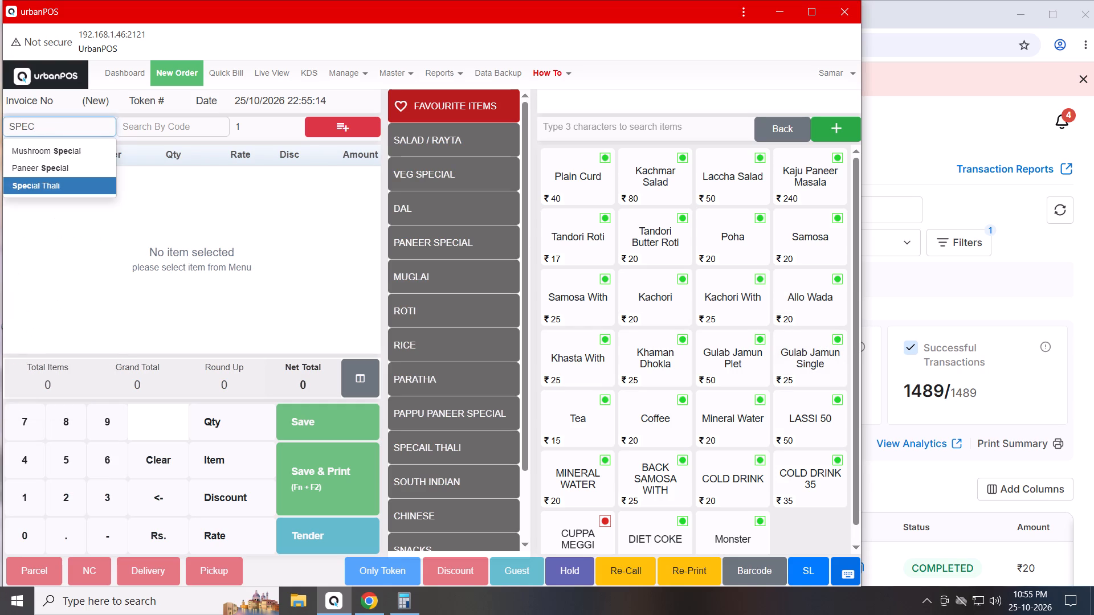
{"action": "key", "text": "Return"}
{"action": "key", "text": "Return"}
{"action": "key", "text": "F2"}
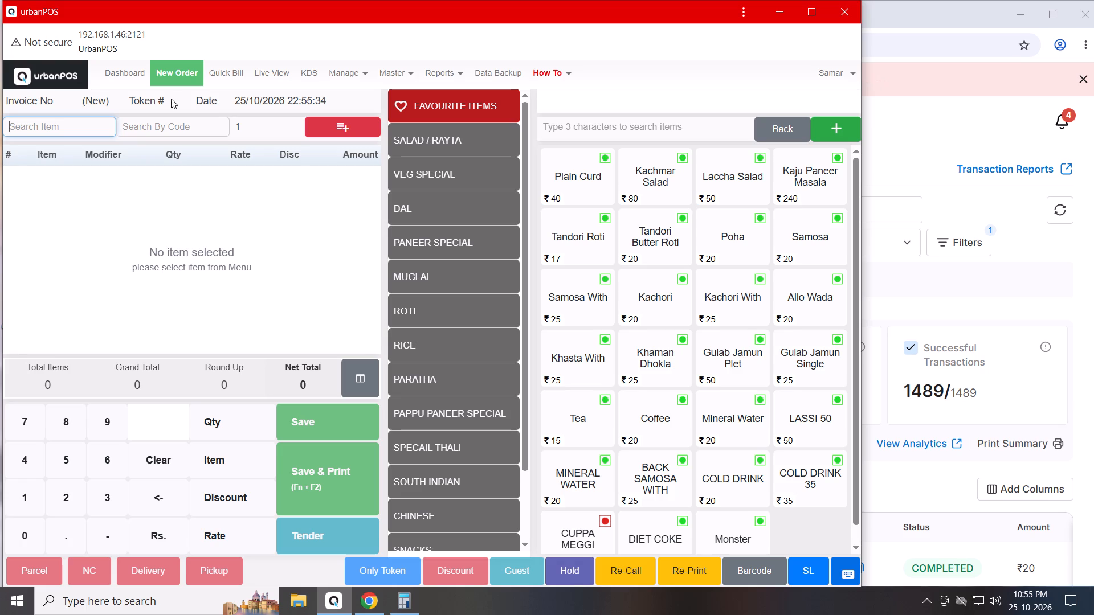
Enter an order of one Tea from the favourite items, and save and print it.
{"action": "scroll", "coordinate": [639, 277], "scroll_direction": "up", "scroll_amount": 1}
{"action": "left_click", "coordinate": [540, 413]}
{"action": "left_click", "coordinate": [586, 419]}
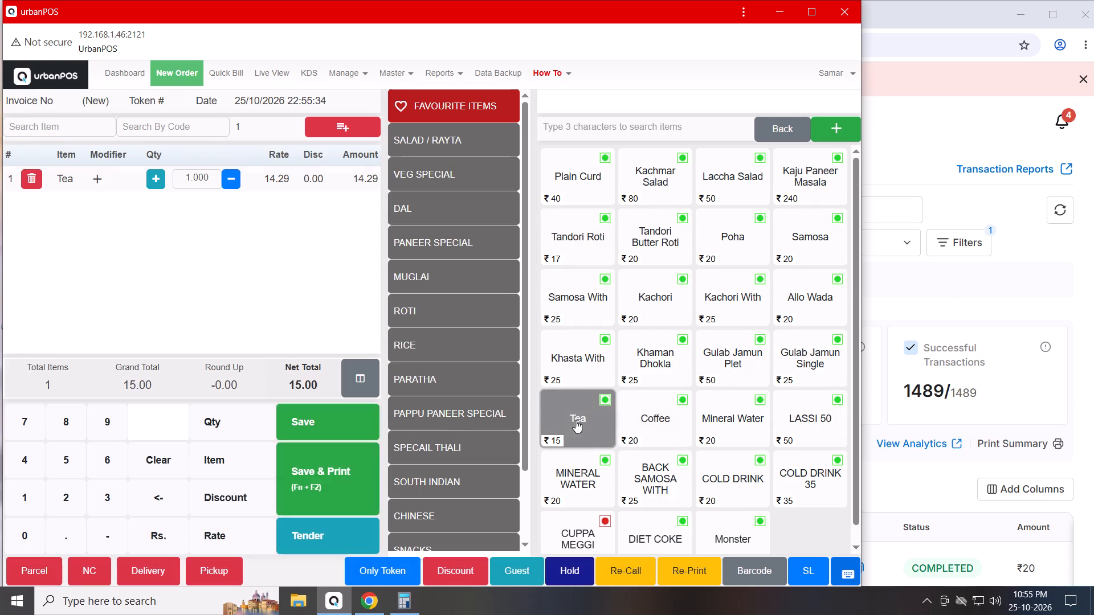
{"action": "left_click", "coordinate": [337, 459]}
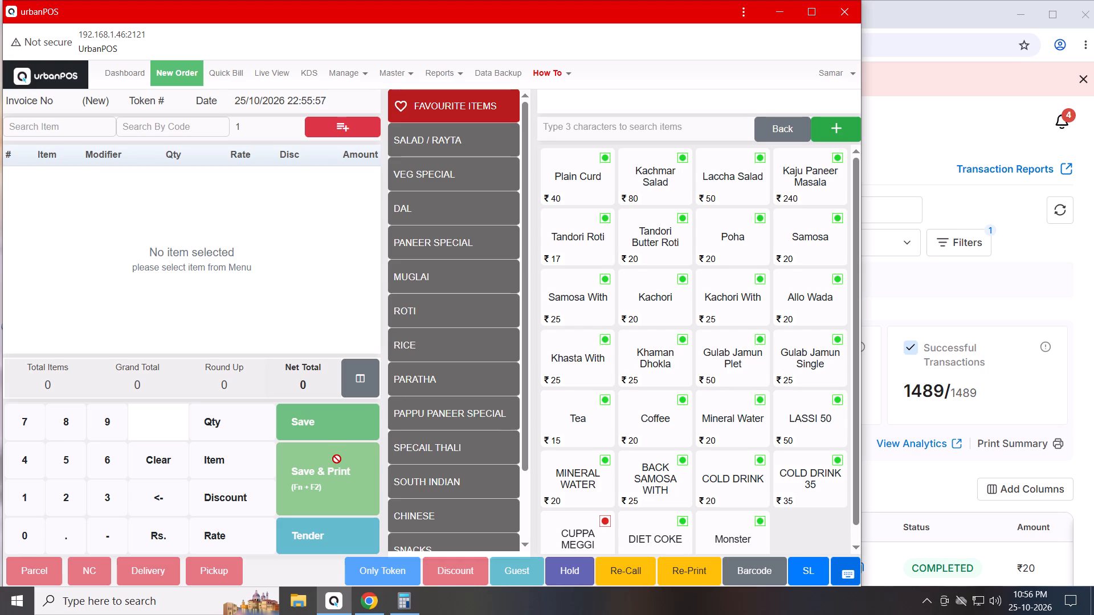
Enter an order of one Poha and one Tea, and save and print it.
{"action": "left_click", "coordinate": [736, 256]}
{"action": "left_click", "coordinate": [590, 430]}
{"action": "left_click", "coordinate": [363, 476]}
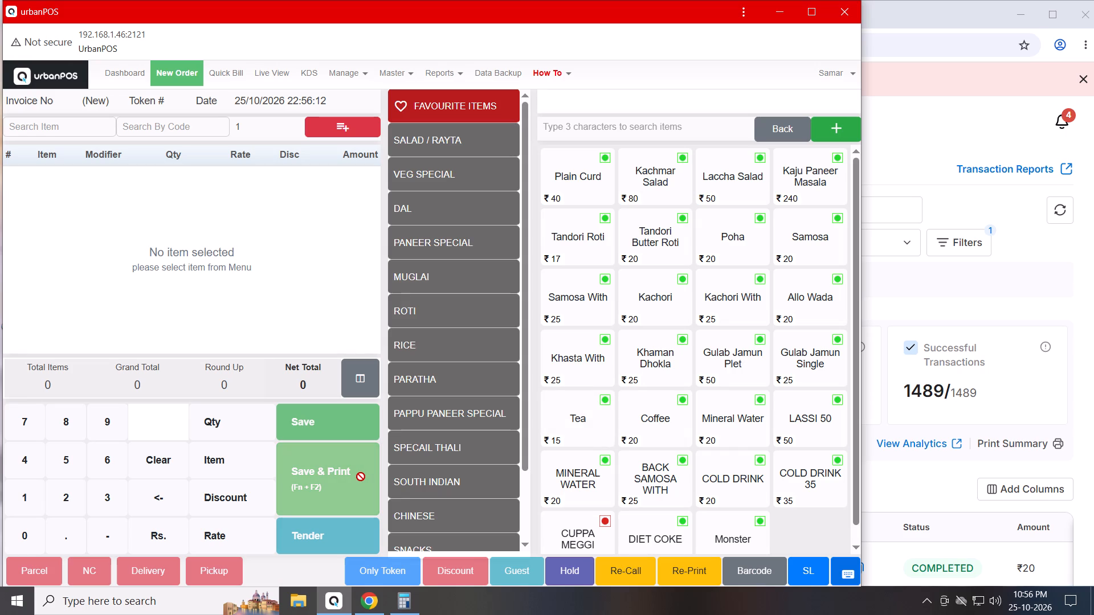
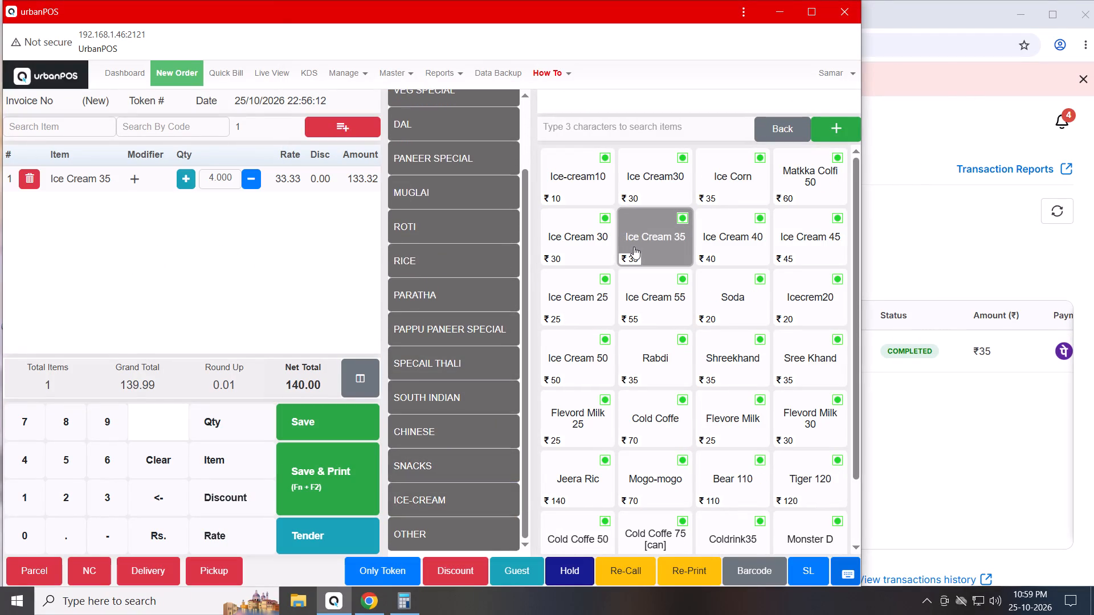
Add one Ice Cream 45 to the current Ice Cream 35 order, and save and print it.
{"action": "left_click", "coordinate": [783, 236]}
{"action": "left_click", "coordinate": [376, 465]}
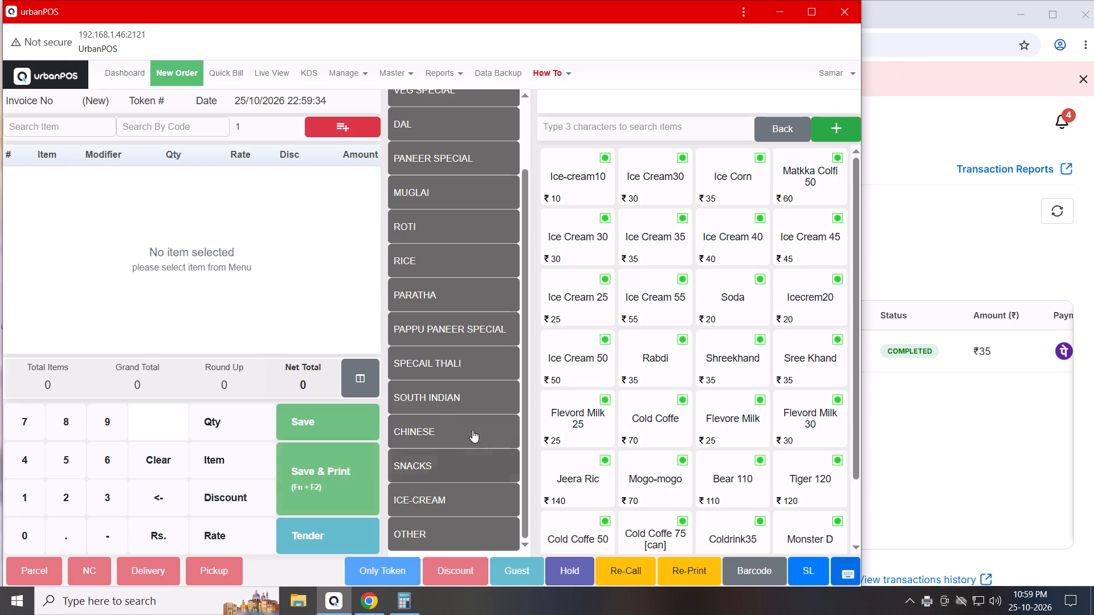
Enter an order of one Poha from the favourite items, and save and print it.
{"action": "scroll", "coordinate": [262, 243], "scroll_direction": "up", "scroll_amount": 3}
{"action": "scroll", "coordinate": [374, 143], "scroll_direction": "up", "scroll_amount": 6}
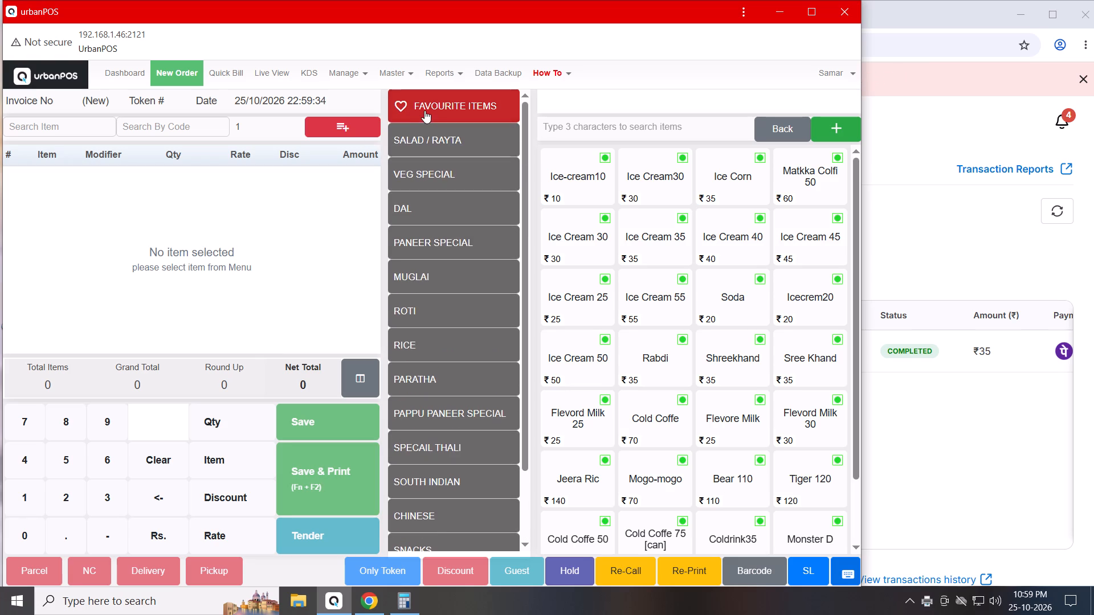
{"action": "left_click", "coordinate": [424, 110]}
{"action": "left_click", "coordinate": [720, 248]}
{"action": "key", "text": "F2"}
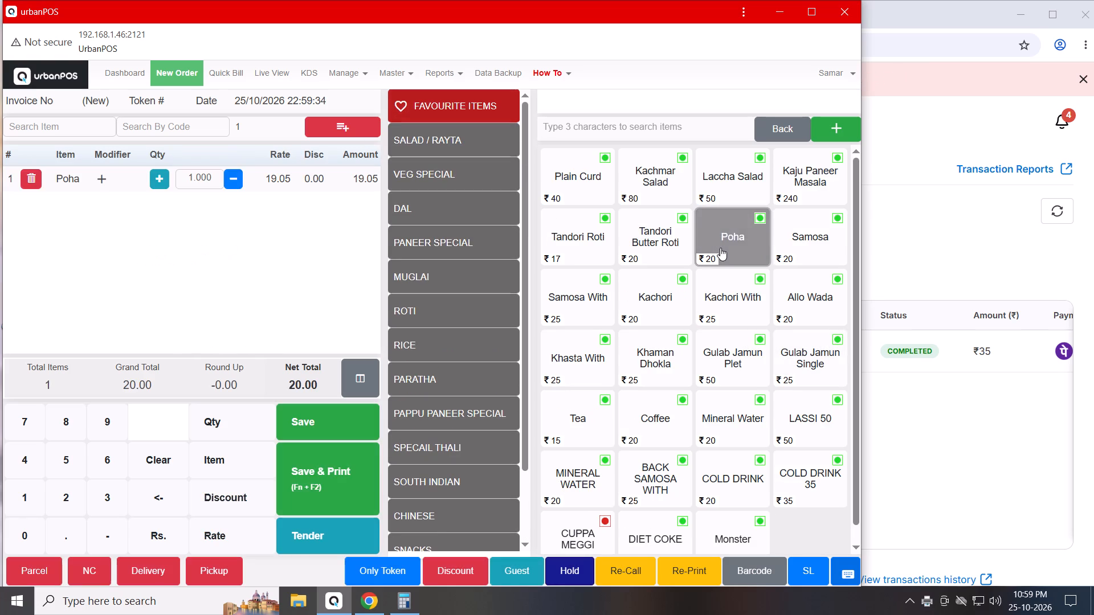
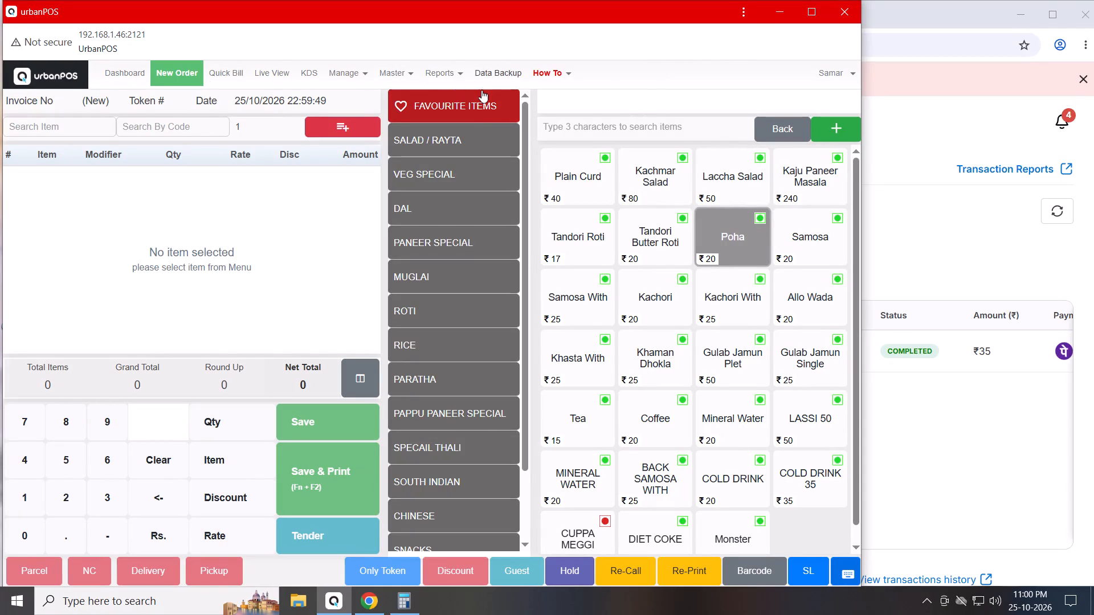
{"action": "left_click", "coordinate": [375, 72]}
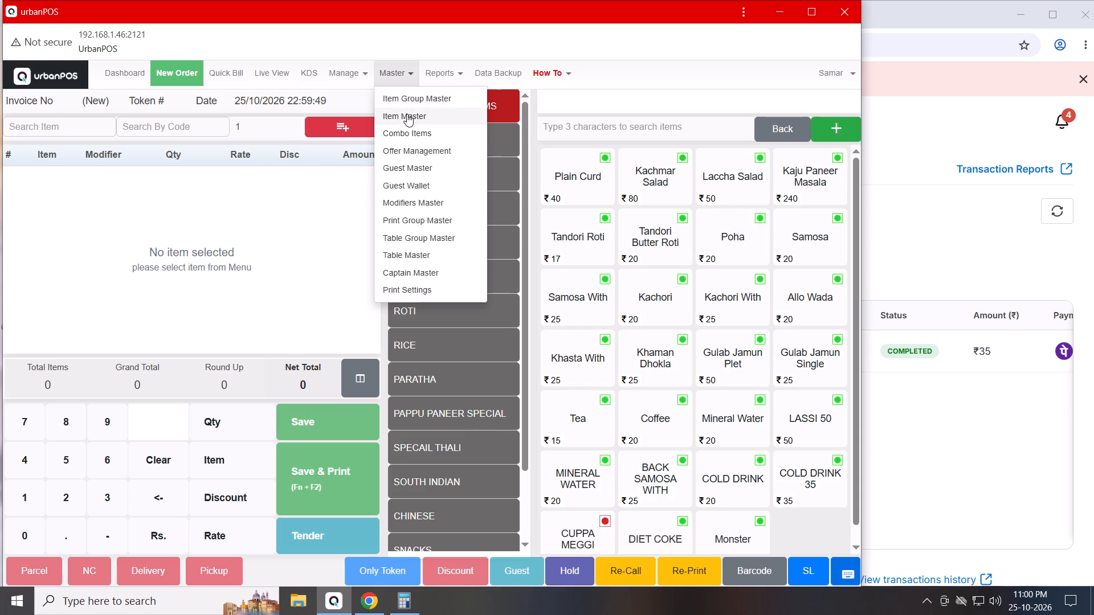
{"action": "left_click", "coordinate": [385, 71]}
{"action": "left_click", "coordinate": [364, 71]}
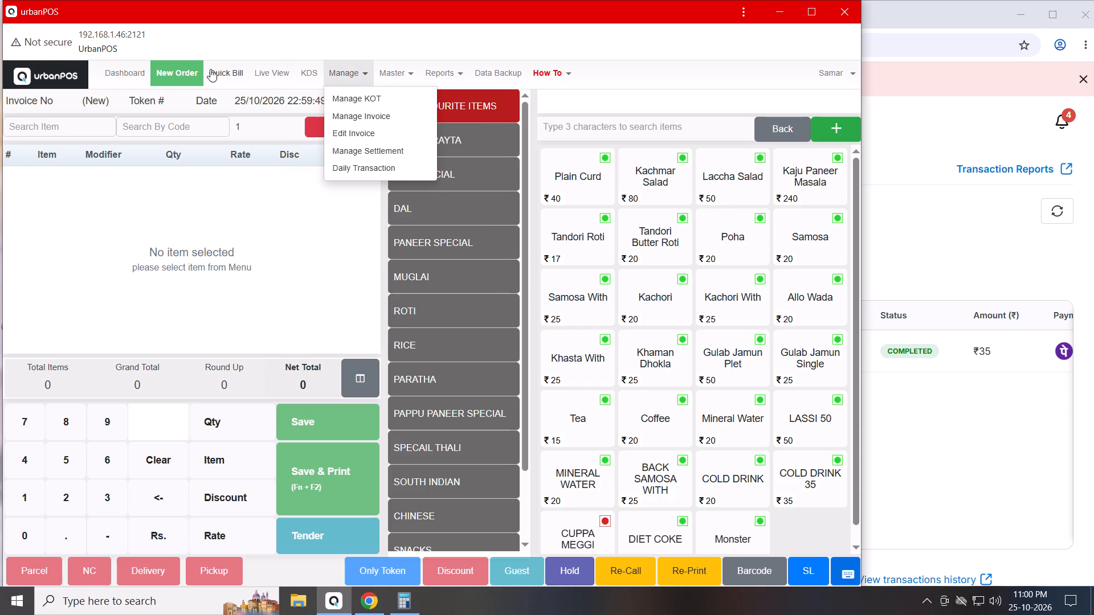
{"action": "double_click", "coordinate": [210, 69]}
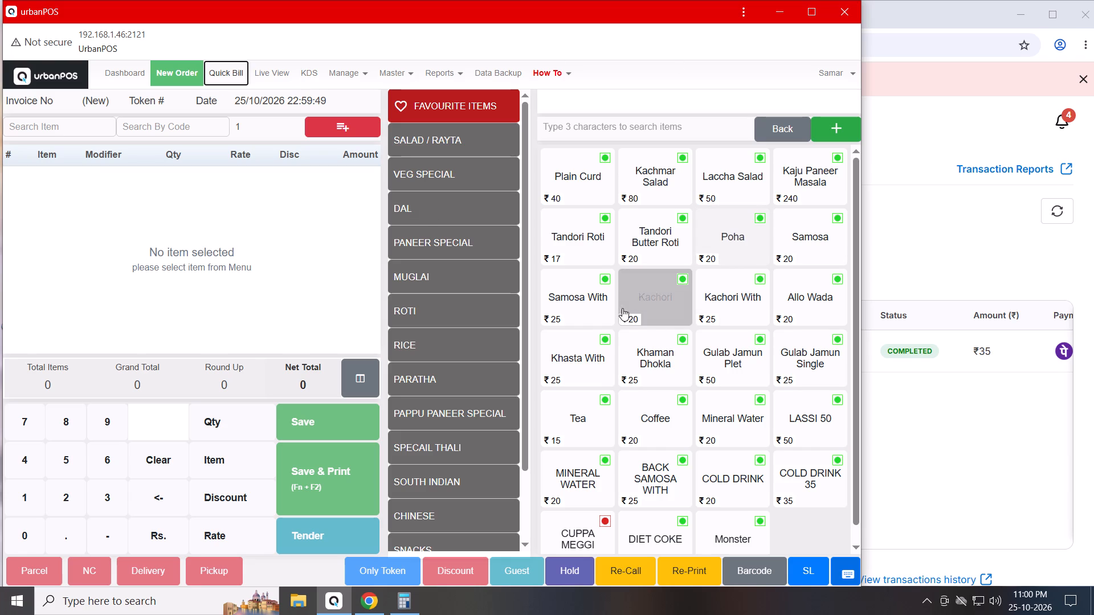
Enter an order of one Tea from the favourite items, and save and print it.
{"action": "scroll", "coordinate": [622, 308], "scroll_direction": "up", "scroll_amount": 5}
{"action": "left_click", "coordinate": [579, 427]}
{"action": "key", "text": "F2"}
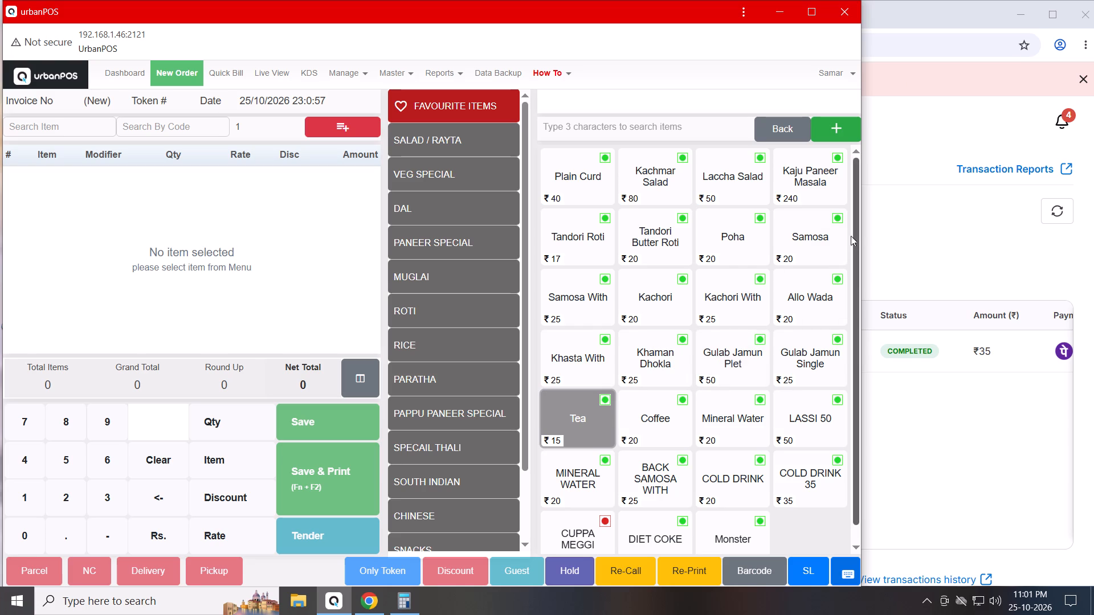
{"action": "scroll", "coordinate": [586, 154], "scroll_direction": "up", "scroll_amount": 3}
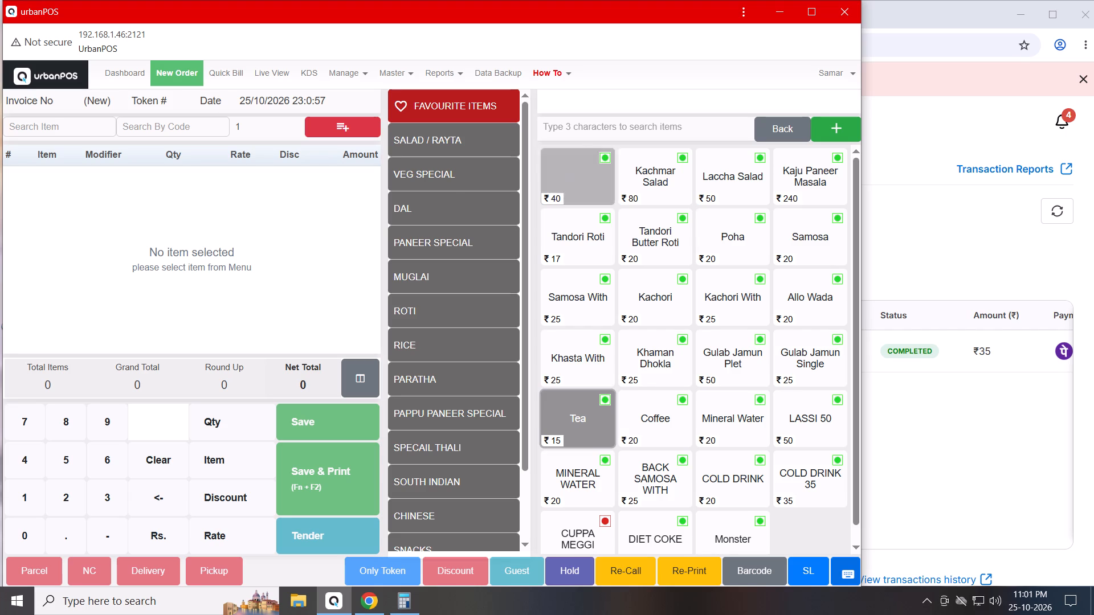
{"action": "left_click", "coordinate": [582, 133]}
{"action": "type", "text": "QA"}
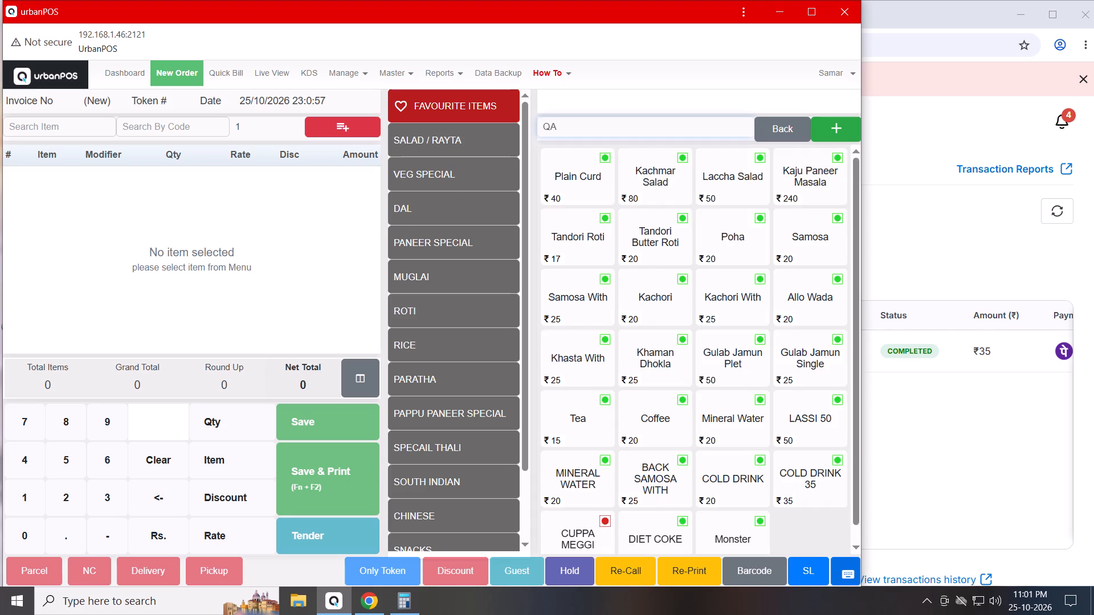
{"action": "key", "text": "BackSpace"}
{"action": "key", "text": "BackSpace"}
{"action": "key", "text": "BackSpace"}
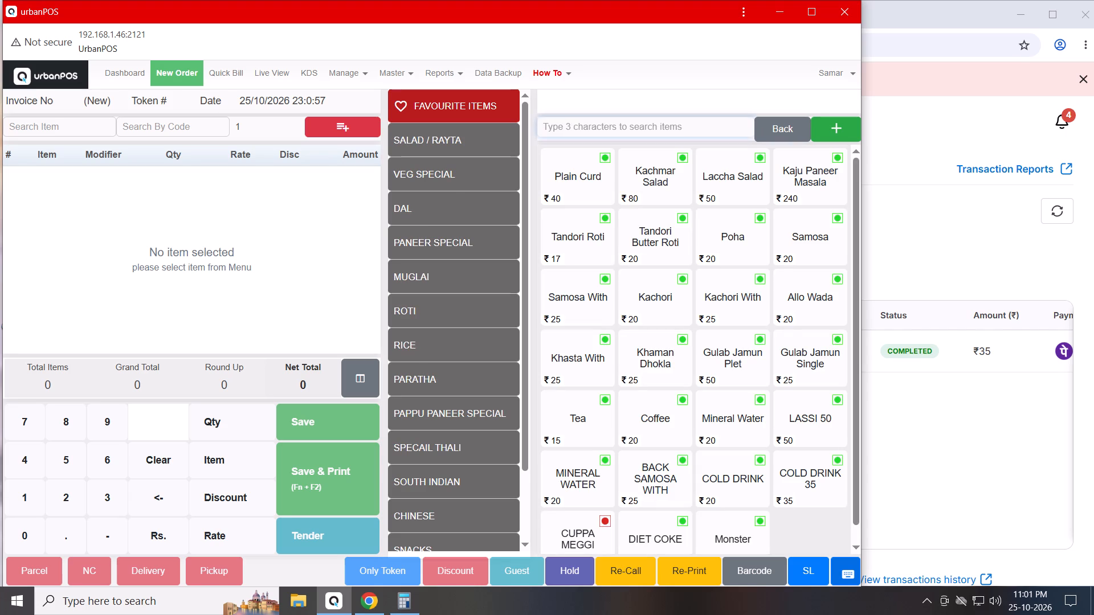
Enter an order of one Kachori from the favourite items, and save and print it.
{"action": "left_click", "coordinate": [679, 291]}
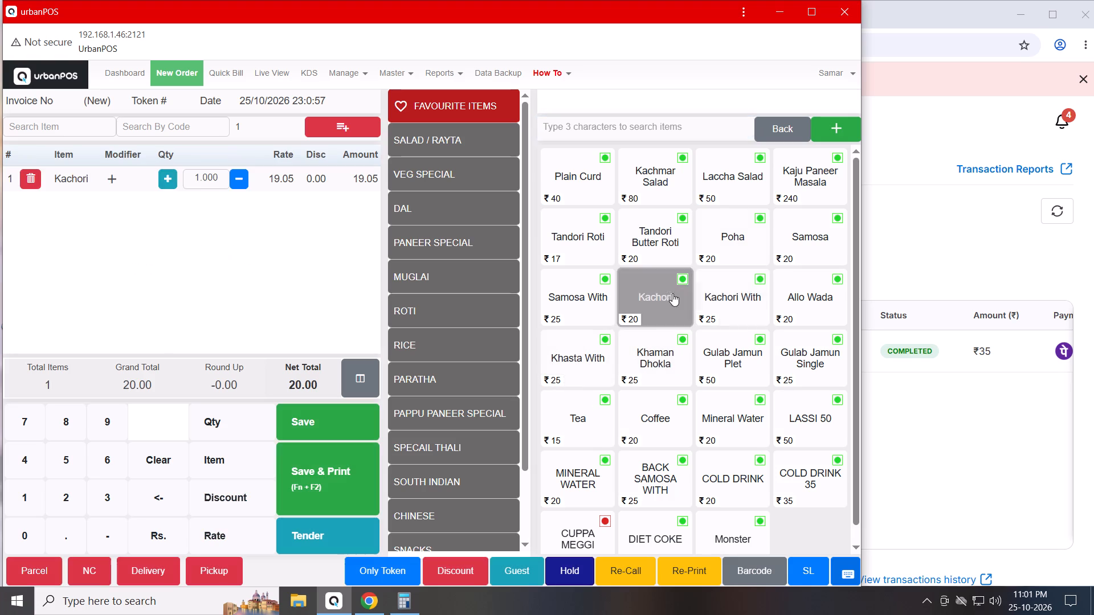
{"action": "left_click", "coordinate": [329, 460]}
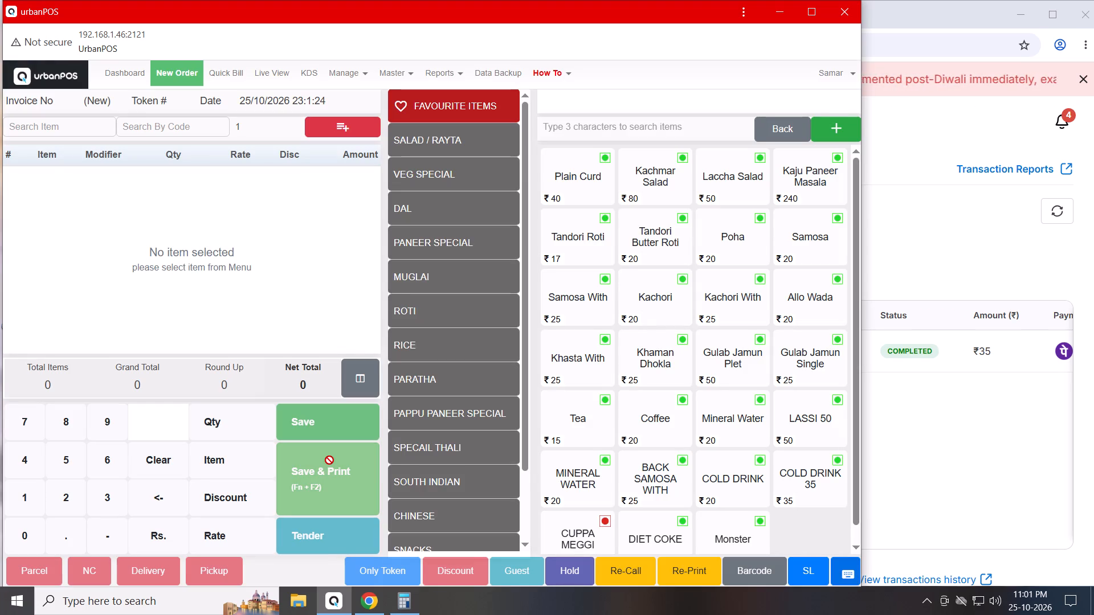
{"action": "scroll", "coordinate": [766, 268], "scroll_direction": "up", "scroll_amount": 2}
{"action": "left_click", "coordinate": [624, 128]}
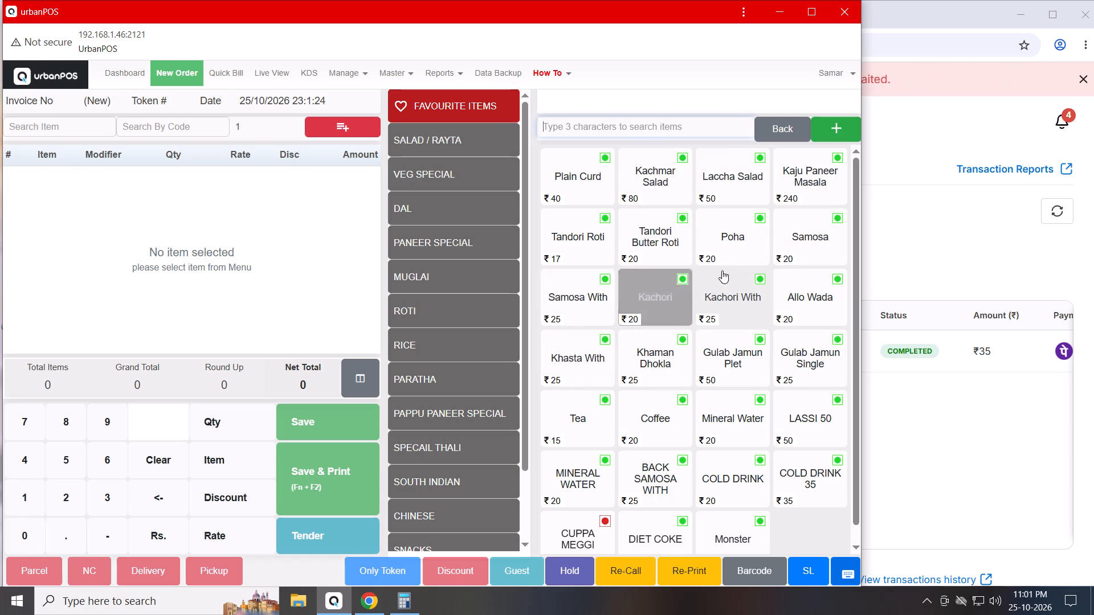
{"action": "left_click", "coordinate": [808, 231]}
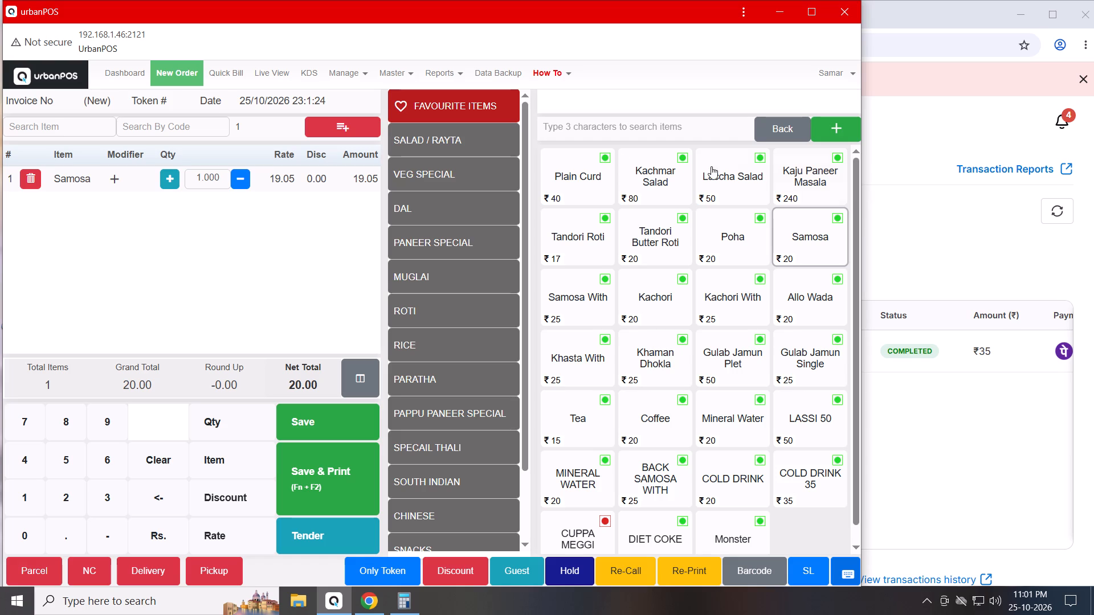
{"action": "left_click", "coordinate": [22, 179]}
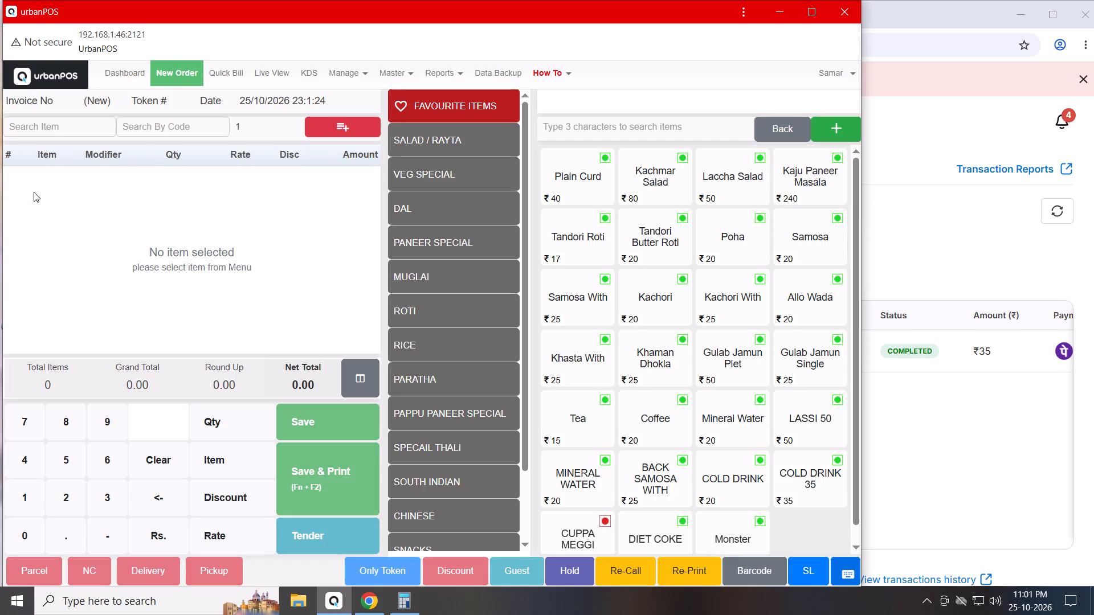
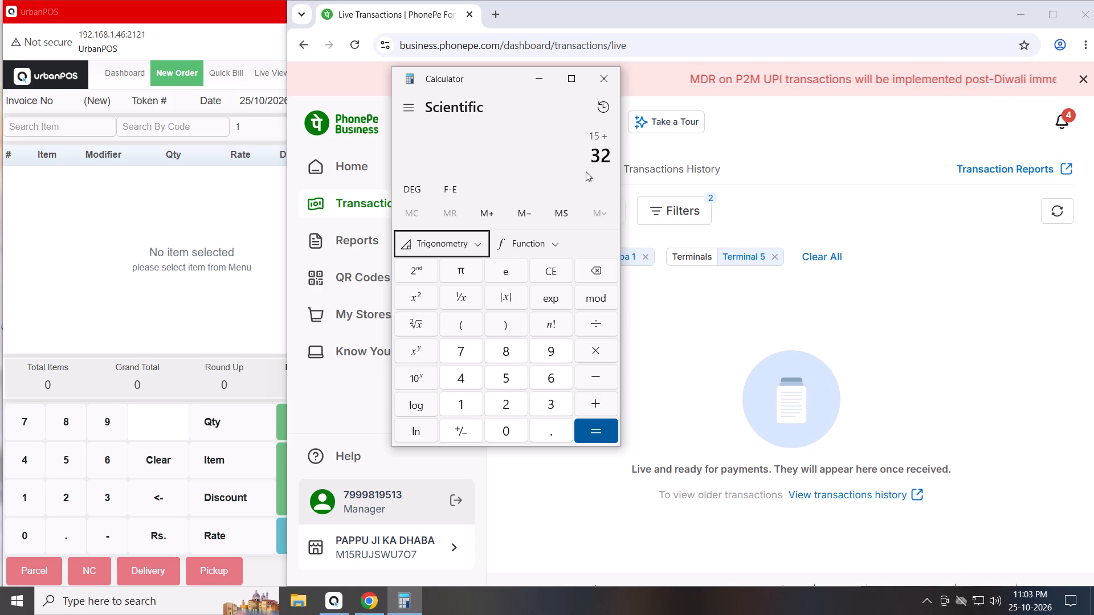
Correct the second amount of the calculator sum to 20 and add 35 to it.
{"action": "key", "text": "BackSpace"}
{"action": "key", "text": "BackSpace"}
{"action": "type", "text": "20+35+"}
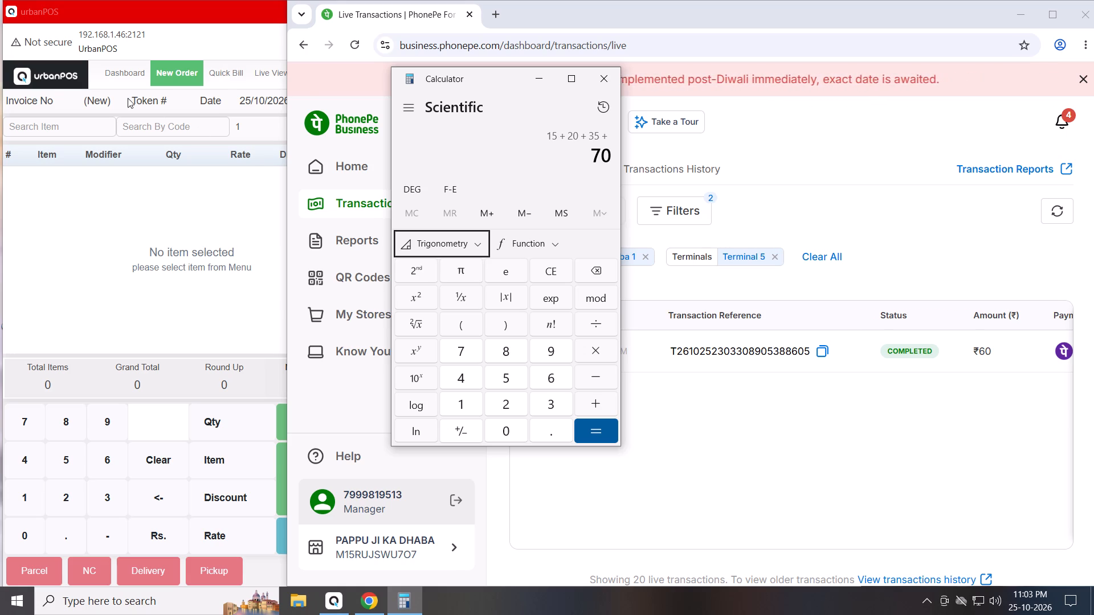
In urbanPOS, enter an order of four Teas by item code 1, and save and print it.
{"action": "left_click", "coordinate": [130, 135]}
{"action": "key", "text": "1"}
{"action": "key", "text": "Return"}
{"action": "key", "text": "4"}
{"action": "key", "text": "Return"}
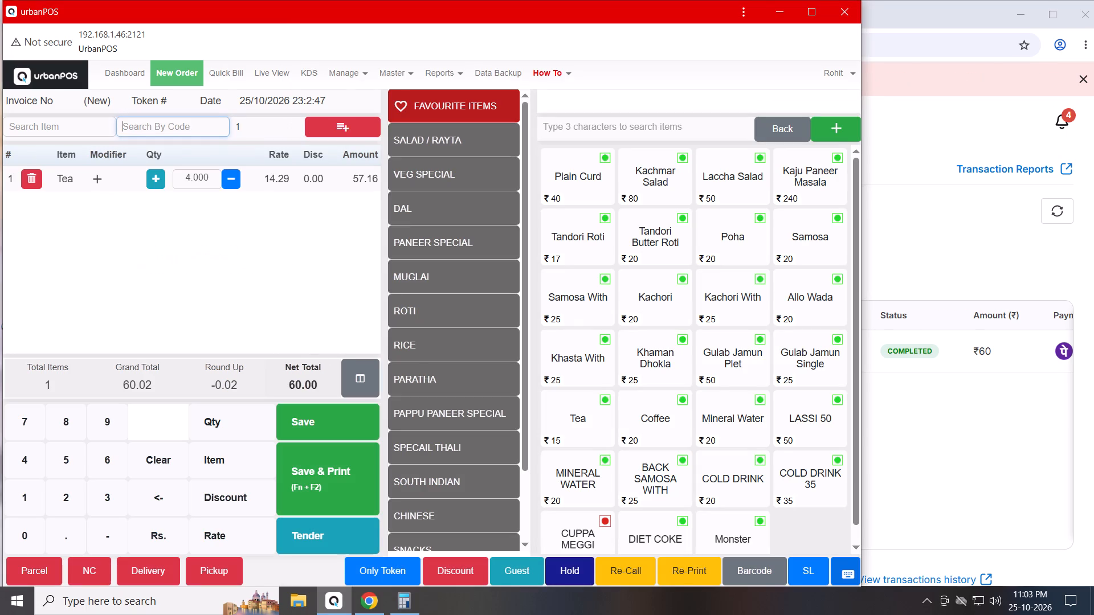
{"action": "key", "text": "F2"}
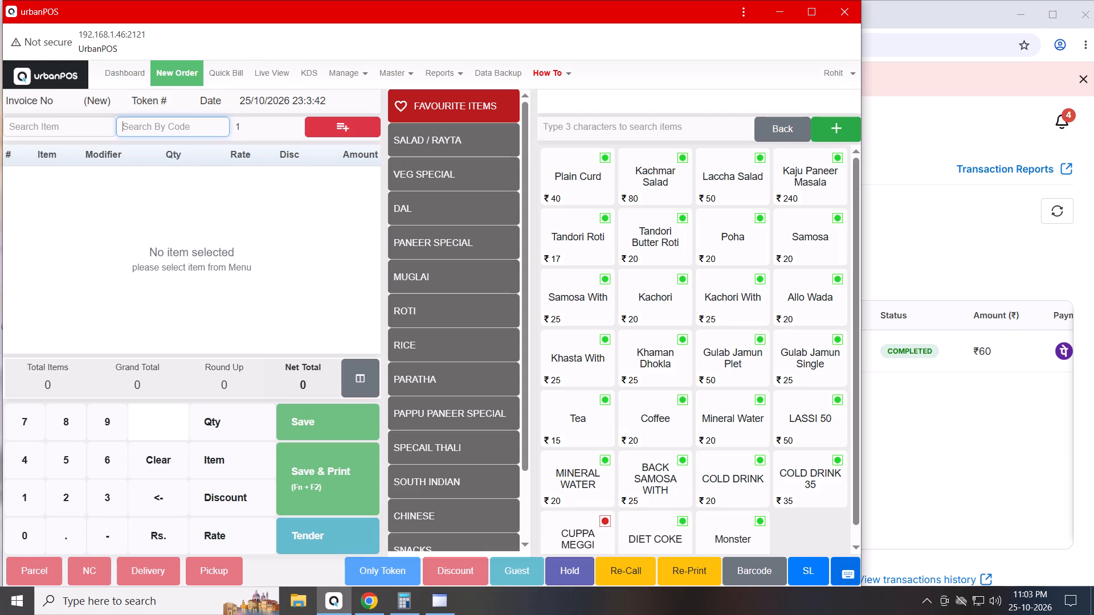
Enter another order of four Teas by item code 1, and save and print it.
{"action": "key", "text": "1"}
{"action": "key", "text": "Return"}
{"action": "key", "text": "4"}
{"action": "key", "text": "Return"}
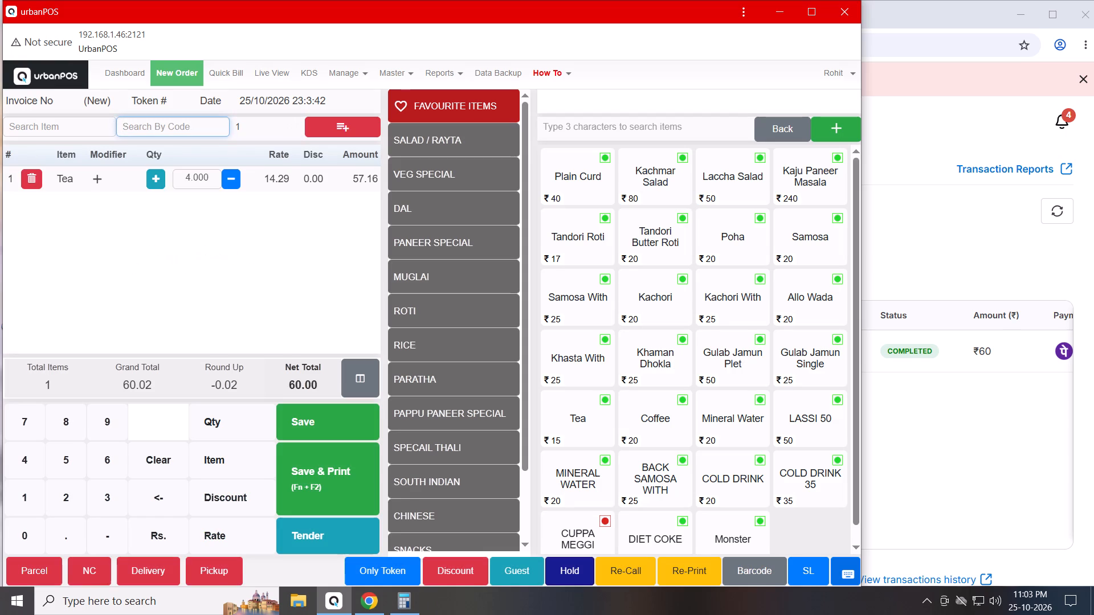
{"action": "key", "text": "F2"}
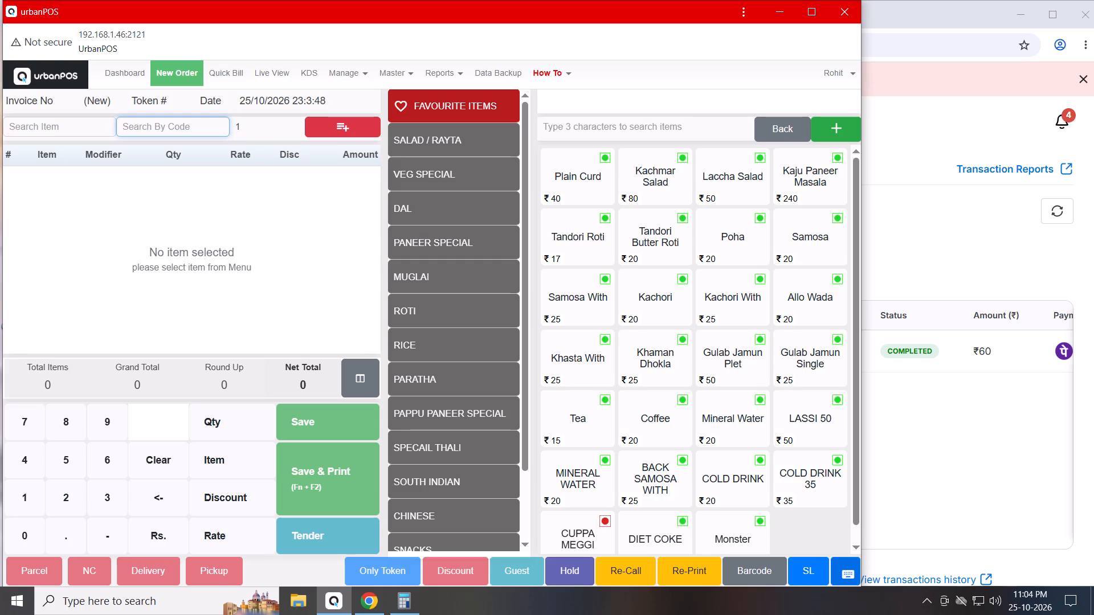
In Calculator, start a fresh sum and add 1130, 763, 1349, 70 and 4100.
{"action": "key", "text": "Escape"}
{"action": "key", "text": "alt+Tab"}
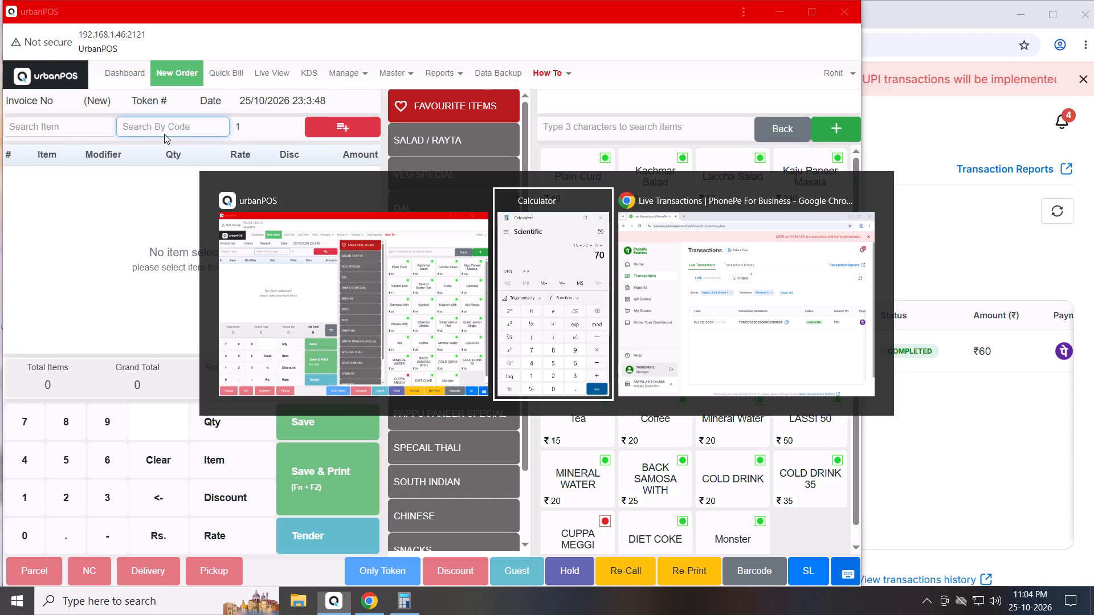
{"action": "key", "text": "Escape"}
{"action": "type", "text": "1130++++++763+"}
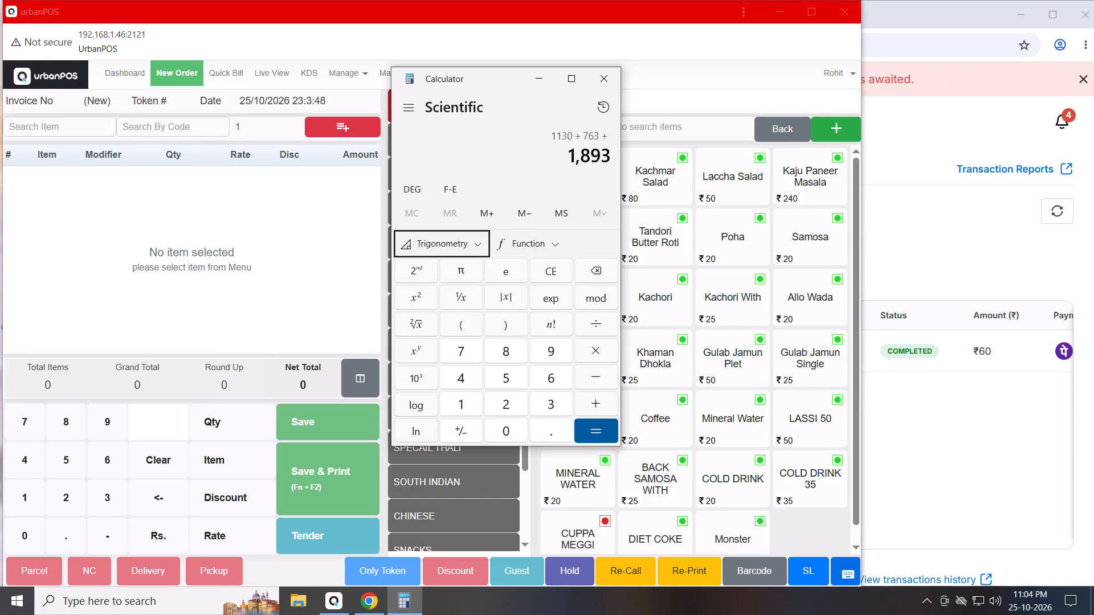
{"action": "type", "text": "+1349+"}
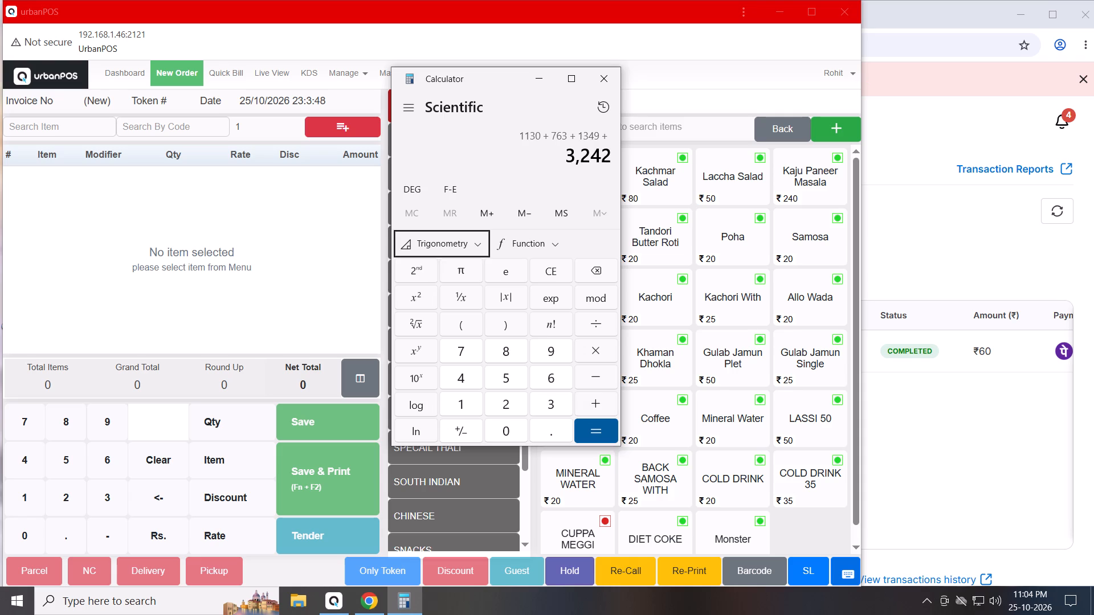
{"action": "type", "text": "+70+"}
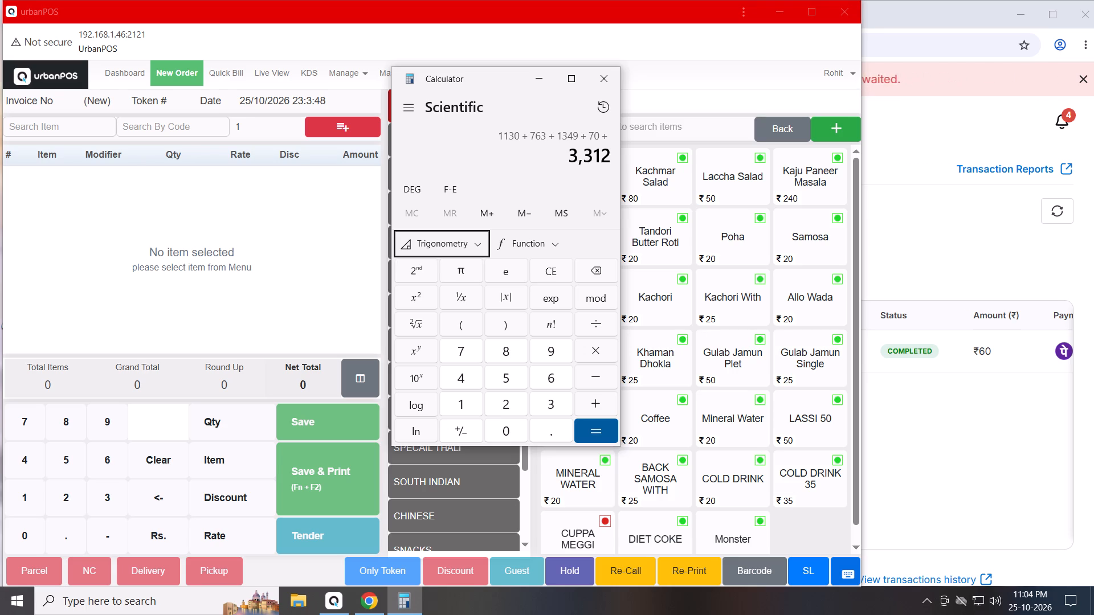
{"action": "type", "text": "+4100+"}
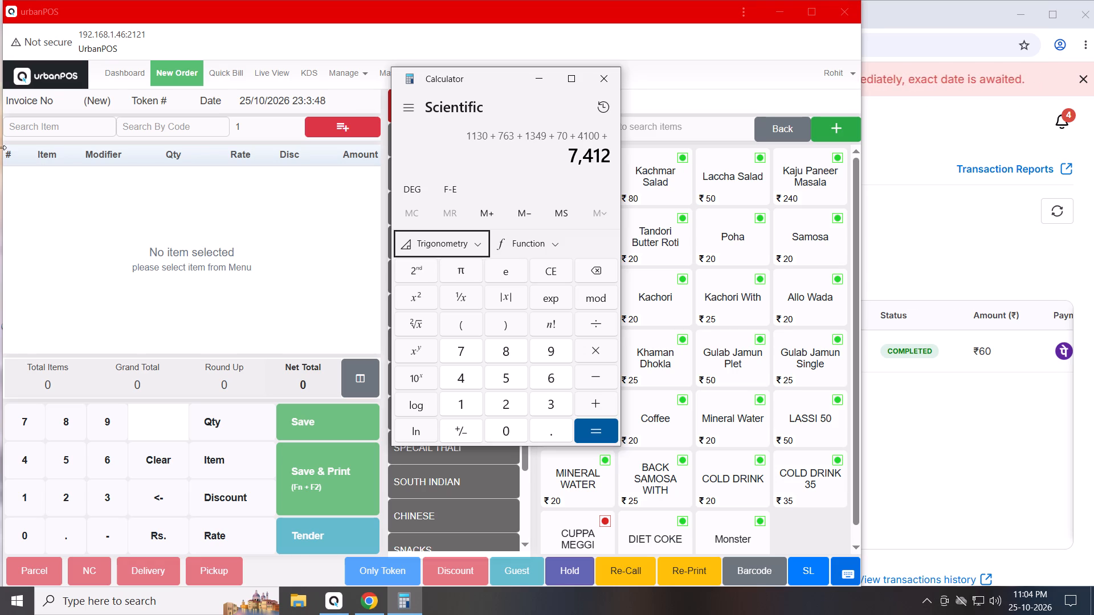
In urbanPOS, generate the Periodical Collection Report as a summary for user Samar, dated 25/10/2026.
{"action": "left_click", "coordinate": [116, 217]}
{"action": "left_click", "coordinate": [461, 63]}
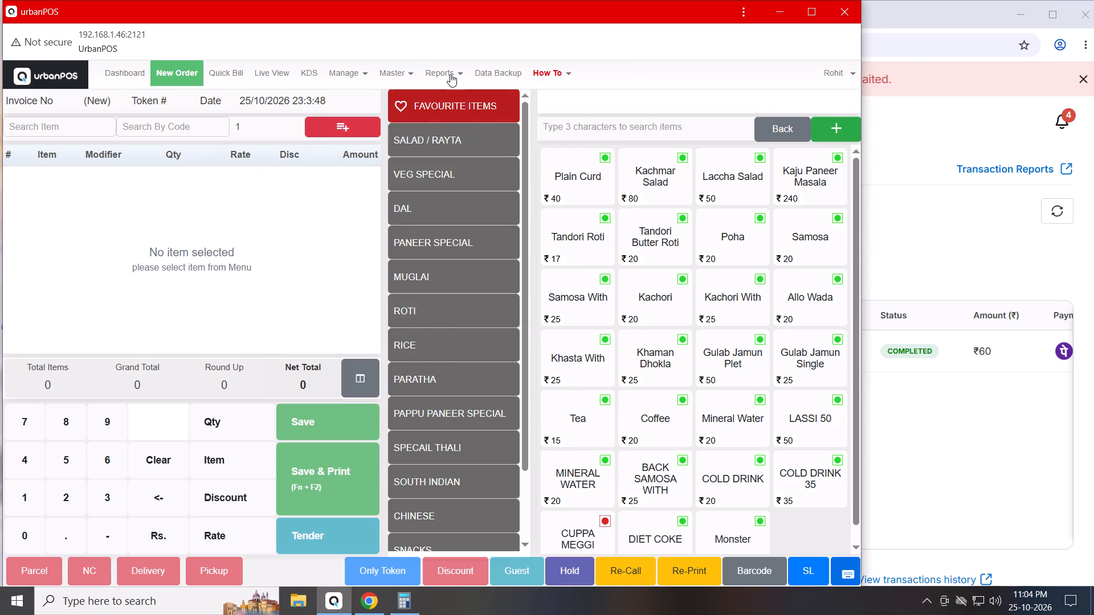
{"action": "left_click", "coordinate": [448, 75]}
{"action": "left_click", "coordinate": [451, 116]}
{"action": "left_click", "coordinate": [278, 159]}
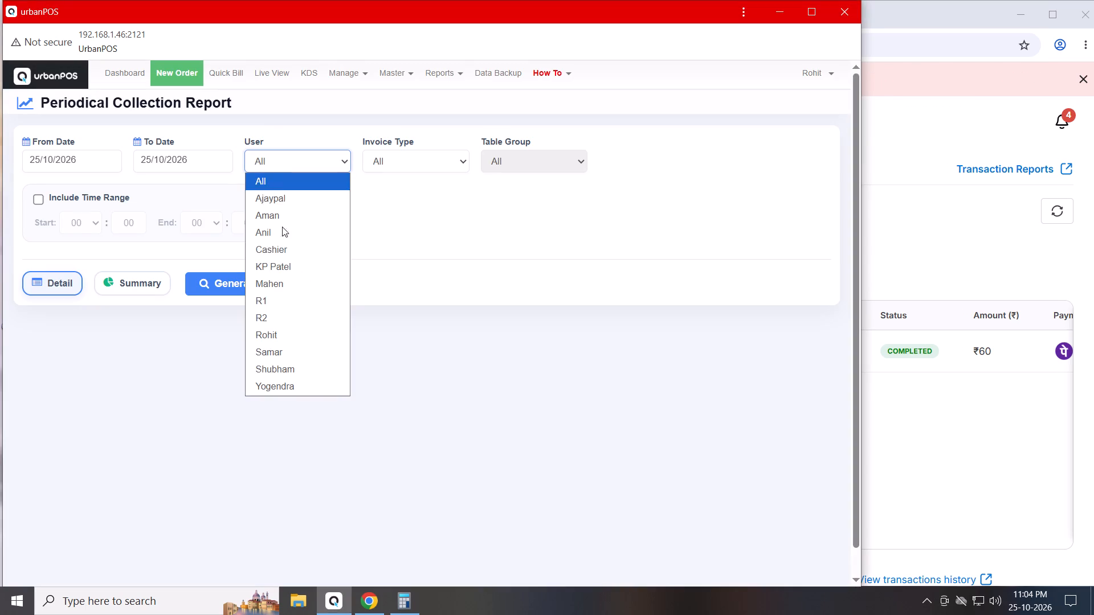
{"action": "left_click", "coordinate": [290, 355]}
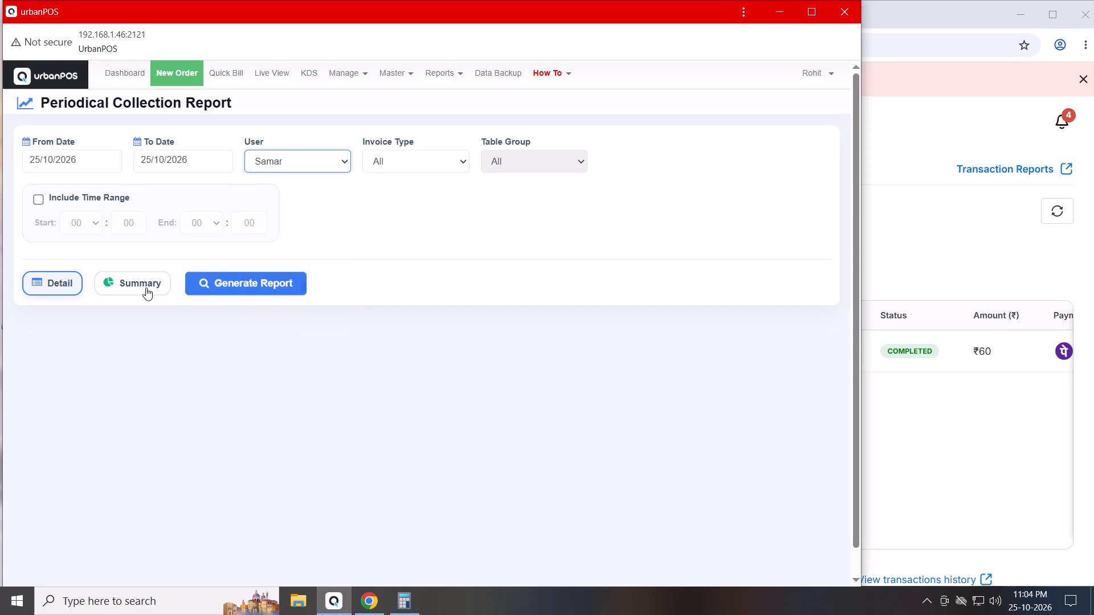
{"action": "left_click", "coordinate": [146, 288]}
{"action": "left_click", "coordinate": [227, 286]}
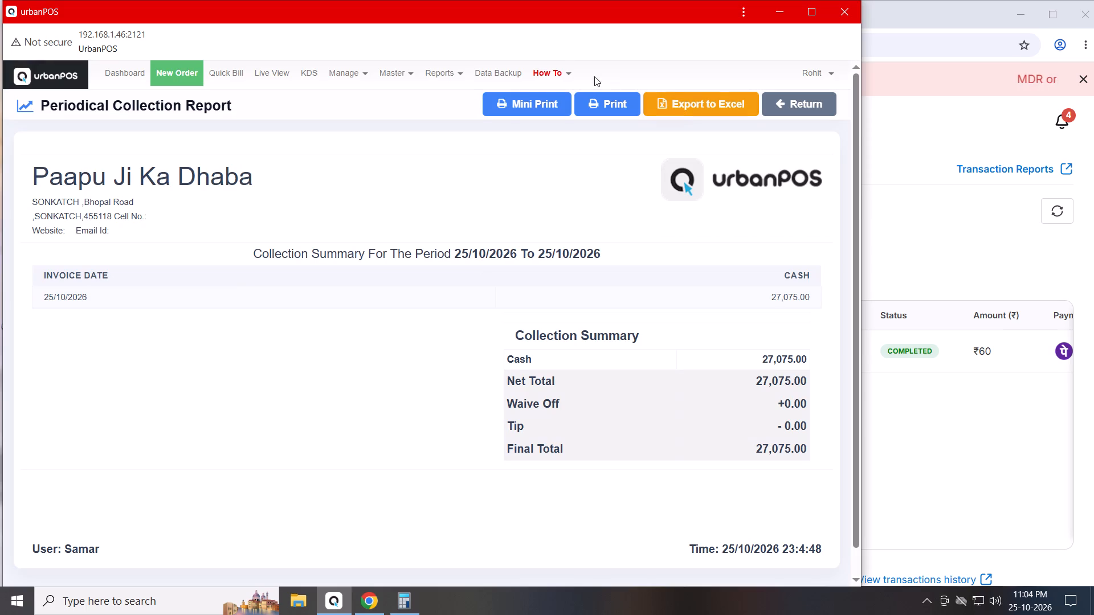
Print the mini version of the collection summary, close its print window and return to the order entry screen.
{"action": "left_click", "coordinate": [507, 101]}
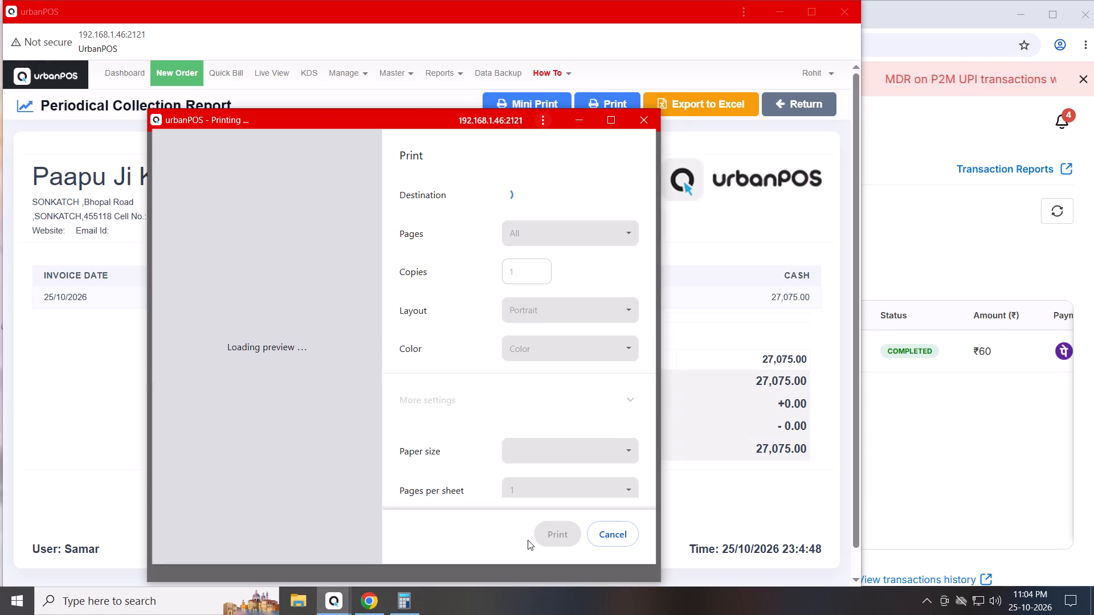
{"action": "left_click", "coordinate": [536, 534]}
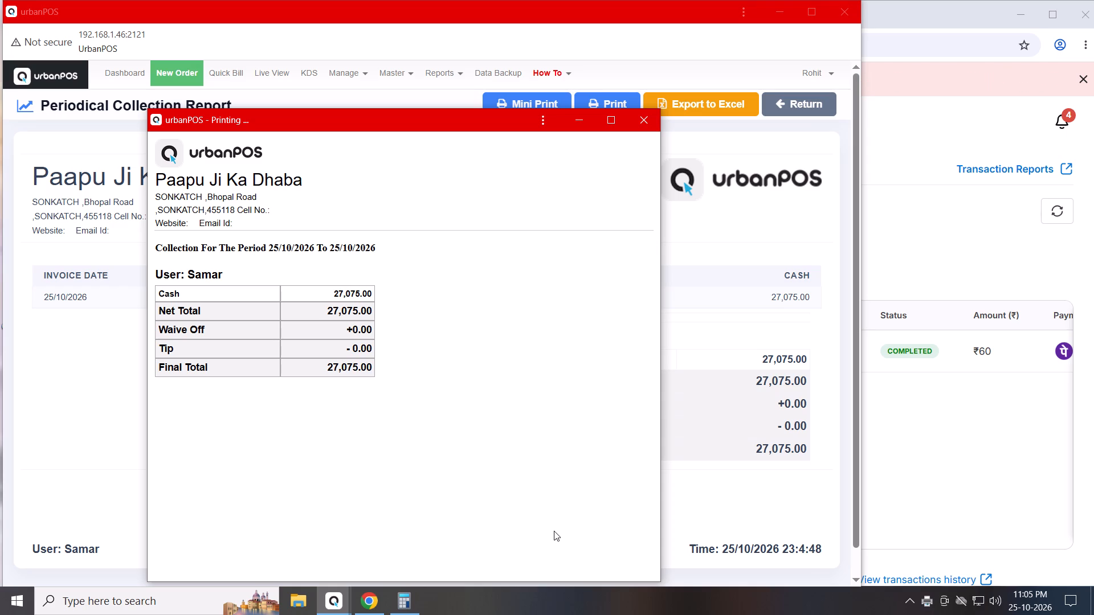
{"action": "left_click", "coordinate": [643, 118]}
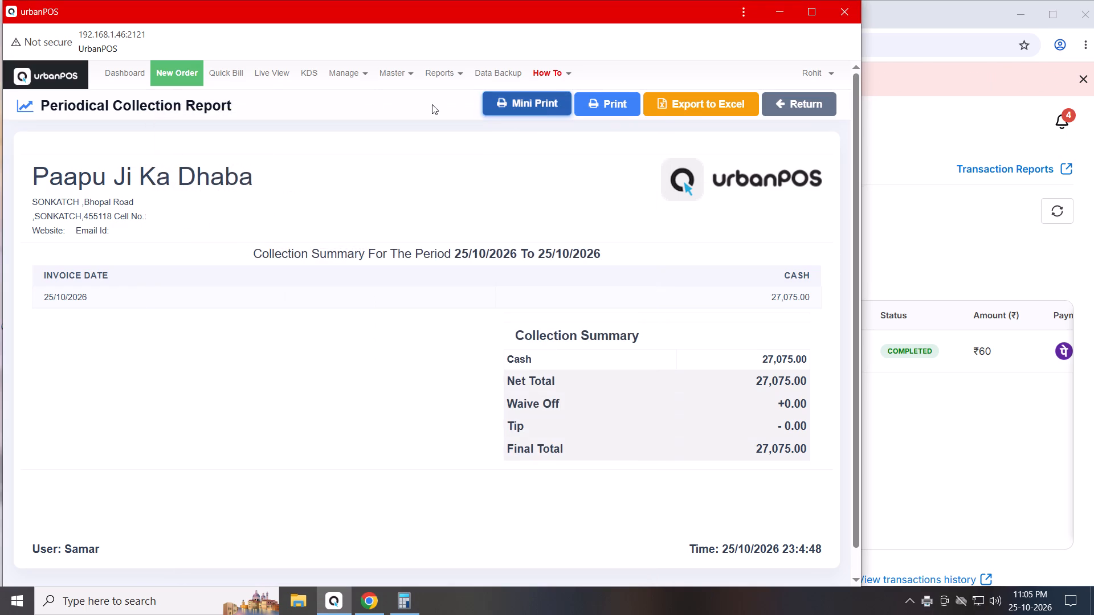
{"action": "left_click", "coordinate": [217, 76]}
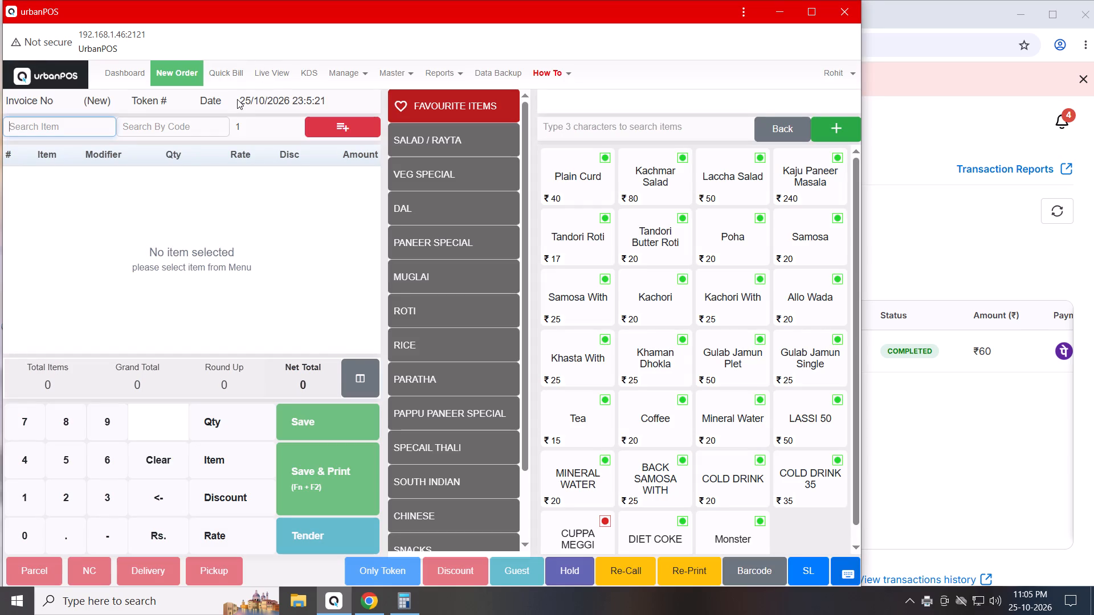
In Calculator, clear the previous sum and add 27075 and 10000.
{"action": "key", "text": "alt+Tab"}
{"action": "key", "text": "Escape"}
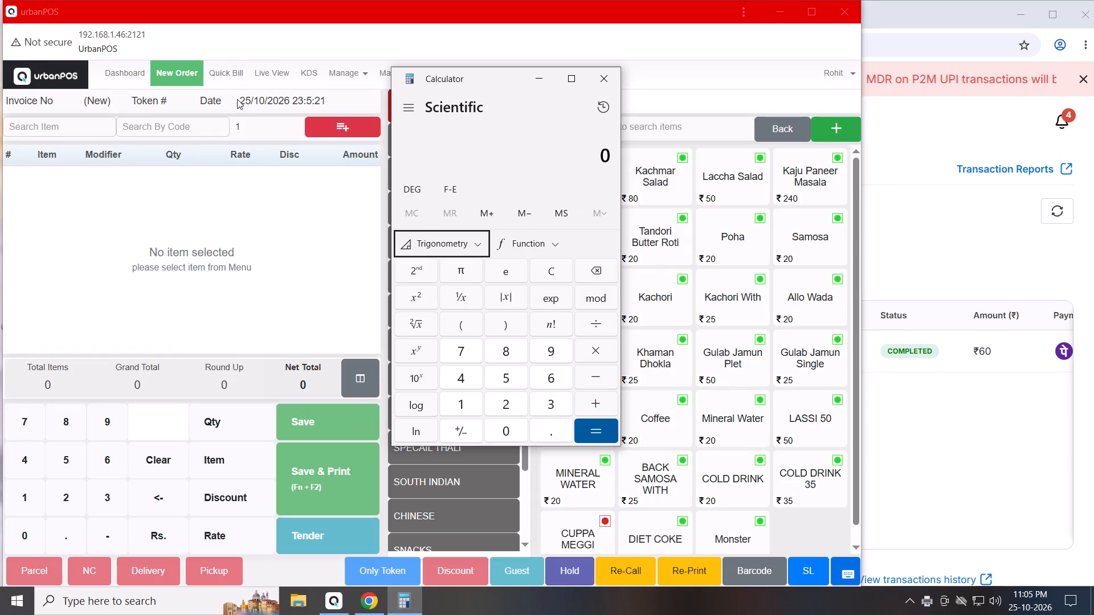
{"action": "type", "text": "27075+10000+"}
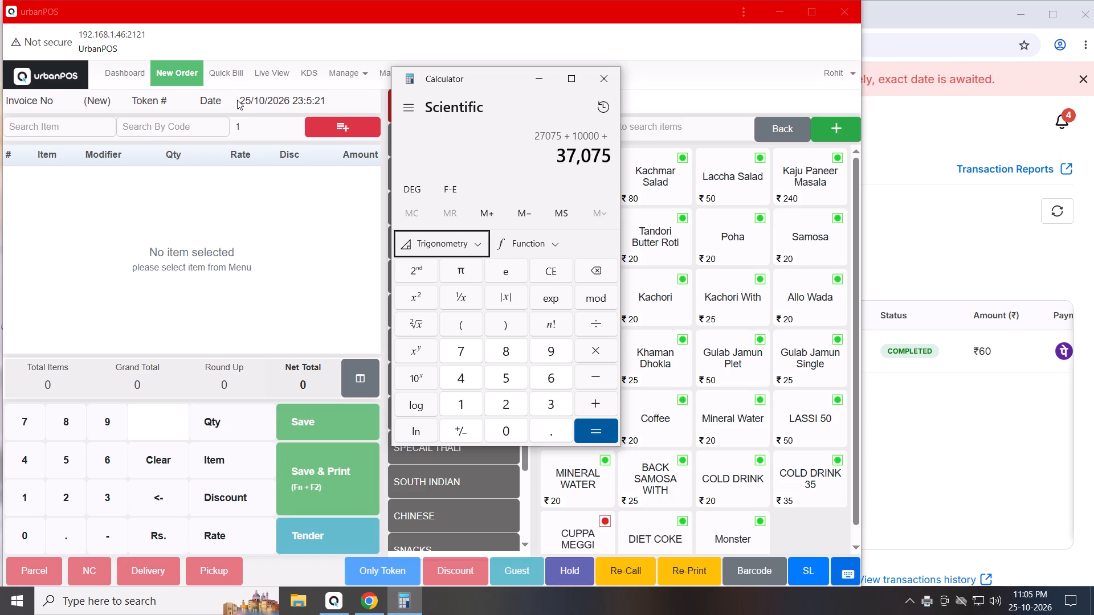
In urbanPOS, enter an order of one 20-rupee Cold Drink from the favourite items, and save and print it.
{"action": "key", "text": "alt+Tab"}
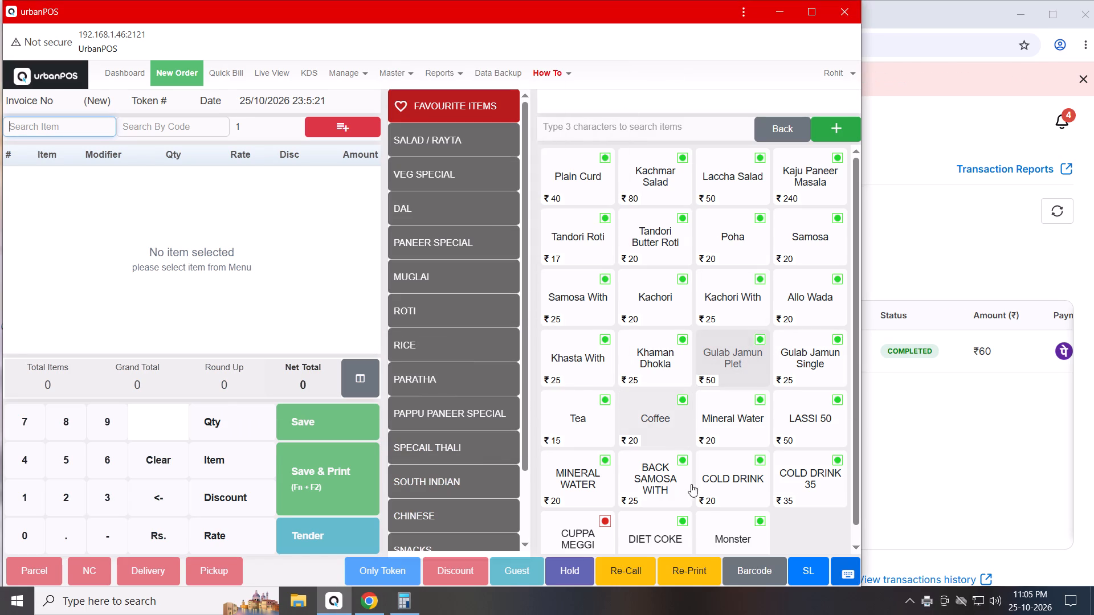
{"action": "left_click", "coordinate": [711, 510]}
{"action": "left_click", "coordinate": [713, 494]}
{"action": "key", "text": "F3"}
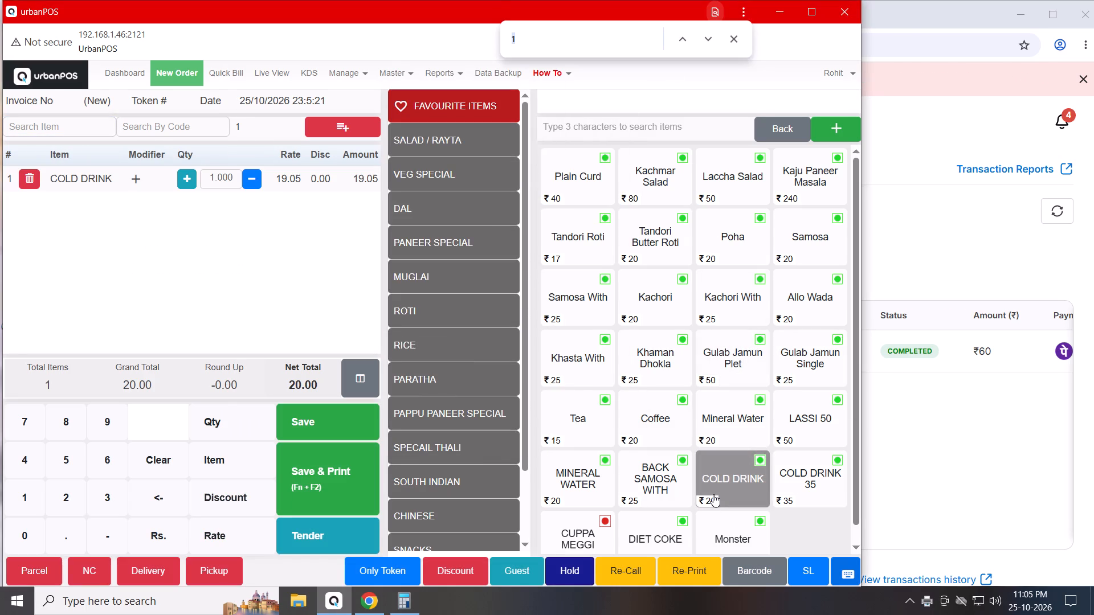
{"action": "key", "text": "F2"}
{"action": "left_click", "coordinate": [464, 391]}
{"action": "left_click", "coordinate": [297, 284]}
{"action": "key", "text": "F2"}
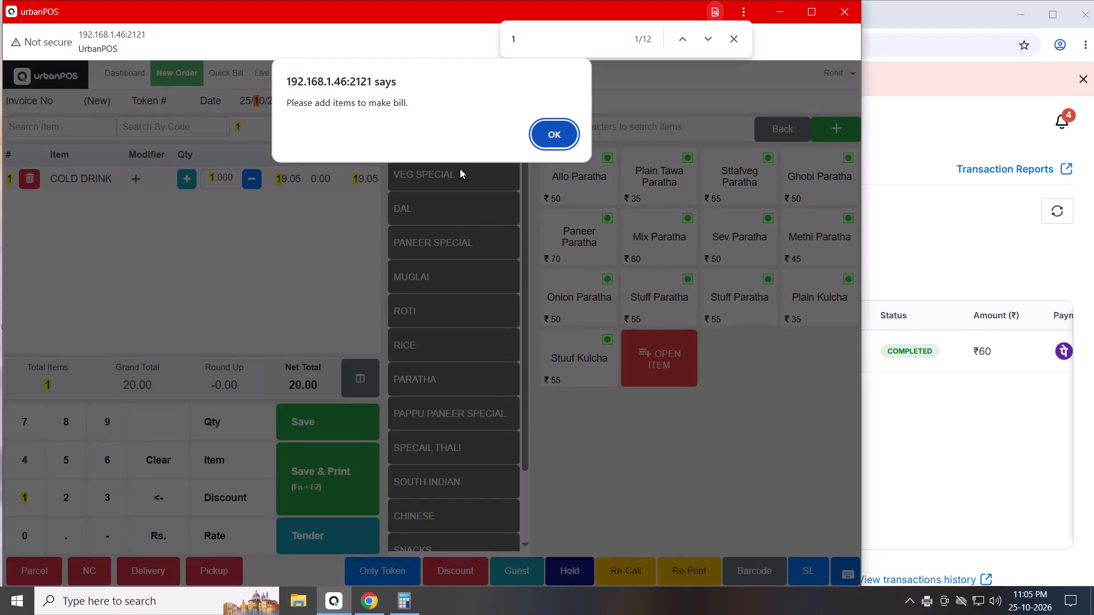
{"action": "double_click", "coordinate": [533, 134]}
{"action": "left_click", "coordinate": [210, 231]}
{"action": "left_click", "coordinate": [188, 131]}
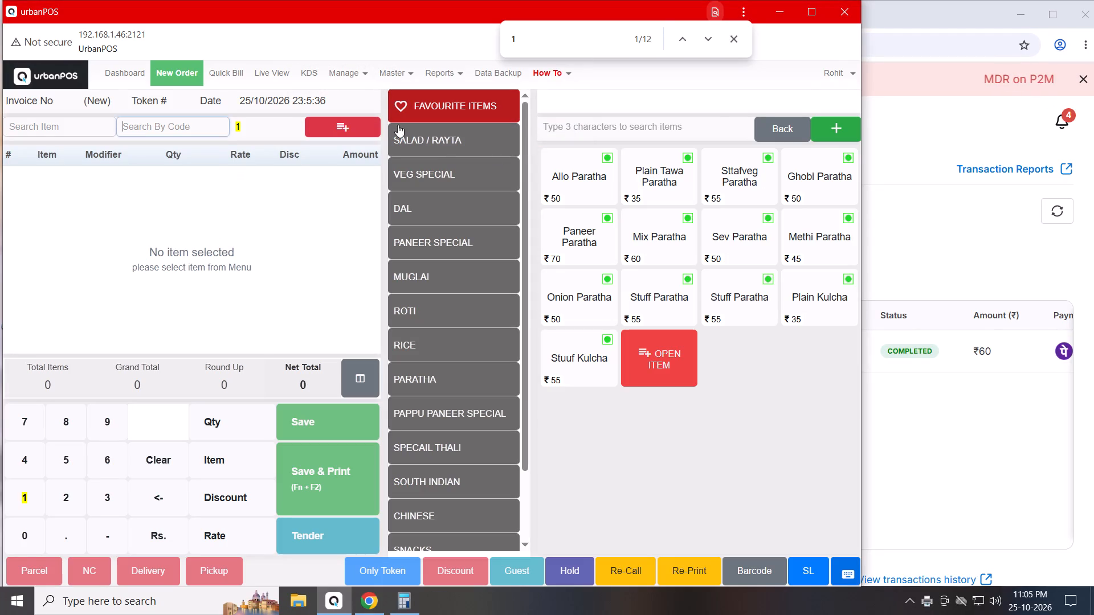
{"action": "left_click", "coordinate": [732, 36]}
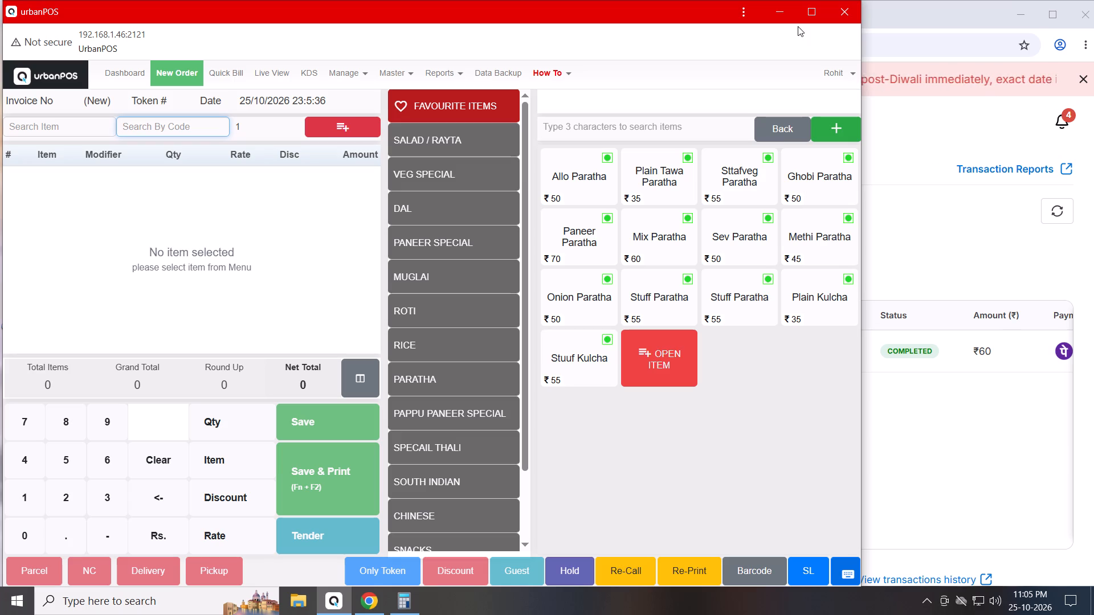
In Calculator, subtract 19740, 7412 and 15642 from the running sum.
{"action": "key", "text": "alt+Tab"}
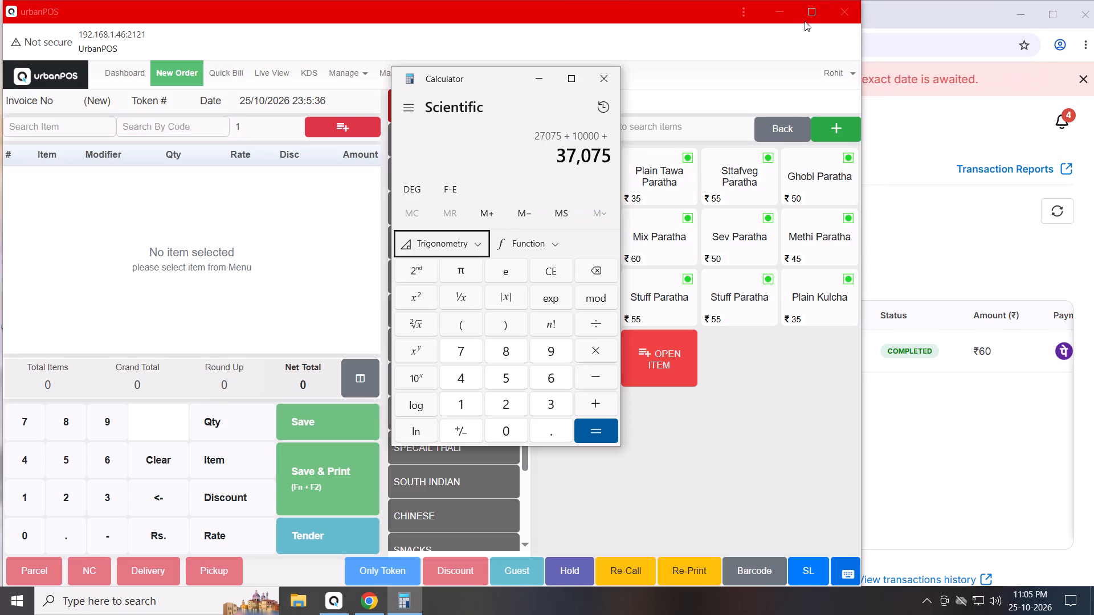
{"action": "key", "text": "minus"}
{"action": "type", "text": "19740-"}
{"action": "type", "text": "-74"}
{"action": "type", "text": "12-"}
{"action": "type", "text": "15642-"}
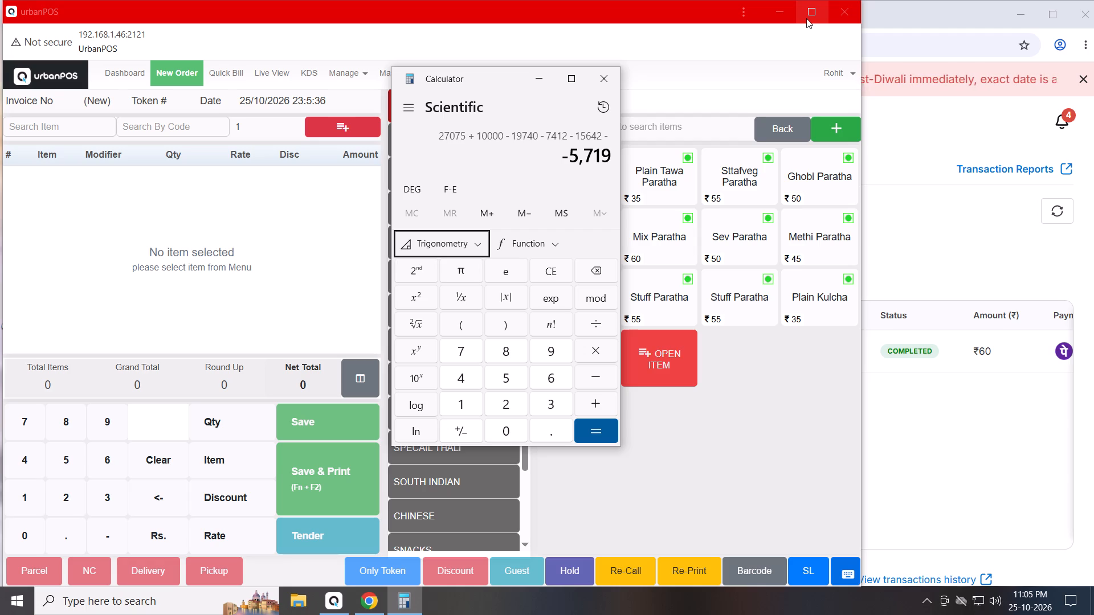
In urbanPOS, enter an order of four Diet Cokes from the favourite items, and save and print it.
{"action": "left_click", "coordinate": [125, 228]}
{"action": "left_click", "coordinate": [492, 93]}
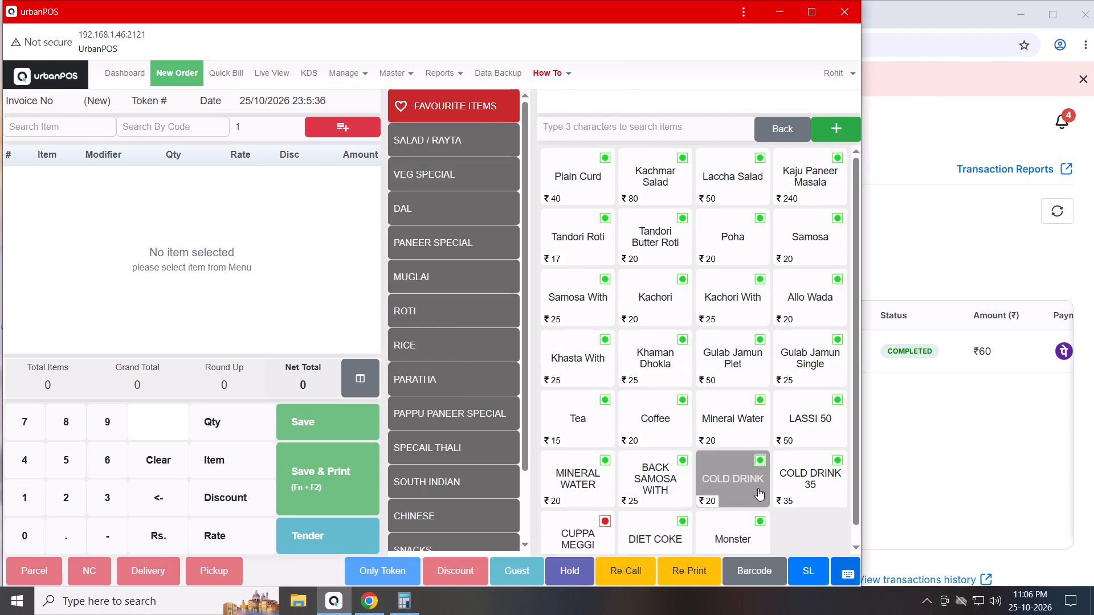
{"action": "scroll", "coordinate": [717, 457], "scroll_direction": "down", "scroll_amount": 3}
{"action": "triple_click", "coordinate": [670, 512]}
{"action": "left_click", "coordinate": [670, 511]}
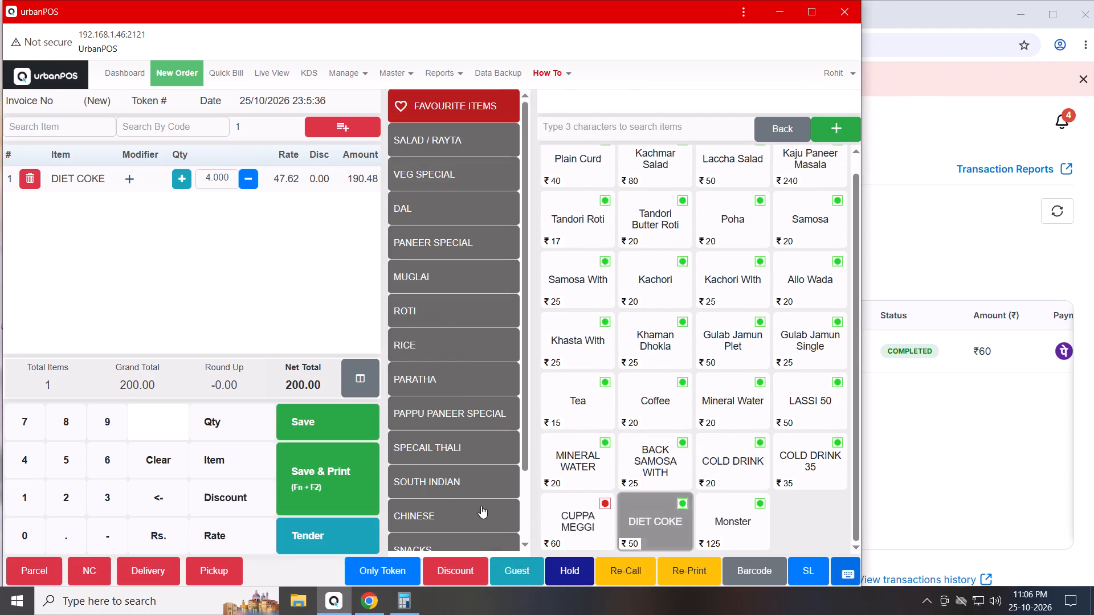
{"action": "left_click", "coordinate": [673, 539]}
{"action": "left_click", "coordinate": [331, 491]}
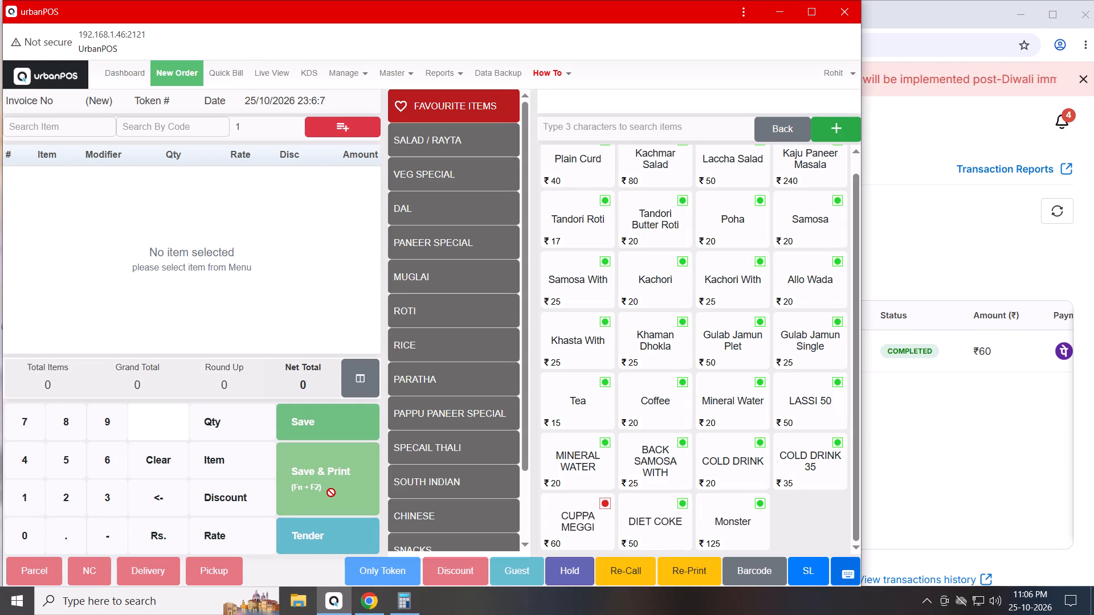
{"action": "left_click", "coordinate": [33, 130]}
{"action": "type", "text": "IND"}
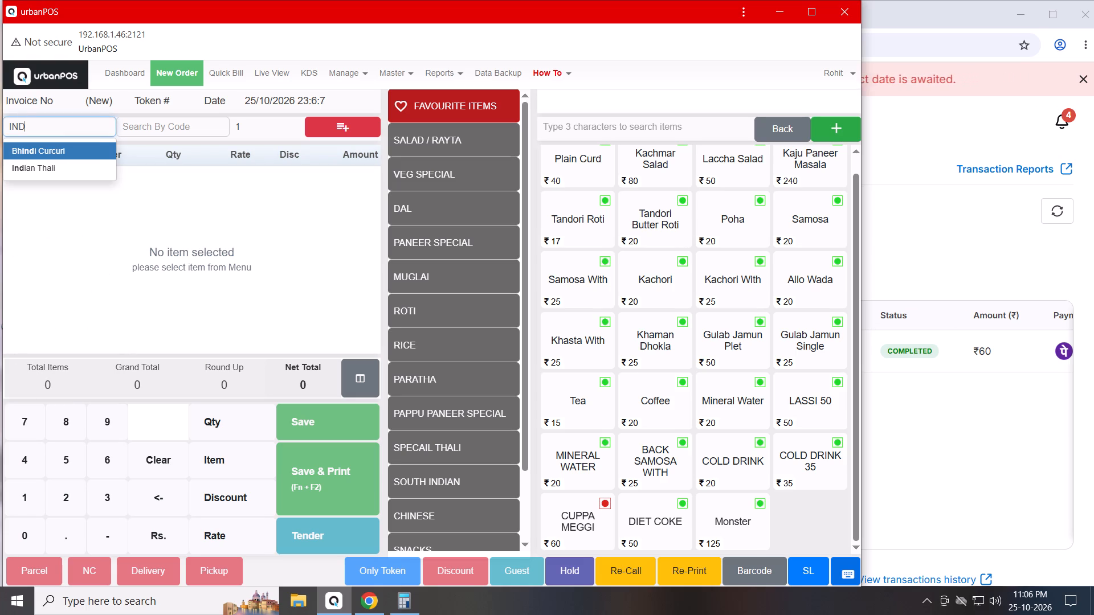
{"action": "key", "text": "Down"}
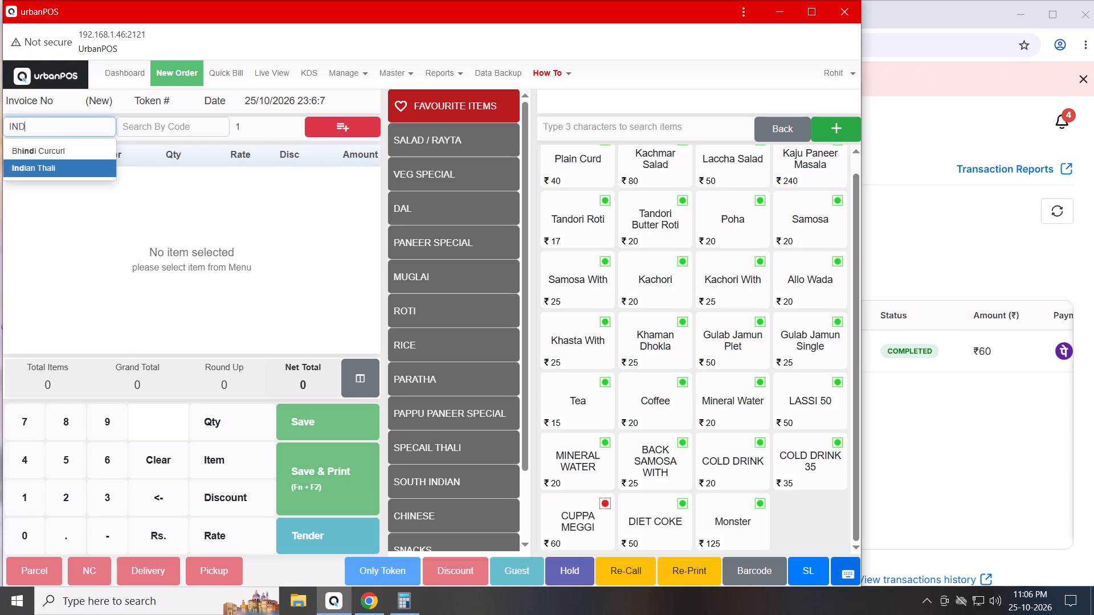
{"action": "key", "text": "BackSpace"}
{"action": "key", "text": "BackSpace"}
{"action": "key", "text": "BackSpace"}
Enter an order of one Special Thali by searching the item name for SPE, and save and print it.
{"action": "type", "text": "SPE"}
{"action": "key", "text": "Down"}
{"action": "key", "text": "Down"}
{"action": "key", "text": "Return"}
{"action": "key", "text": "Return"}
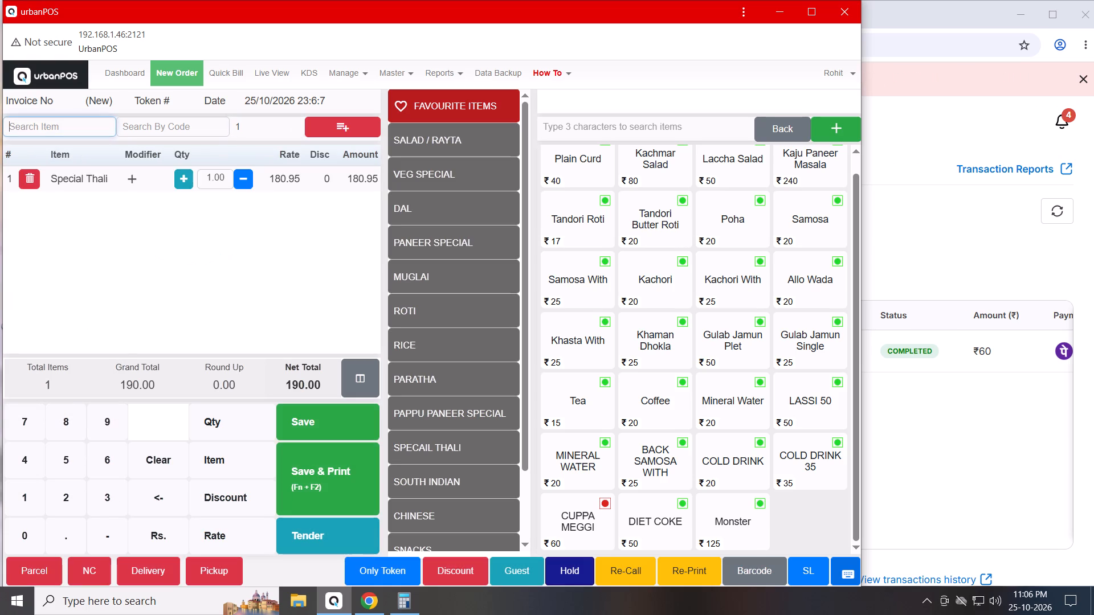
{"action": "key", "text": "F2"}
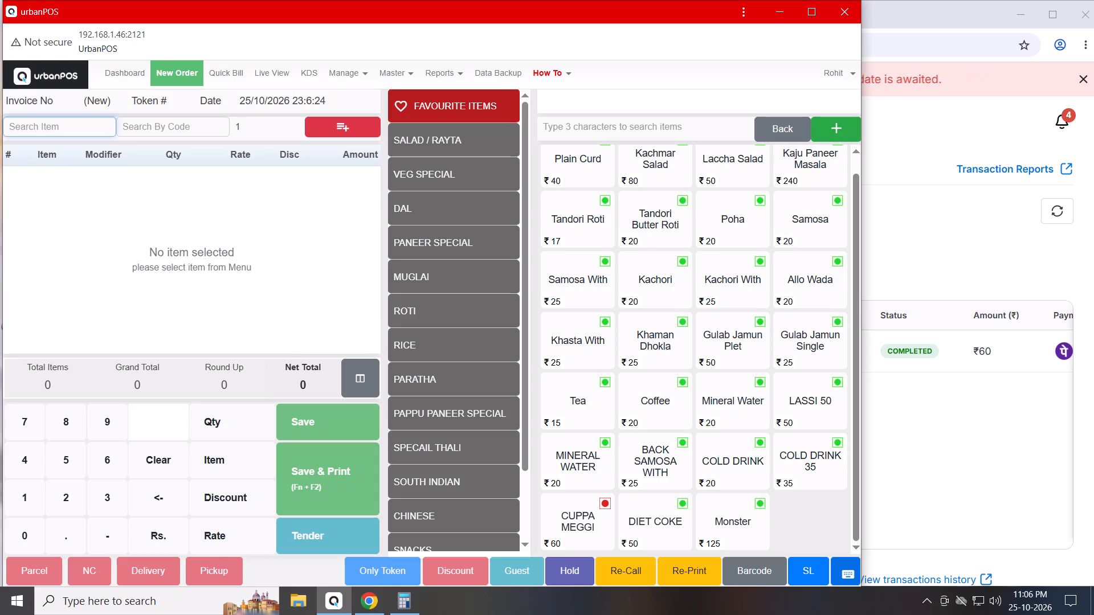
Start a new order with one Mutter Paneer, searching the item name for MUTTER.
{"action": "type", "text": "MI"}
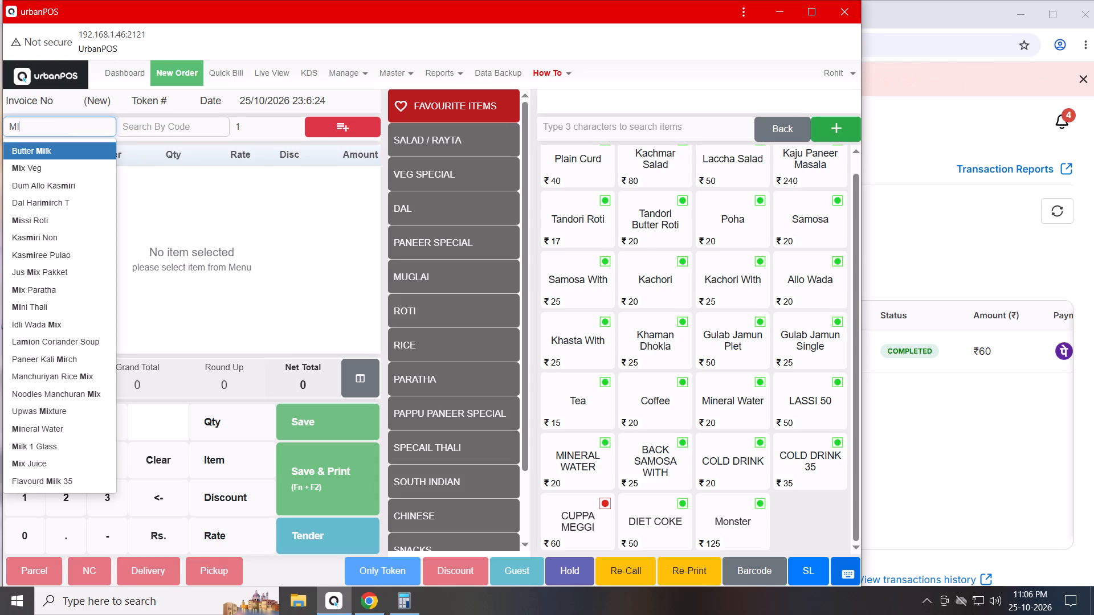
{"action": "key", "text": "BackSpace"}
{"action": "type", "text": "UTTER"}
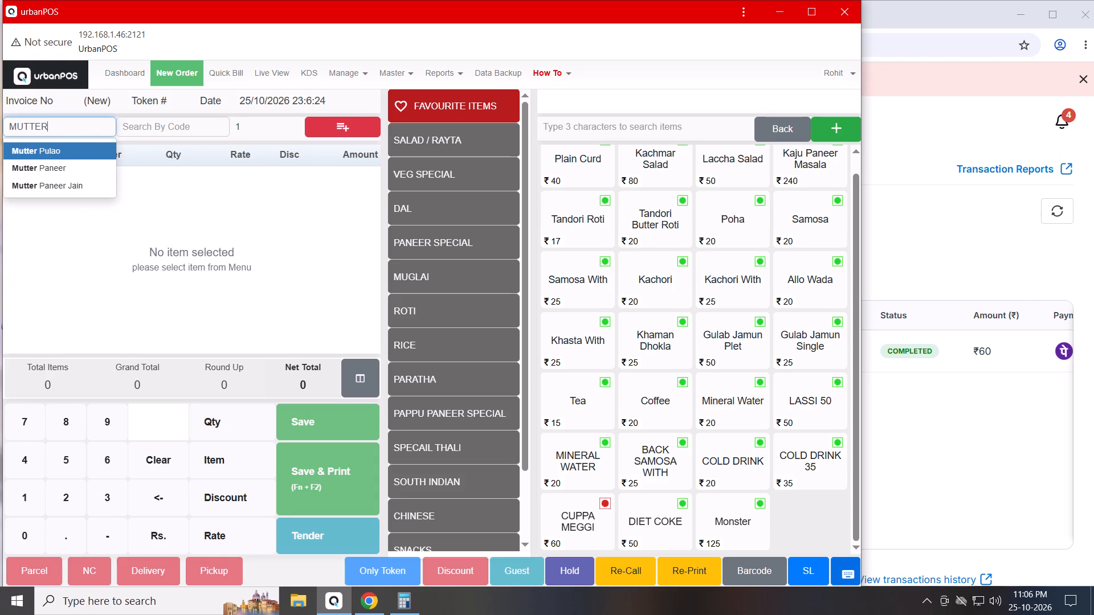
{"action": "key", "text": "Down"}
{"action": "key", "text": "Return"}
{"action": "key", "text": "Return"}
Add one Jeera Ric Haf to the order by searching the item name for JEERA.
{"action": "type", "text": "JEER R"}
{"action": "key", "text": "BackSpace"}
{"action": "key", "text": "BackSpace"}
{"action": "key", "text": "a"}
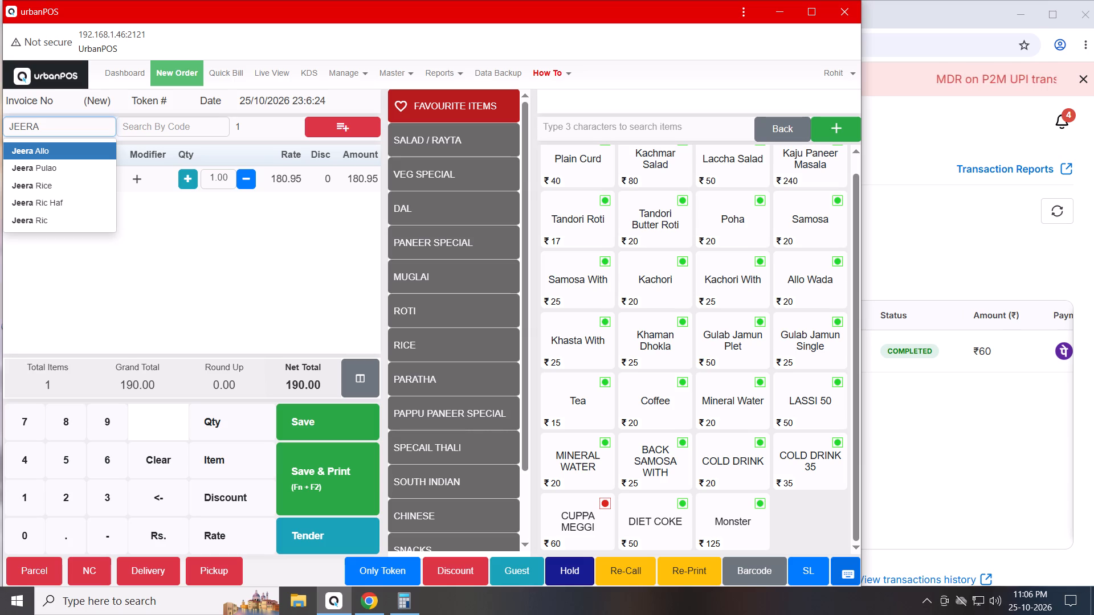
{"action": "key", "text": "Down"}
{"action": "key", "text": "Down"}
{"action": "key", "text": "Down"}
{"action": "key", "text": "Return"}
{"action": "key", "text": "Return"}
Add two Tandori Roti to the order using 0001, and save and print it.
{"action": "type", "text": "0001"}
{"action": "key", "text": "Return"}
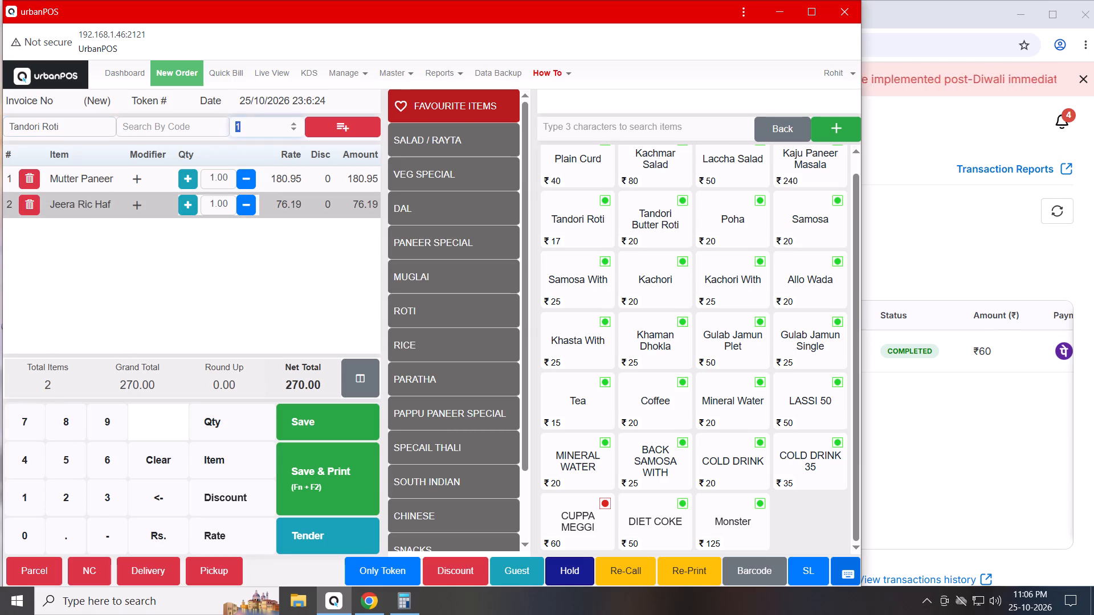
{"action": "key", "text": "2"}
{"action": "key", "text": "Return"}
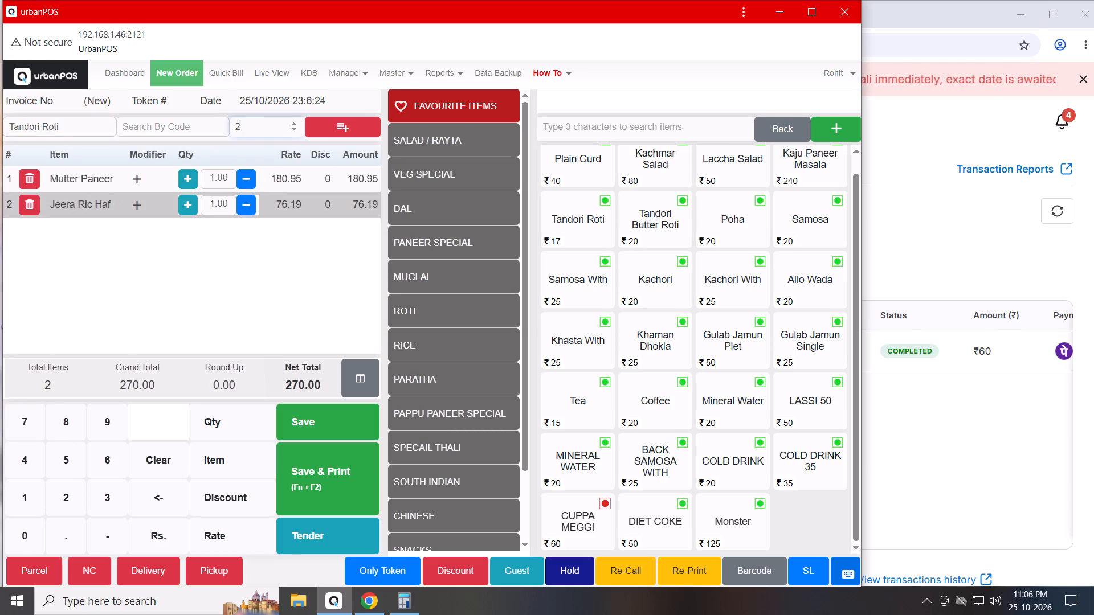
{"action": "key", "text": "F2"}
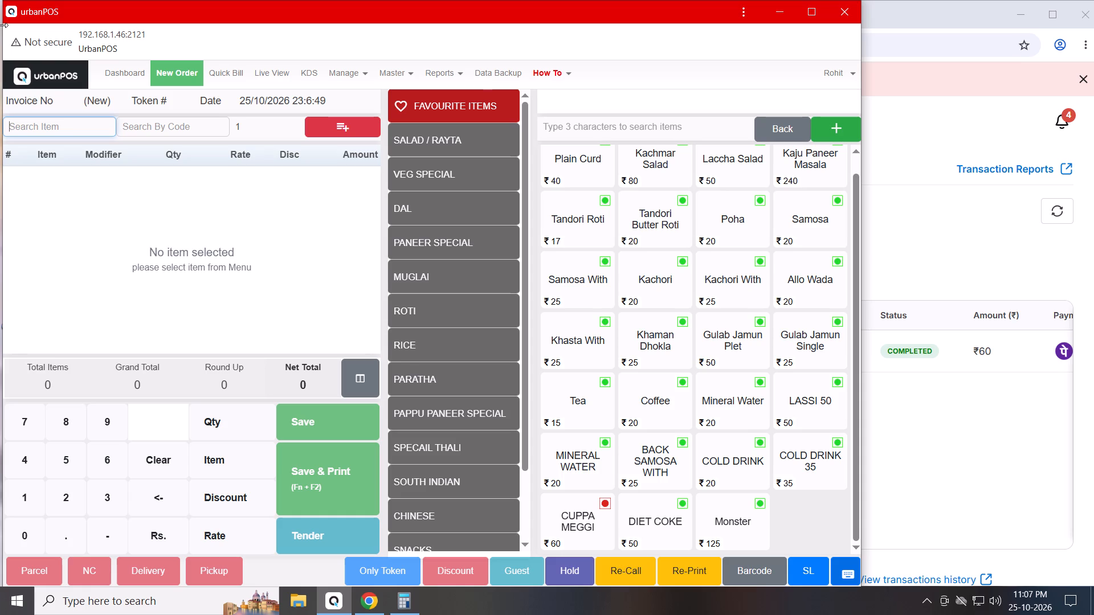
In urbanPOS, start a new order with one Plan Meggi by searching the item name for MEG.
{"action": "key", "text": "alt+Tab"}
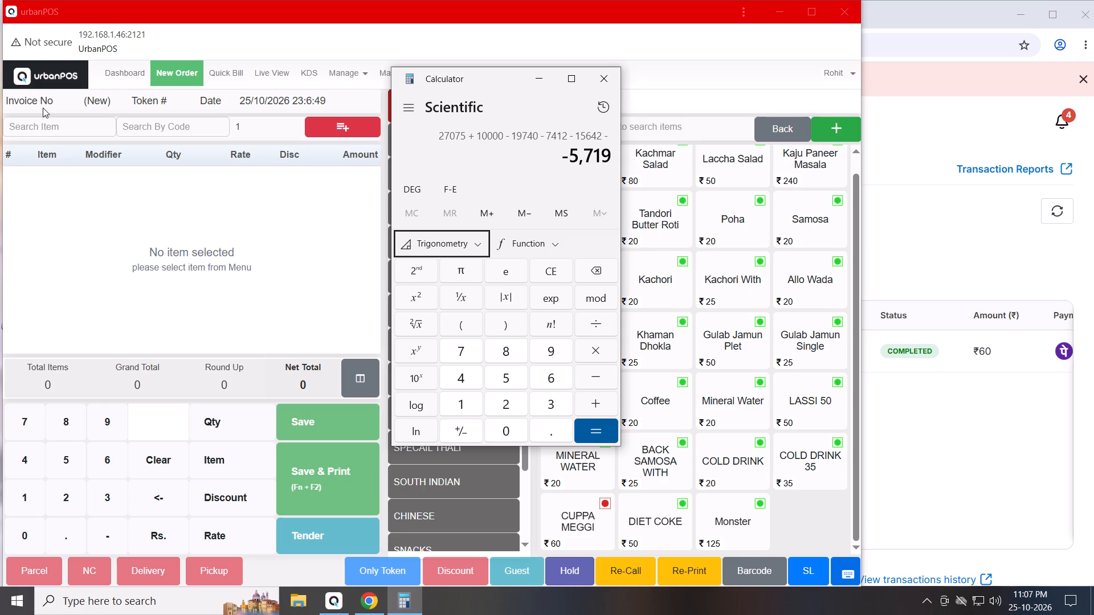
{"action": "left_click", "coordinate": [40, 143]}
{"action": "left_click", "coordinate": [35, 136]}
{"action": "type", "text": "MEG"}
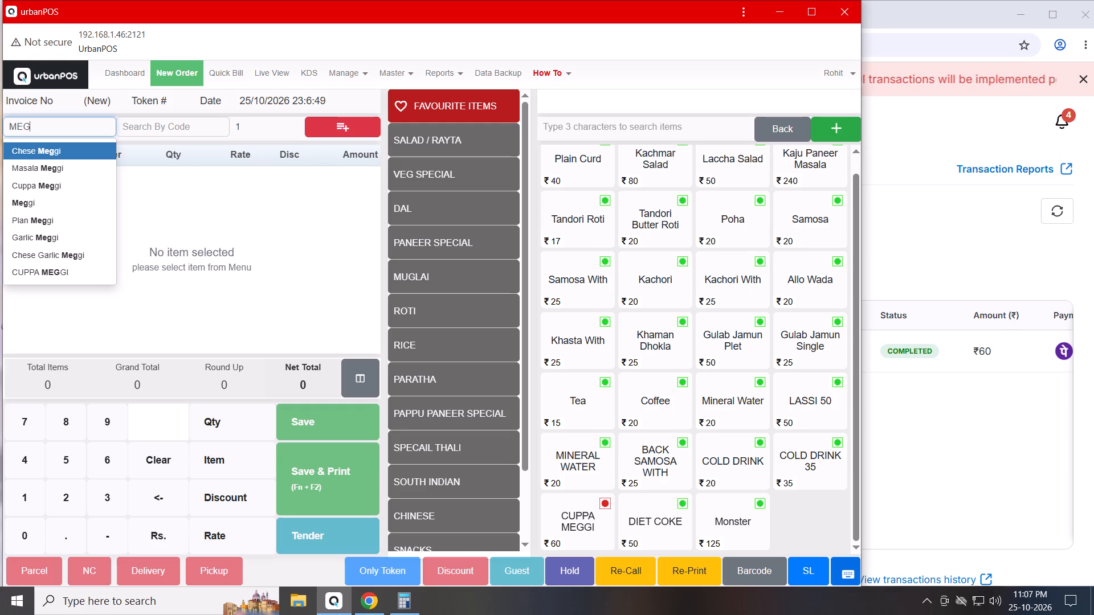
{"action": "key", "text": "Up"}
{"action": "key", "text": "Up"}
{"action": "key", "text": "Up"}
{"action": "key", "text": "Up"}
{"action": "key", "text": "3"}
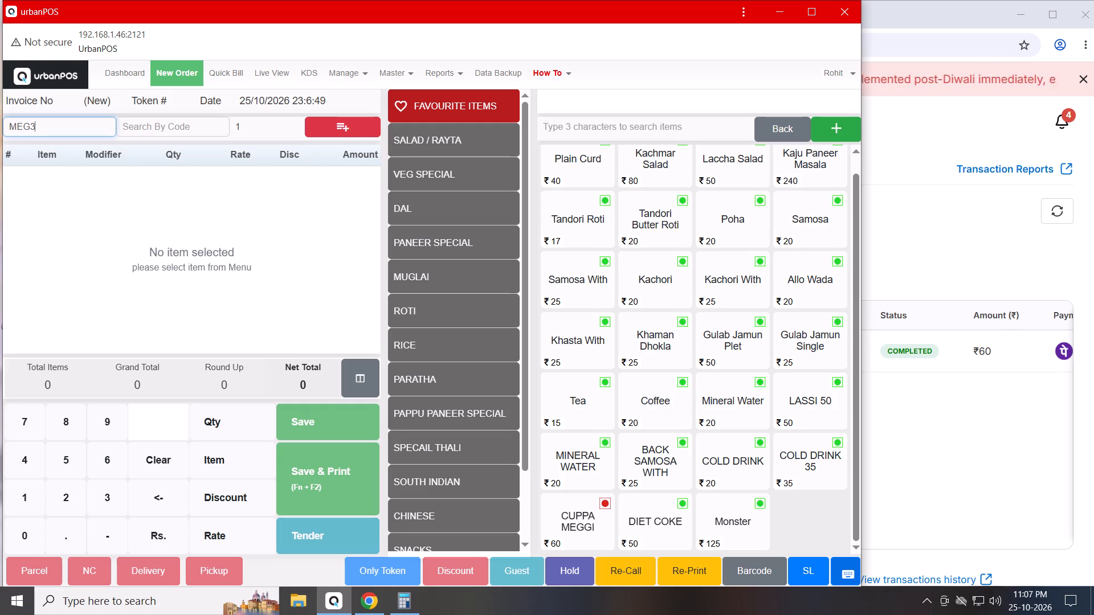
{"action": "key", "text": "BackSpace"}
{"action": "key", "text": "Up"}
{"action": "key", "text": "Up"}
{"action": "key", "text": "Up"}
{"action": "key", "text": "Up"}
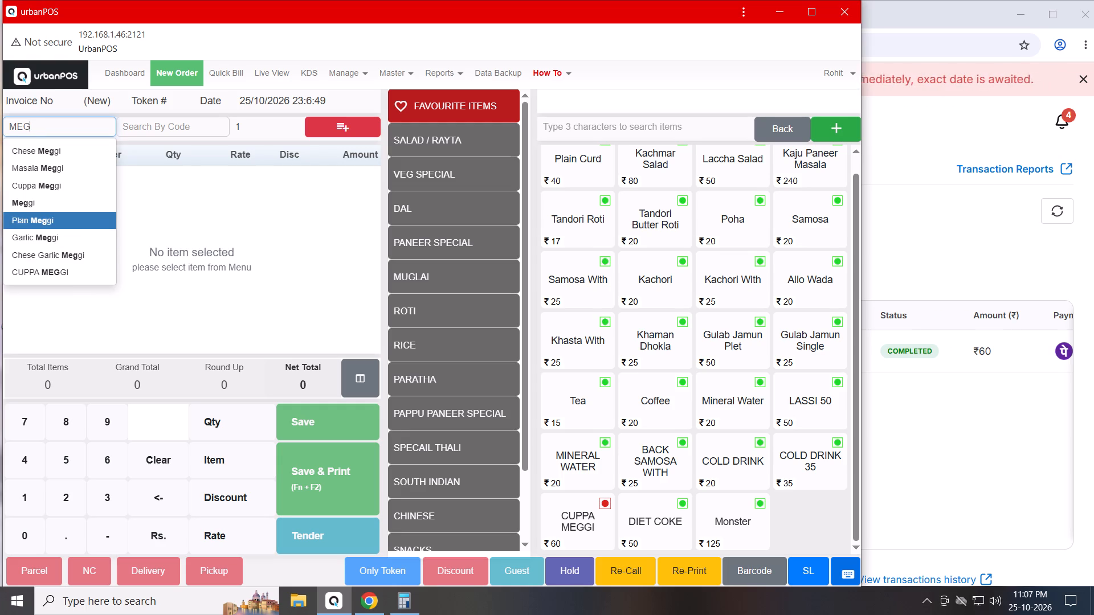
{"action": "key", "text": "Return"}
{"action": "key", "text": "Return"}
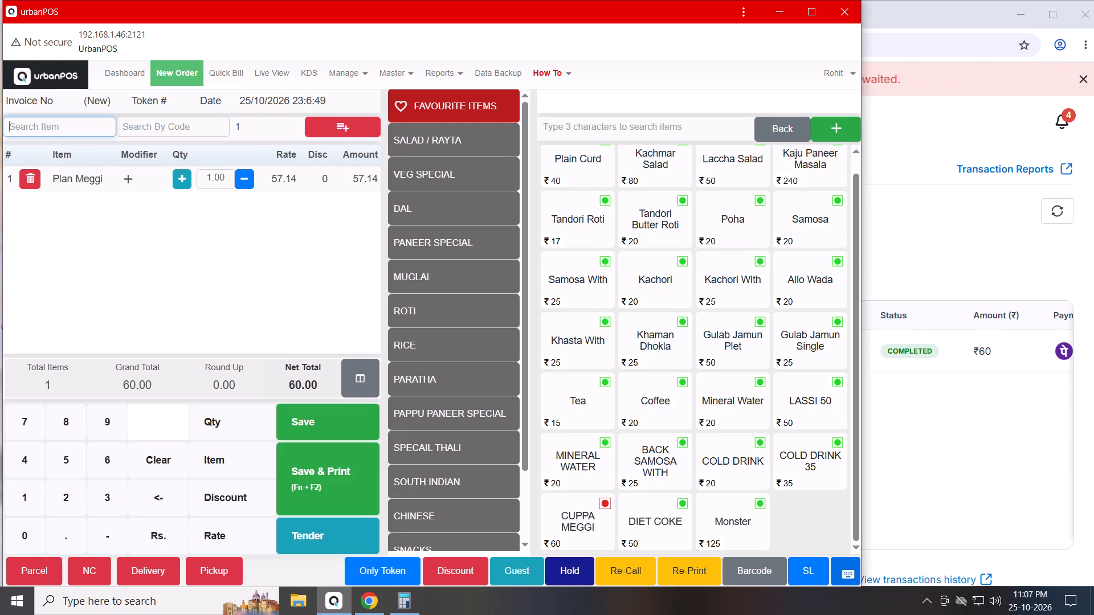
Switch to Calculator with the running cash sum.
{"action": "key", "text": "alt+Tab"}
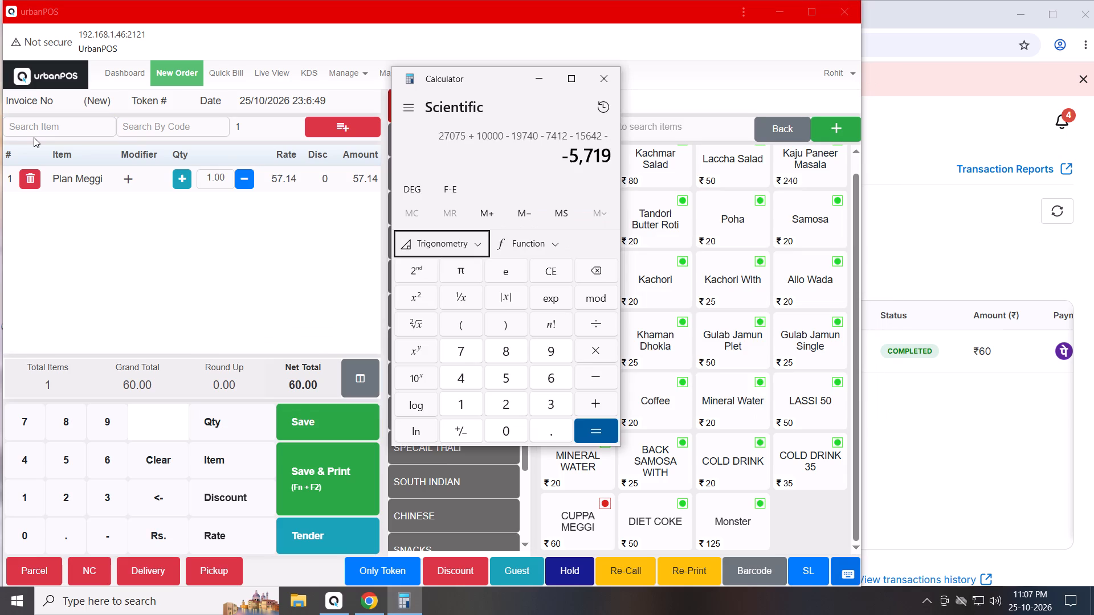
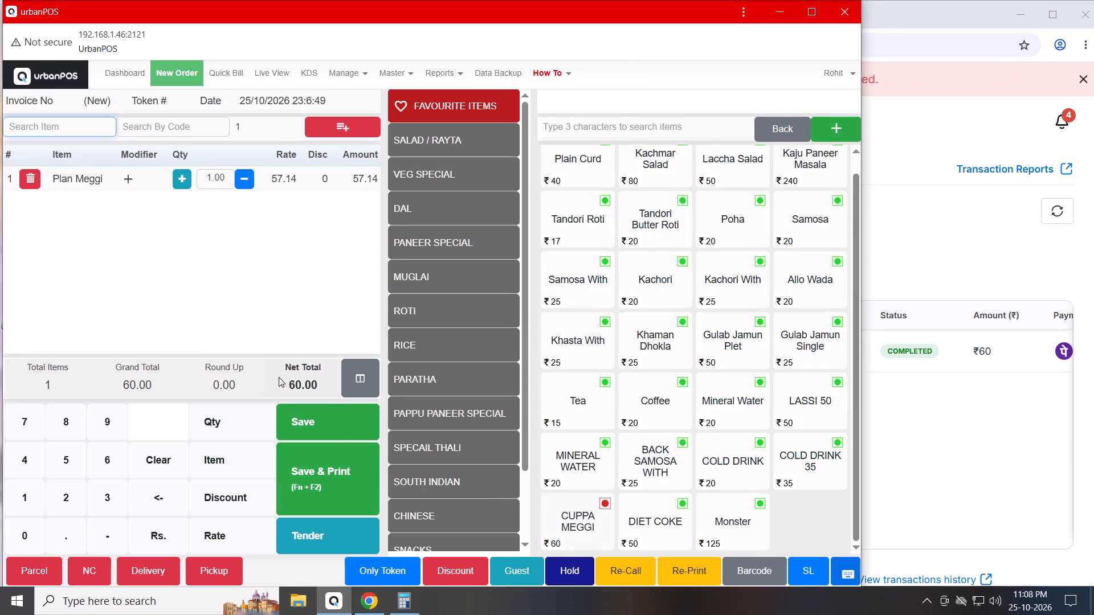
Remove Plan Meggi from the new order.
{"action": "left_click", "coordinate": [32, 188]}
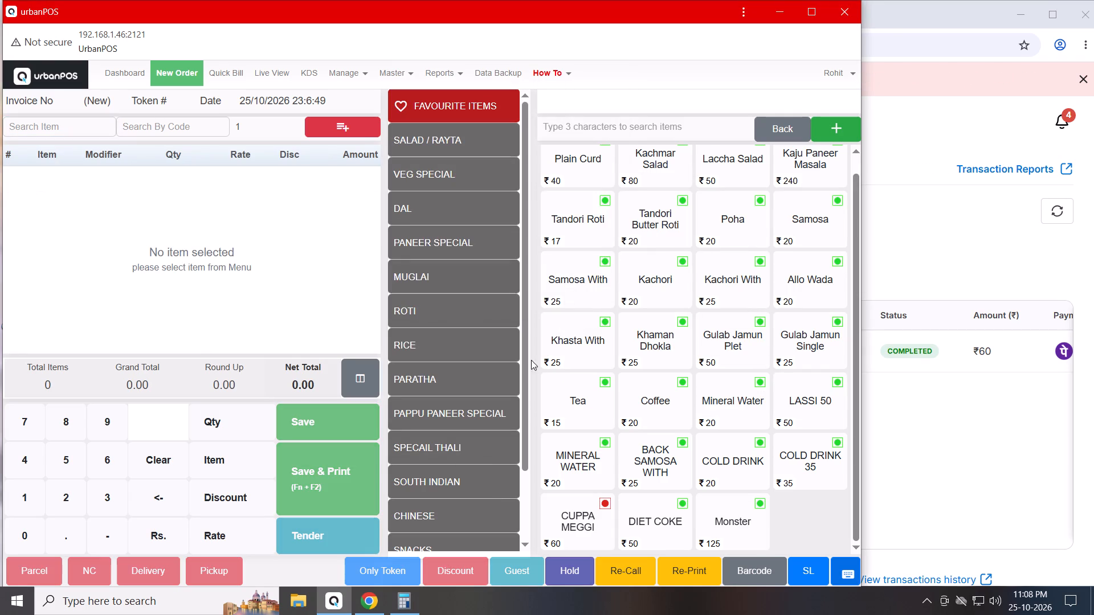
Order Tea from the favourite items, and save and print the bill.
{"action": "double_click", "coordinate": [589, 400]}
{"action": "key", "text": "F2"}
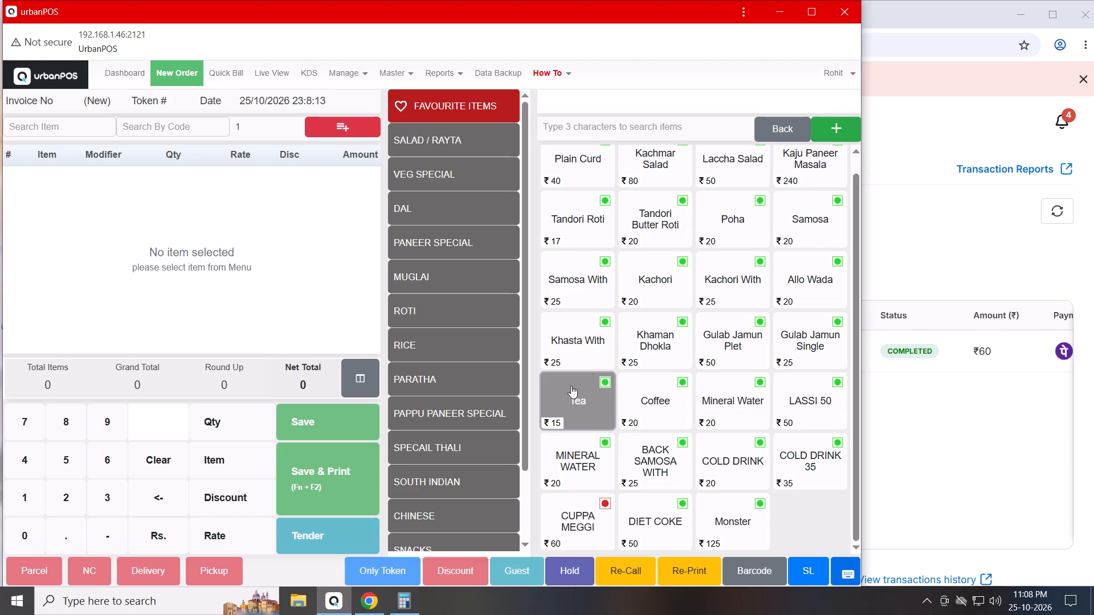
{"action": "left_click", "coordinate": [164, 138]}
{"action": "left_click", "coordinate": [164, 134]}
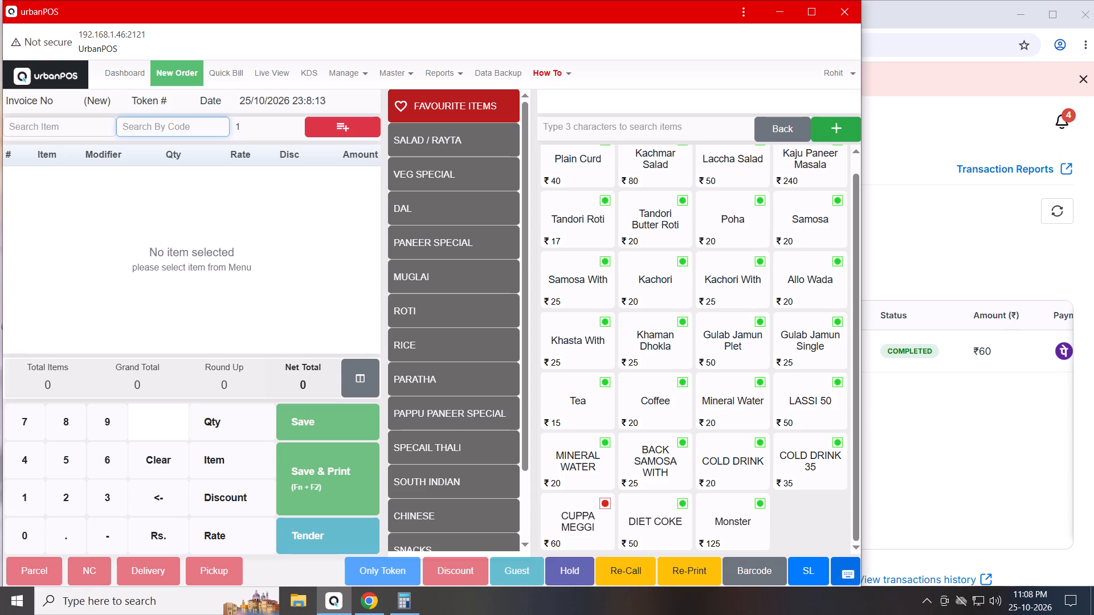
Switch to Calculator, clear the running sum and restart the cash calculation with 27075 + 10000 + 5719 +.
{"action": "key", "text": "alt+Tab"}
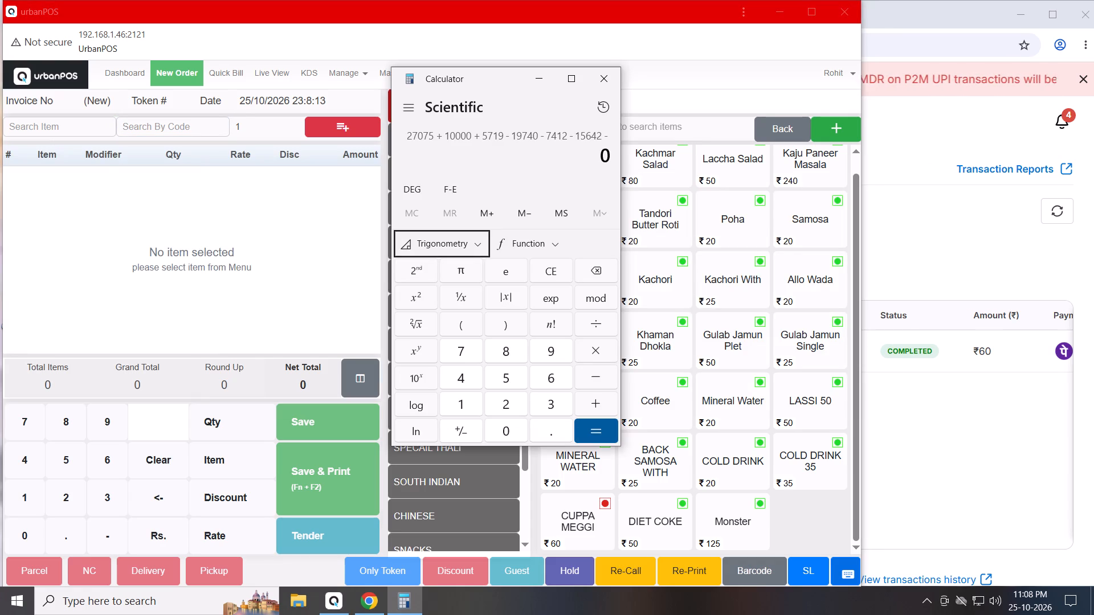
{"action": "key", "text": "Escape"}
{"action": "type", "text": "27075+10000+"}
{"action": "type", "text": "5719"}
{"action": "key", "text": "plus"}
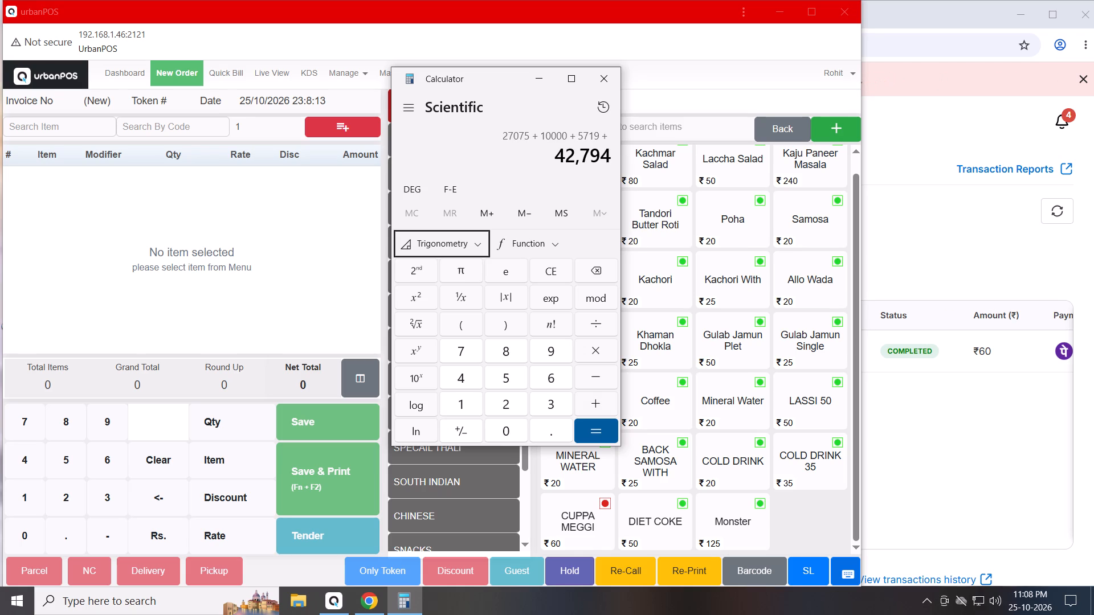
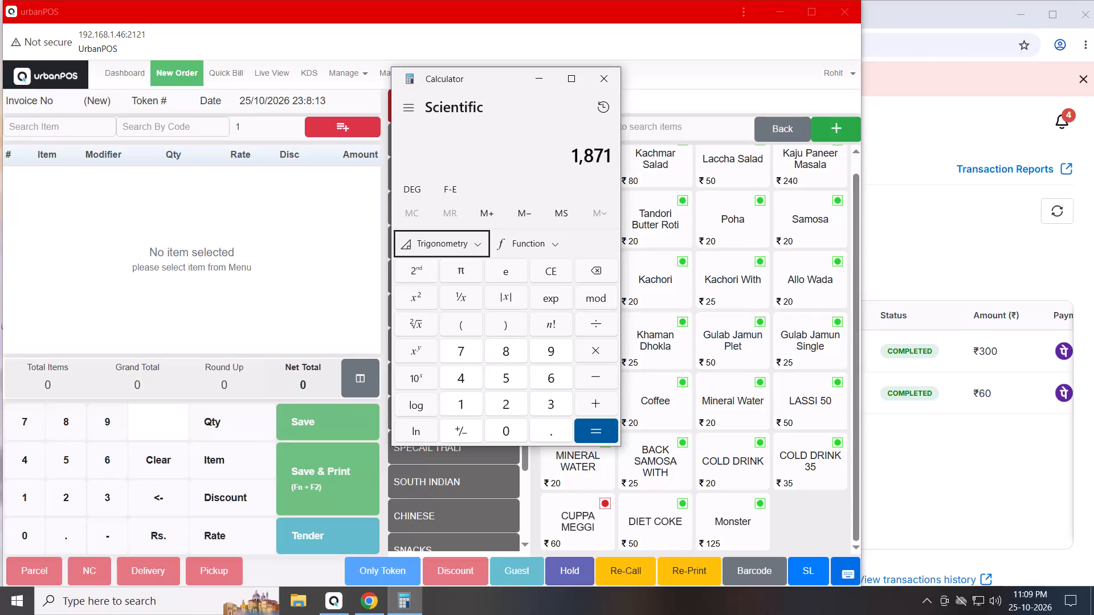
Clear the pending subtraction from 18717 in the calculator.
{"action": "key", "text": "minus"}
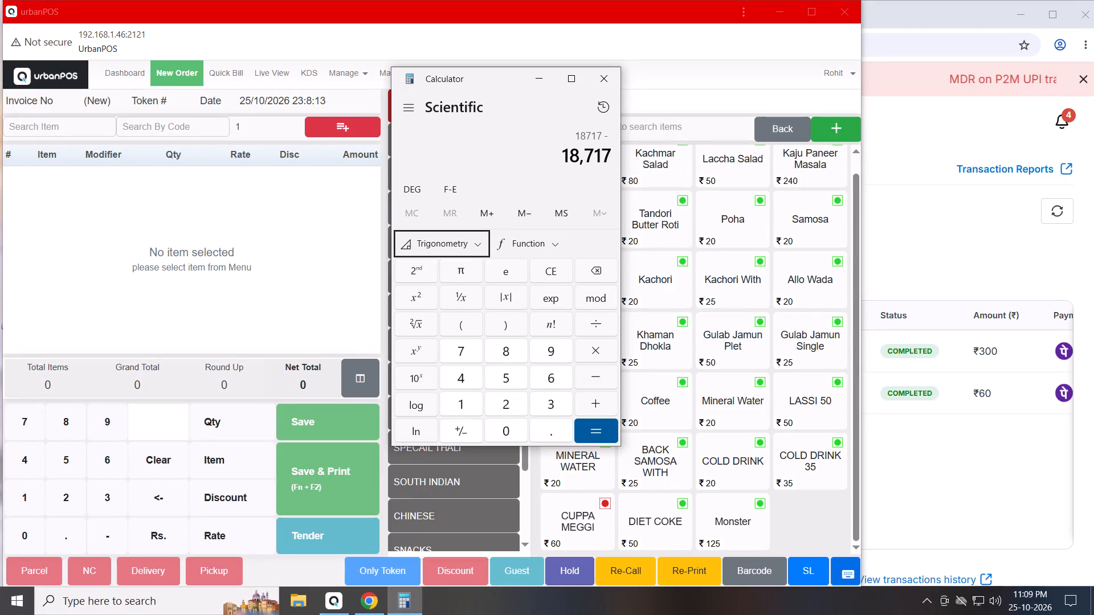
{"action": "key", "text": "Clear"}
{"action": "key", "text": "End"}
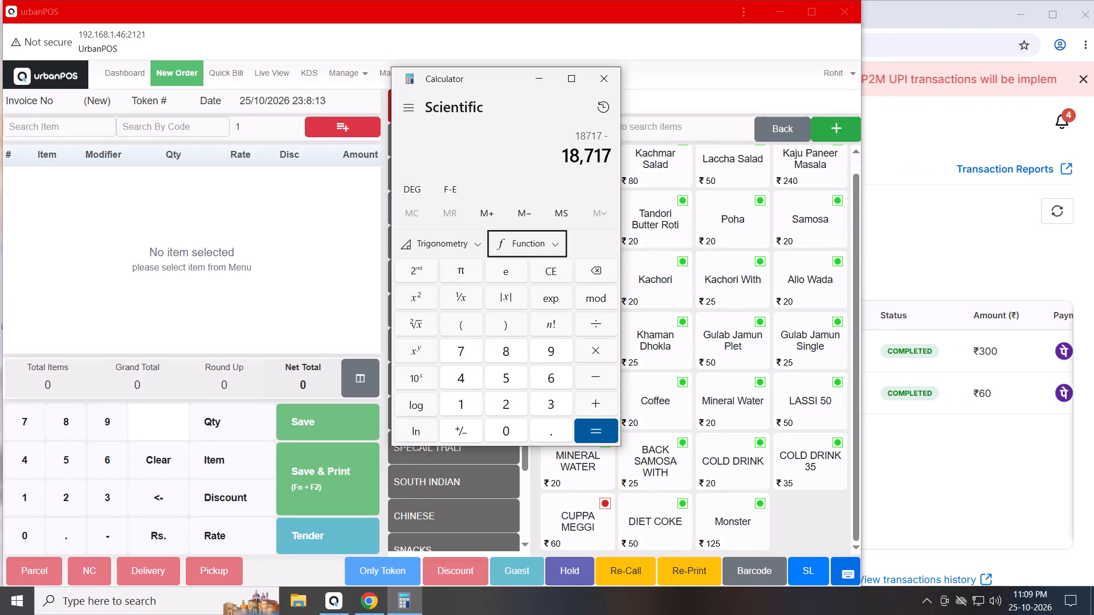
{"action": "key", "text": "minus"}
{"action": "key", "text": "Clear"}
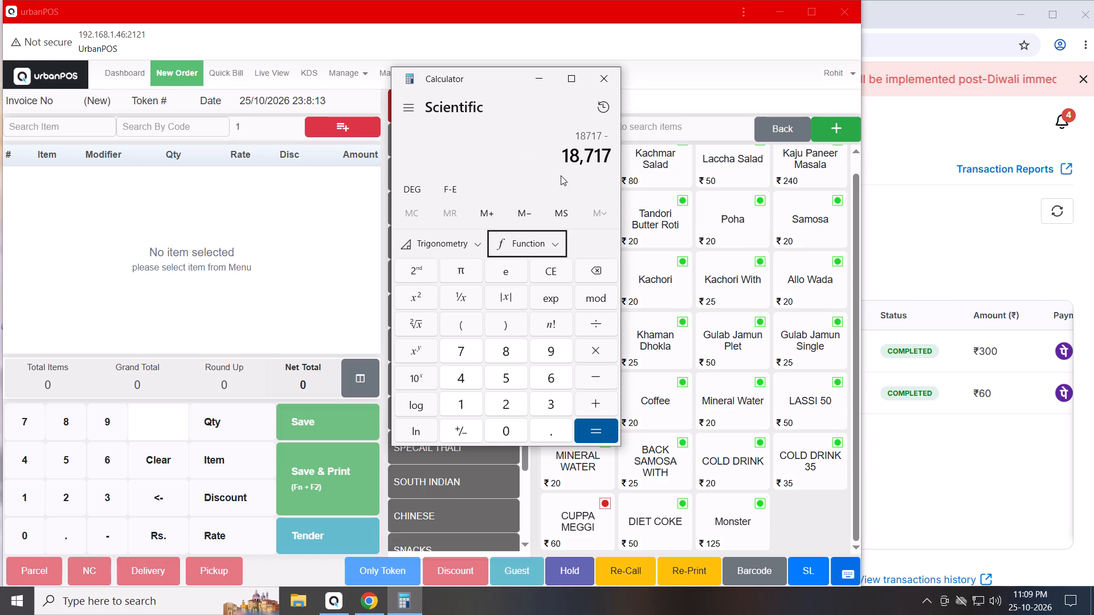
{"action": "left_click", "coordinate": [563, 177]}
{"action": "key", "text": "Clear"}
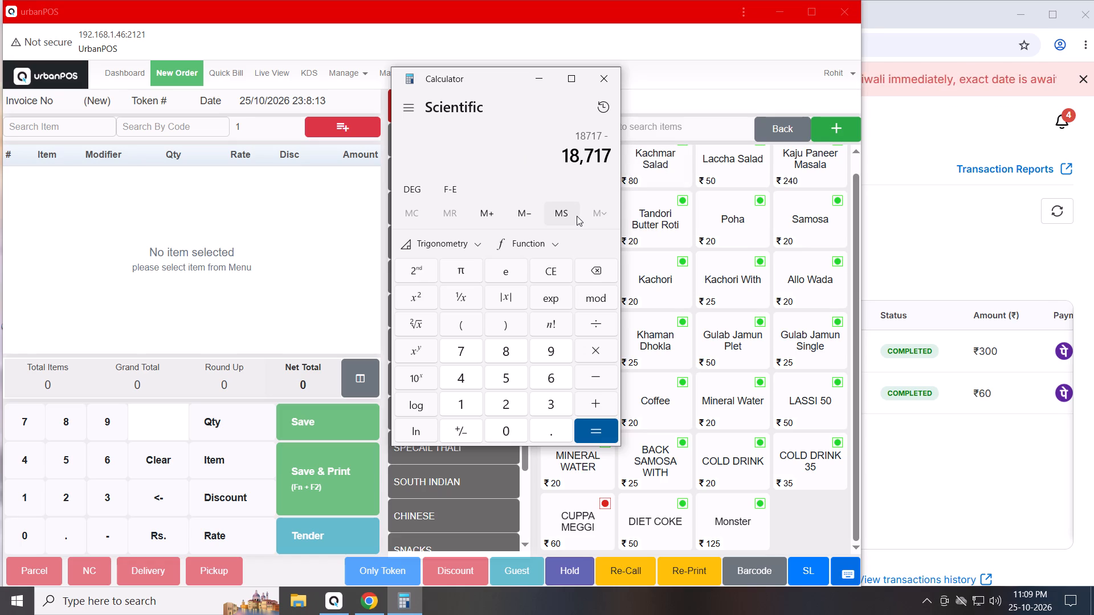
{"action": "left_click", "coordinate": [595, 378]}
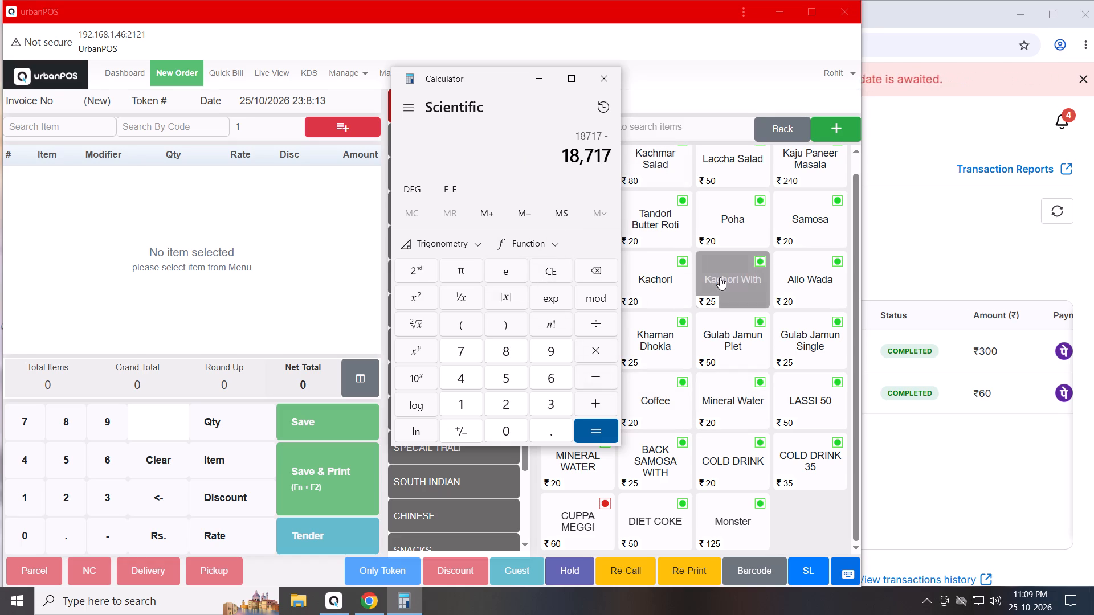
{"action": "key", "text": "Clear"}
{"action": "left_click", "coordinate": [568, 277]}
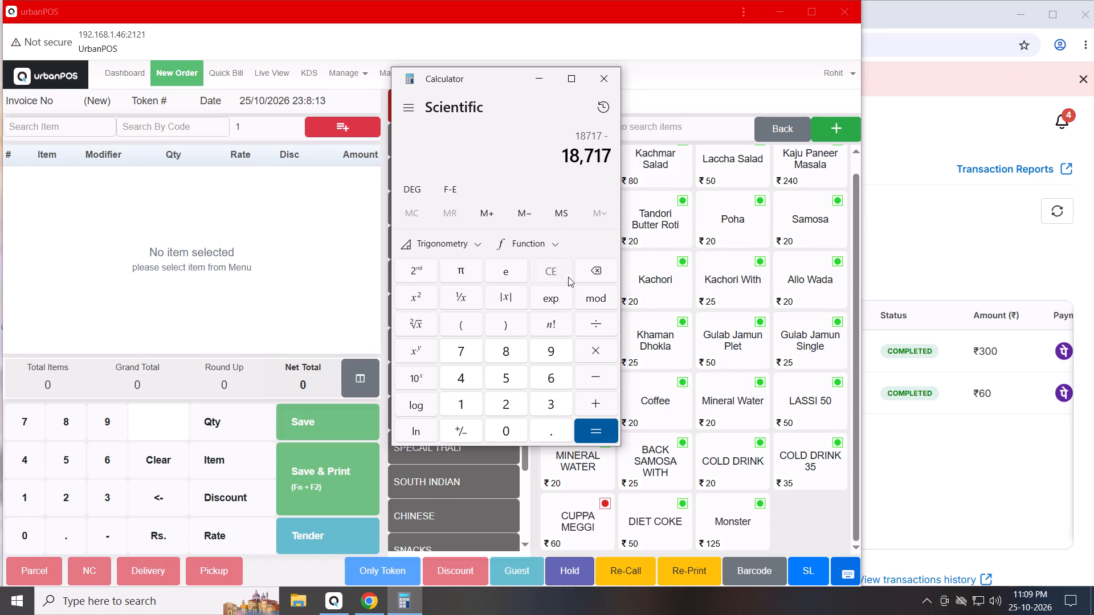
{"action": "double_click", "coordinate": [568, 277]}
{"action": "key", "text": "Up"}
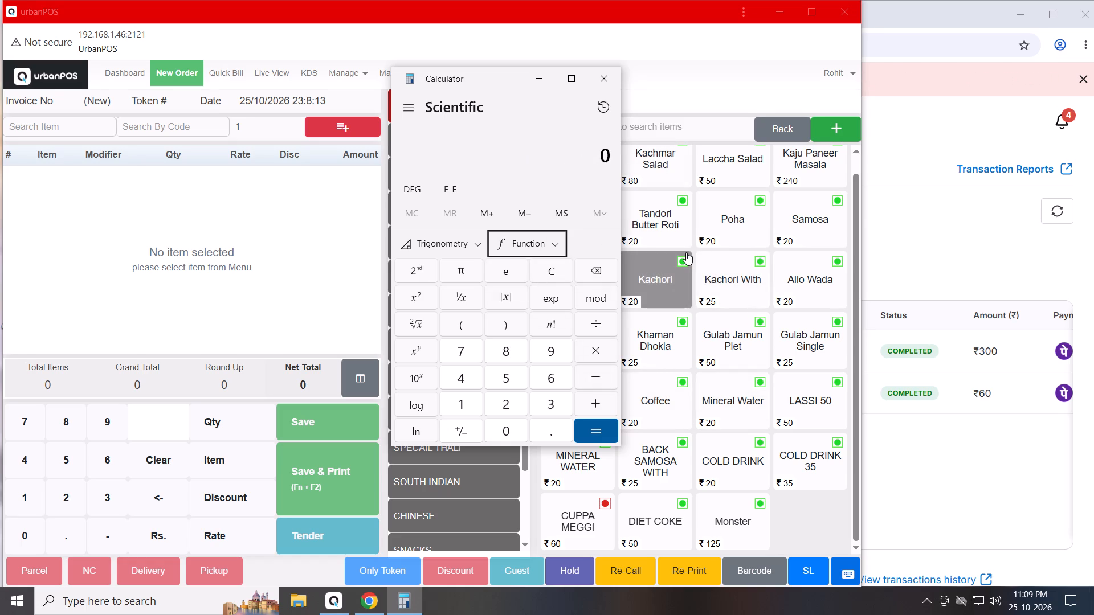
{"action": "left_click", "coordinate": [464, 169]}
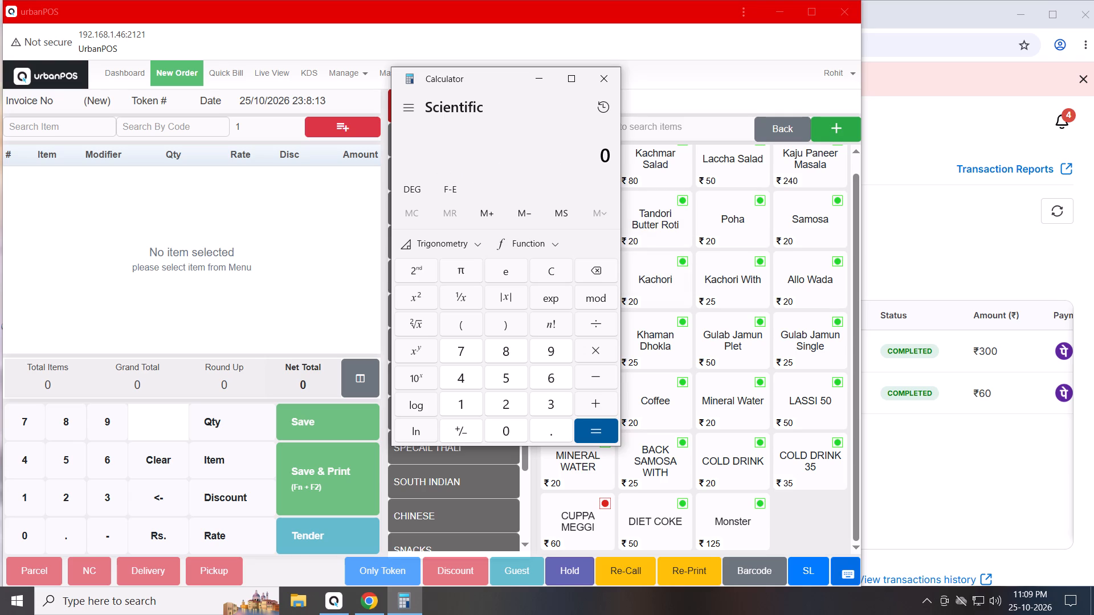
Restart the cash calculation by subtracting 5719 from 18717, ready for a further subtraction.
{"action": "type", "text": "19"}
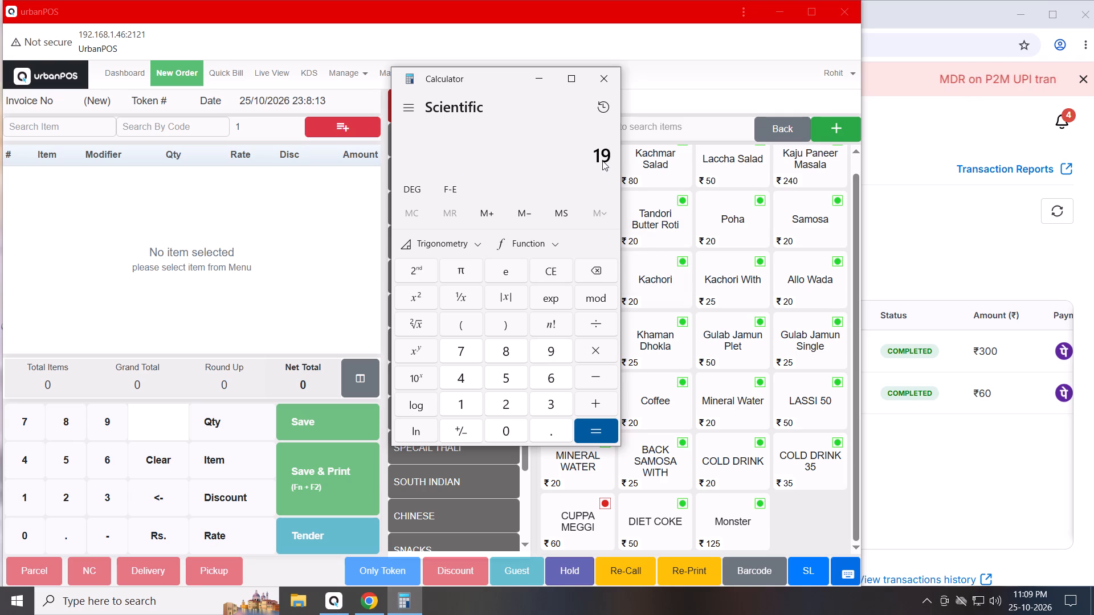
{"action": "key", "text": "BackSpace"}
{"action": "type", "text": "817-"}
{"action": "type", "text": "57"}
{"action": "type", "text": "19-"}
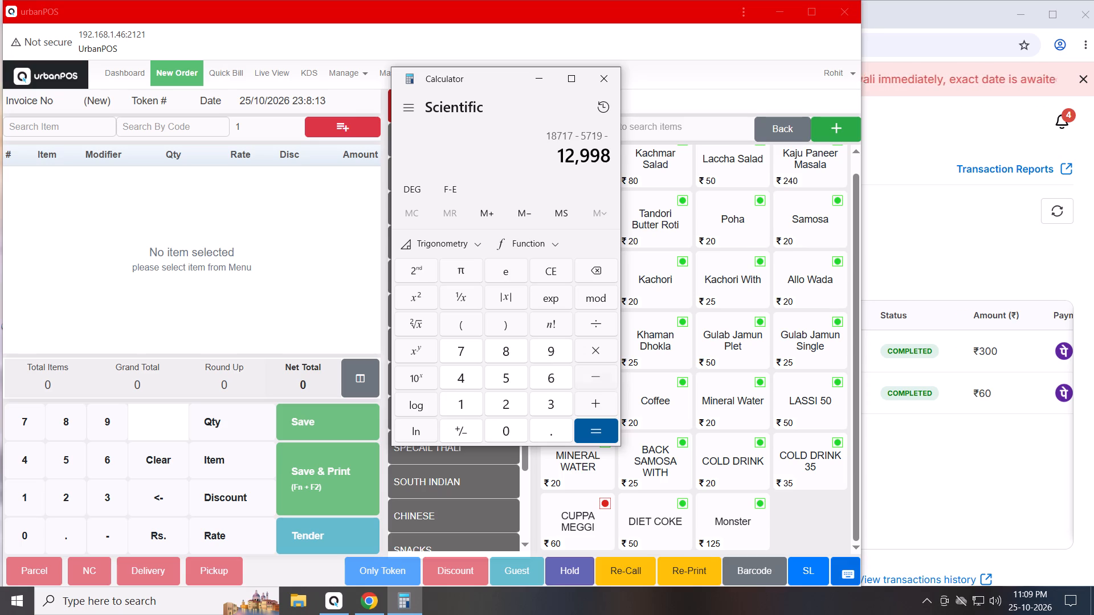
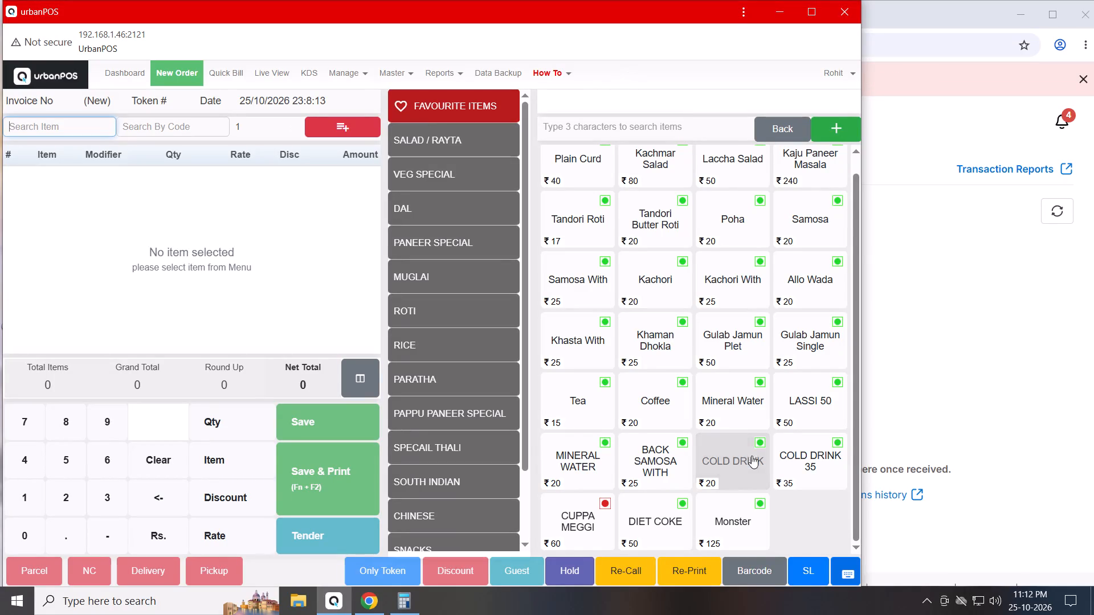
Bill a new order of one Tea, saving and printing it.
{"action": "left_click", "coordinate": [577, 399]}
{"action": "left_click", "coordinate": [364, 469]}
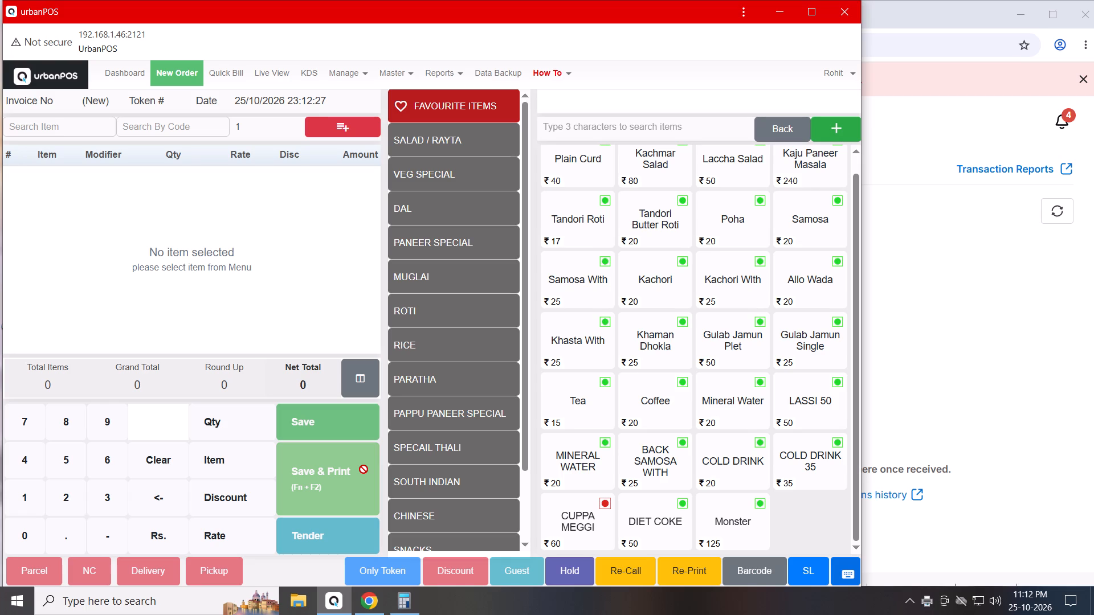
Bill a new order of one Gulab Jamun Single and one Poha, saving and printing it.
{"action": "left_click", "coordinate": [784, 354]}
{"action": "left_click", "coordinate": [716, 240]}
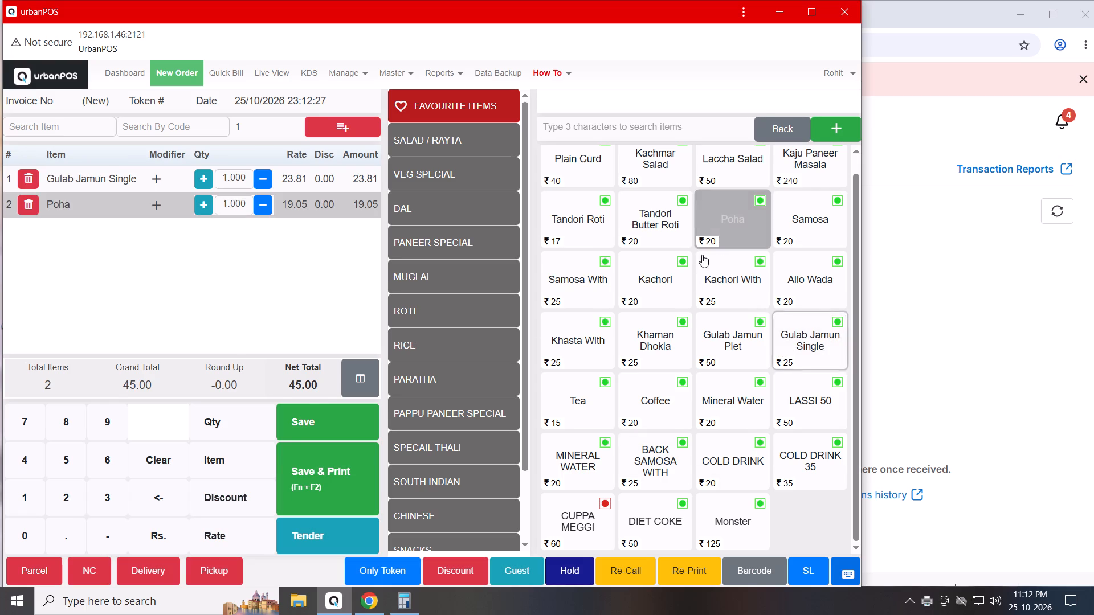
{"action": "left_click", "coordinate": [305, 458]}
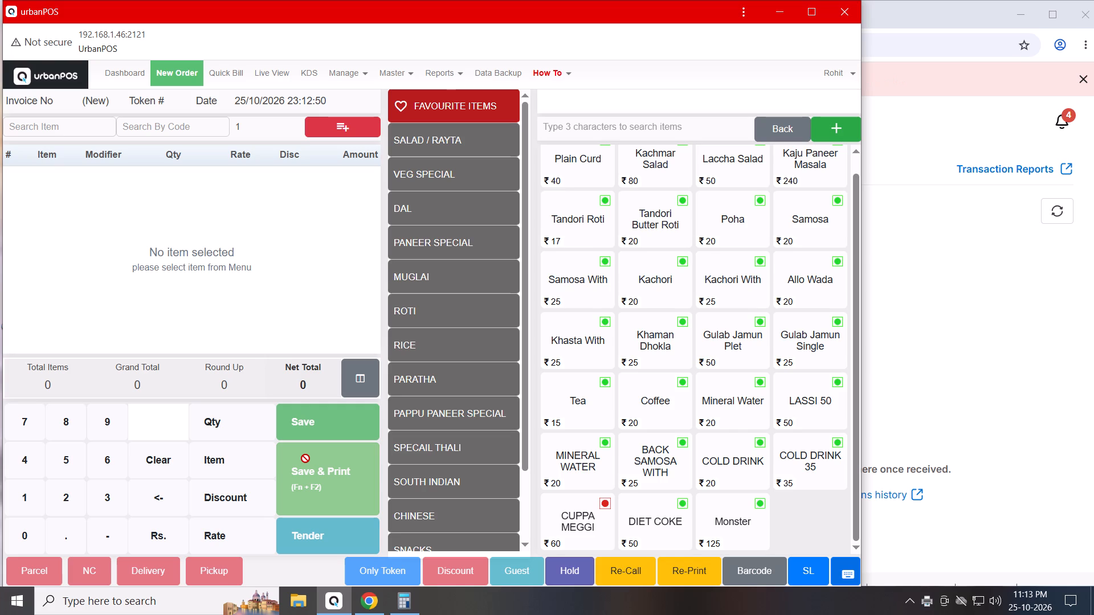
Start a new order with one Poha, one Samosa and 11 Kachori.
{"action": "left_click", "coordinate": [744, 220]}
{"action": "left_click", "coordinate": [769, 218]}
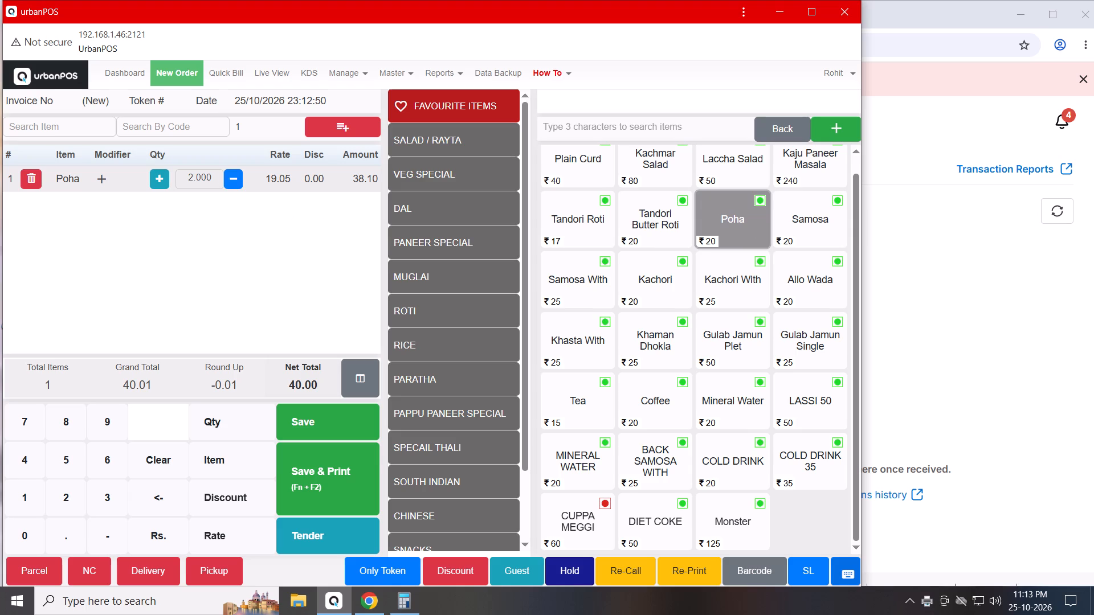
{"action": "left_click", "coordinate": [238, 184]}
{"action": "left_click", "coordinate": [810, 231]}
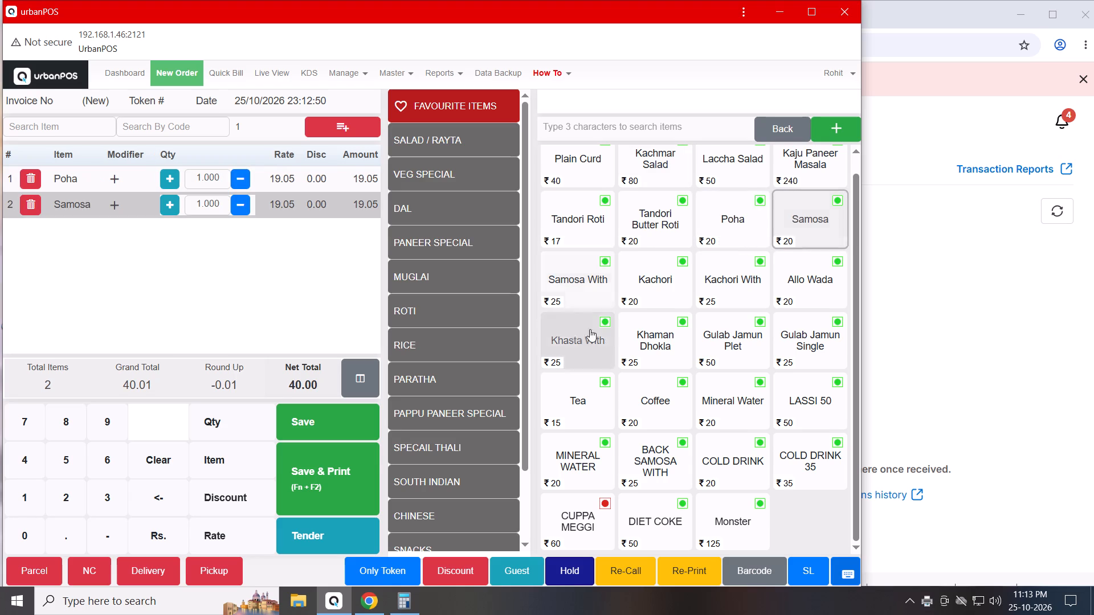
{"action": "scroll", "coordinate": [614, 345], "scroll_direction": "up", "scroll_amount": 3}
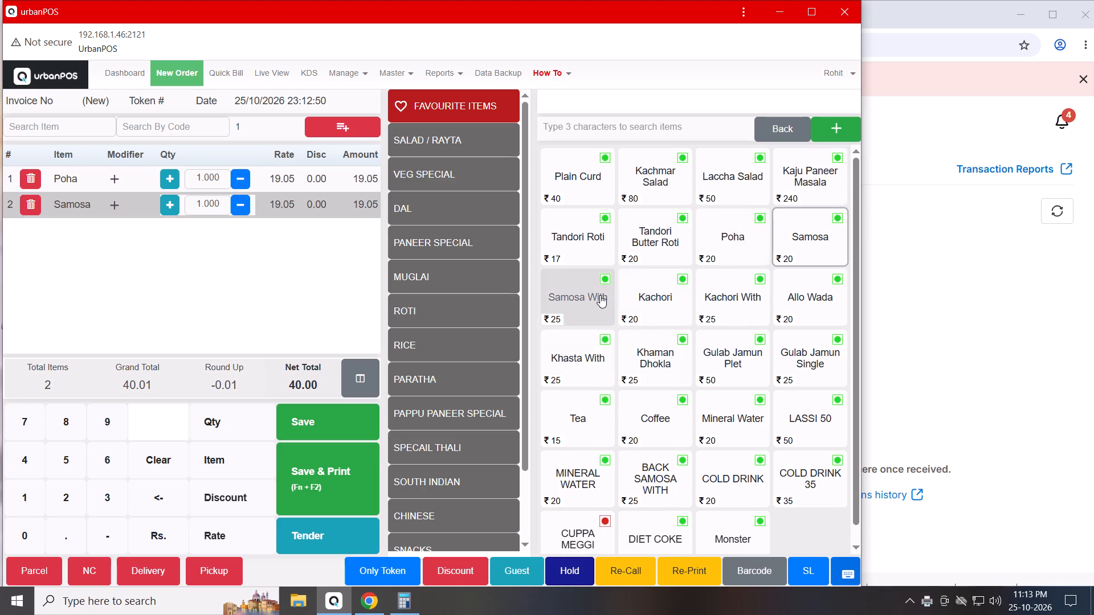
{"action": "triple_click", "coordinate": [643, 290]}
{"action": "triple_click", "coordinate": [643, 290]}
{"action": "triple_click", "coordinate": [643, 290]}
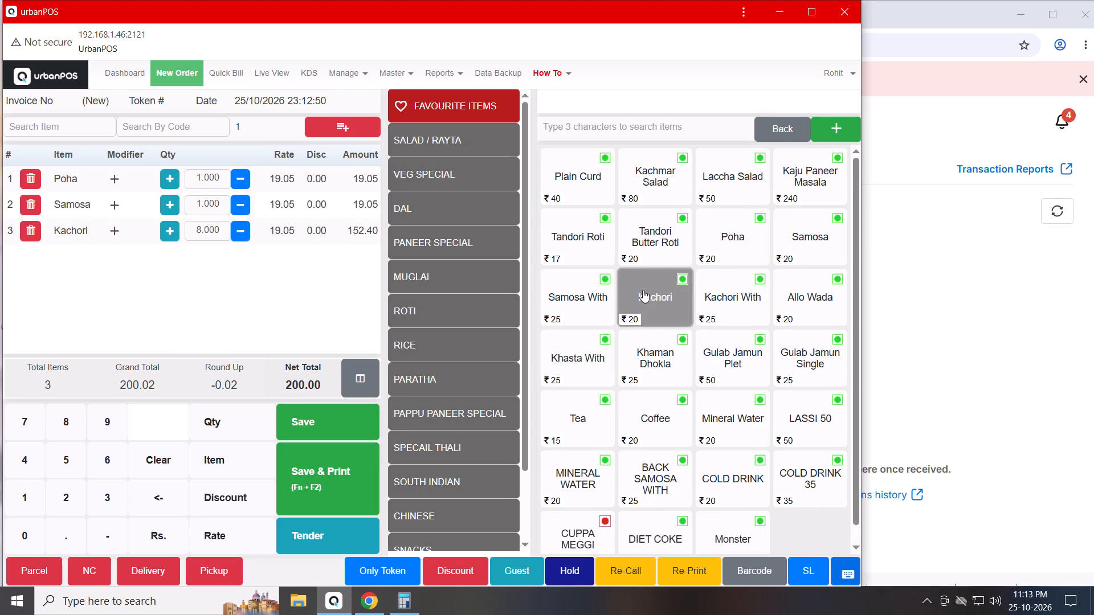
{"action": "left_click", "coordinate": [643, 290]}
{"action": "left_click", "coordinate": [643, 290]}
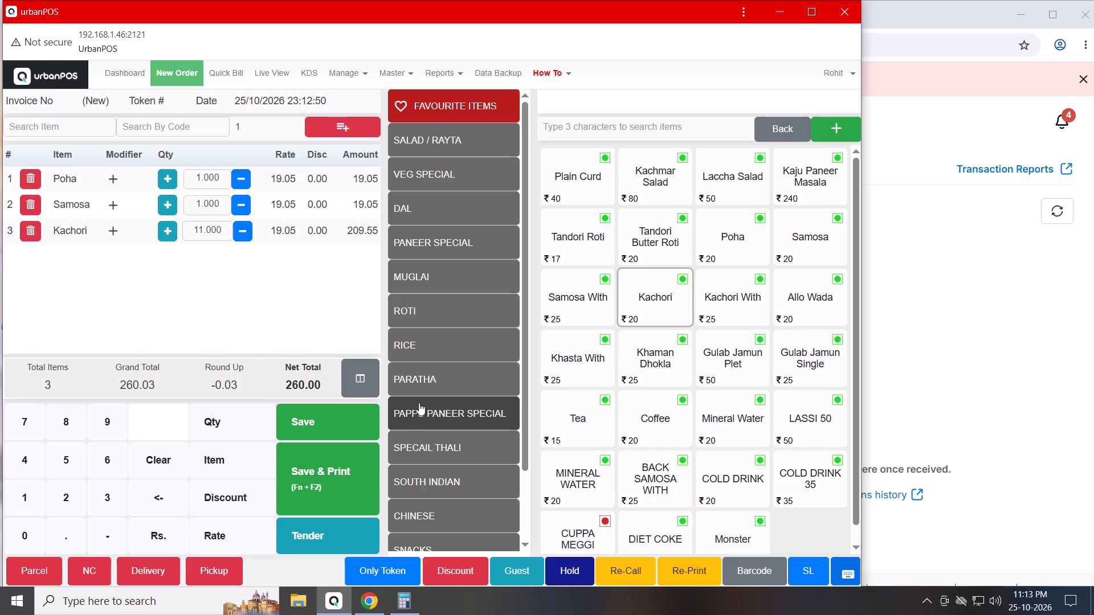
Add 13 Tea to the current order, and save and print the bill.
{"action": "triple_click", "coordinate": [564, 401]}
{"action": "triple_click", "coordinate": [564, 401]}
{"action": "triple_click", "coordinate": [564, 401]}
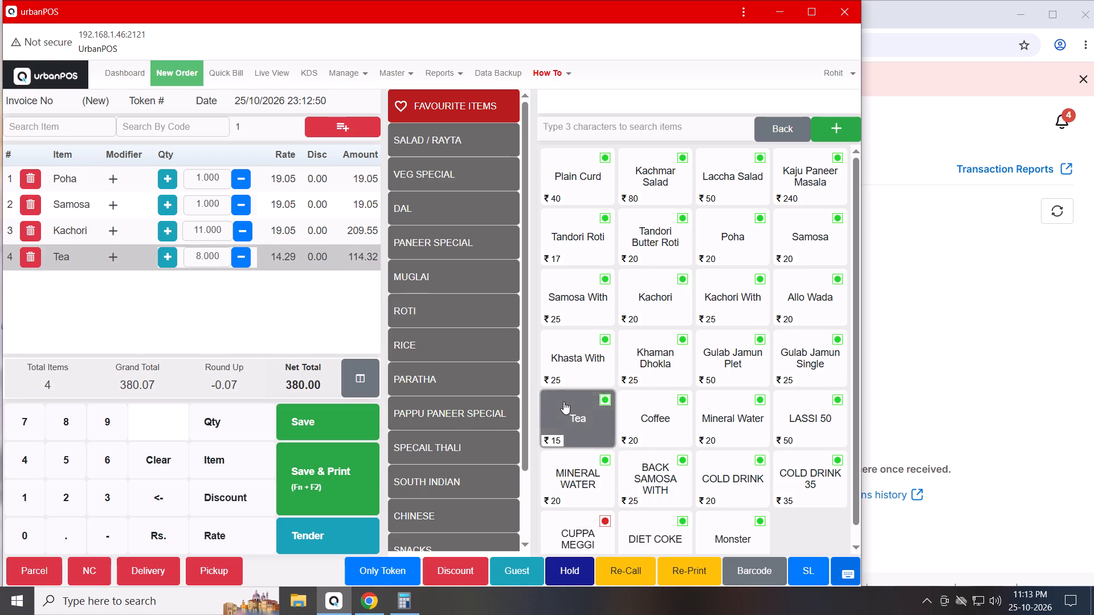
{"action": "left_click", "coordinate": [564, 401]}
{"action": "triple_click", "coordinate": [564, 401]}
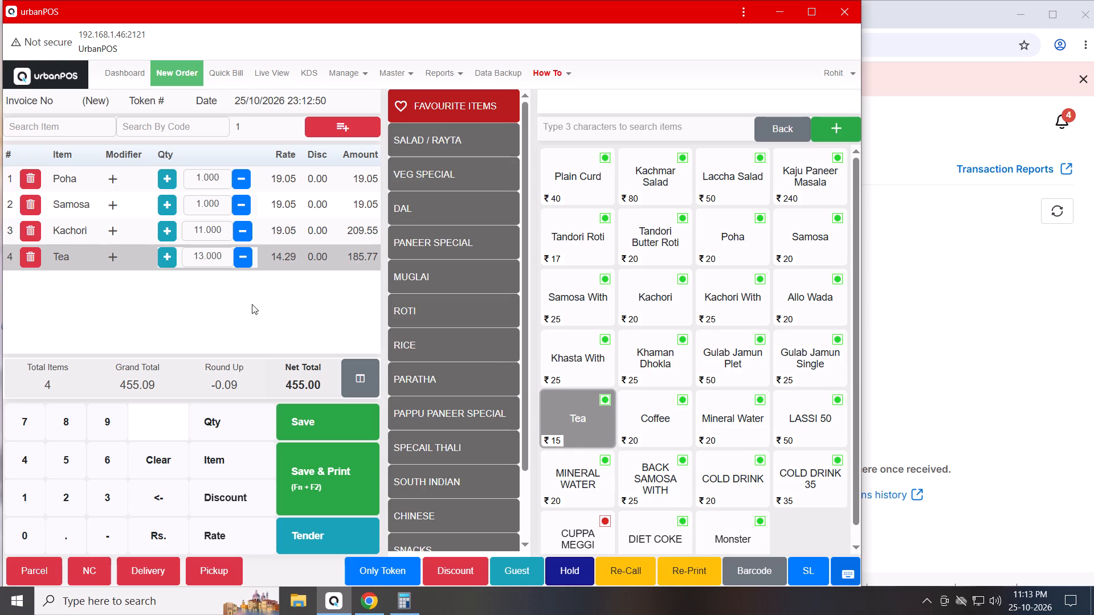
{"action": "key", "text": "F2"}
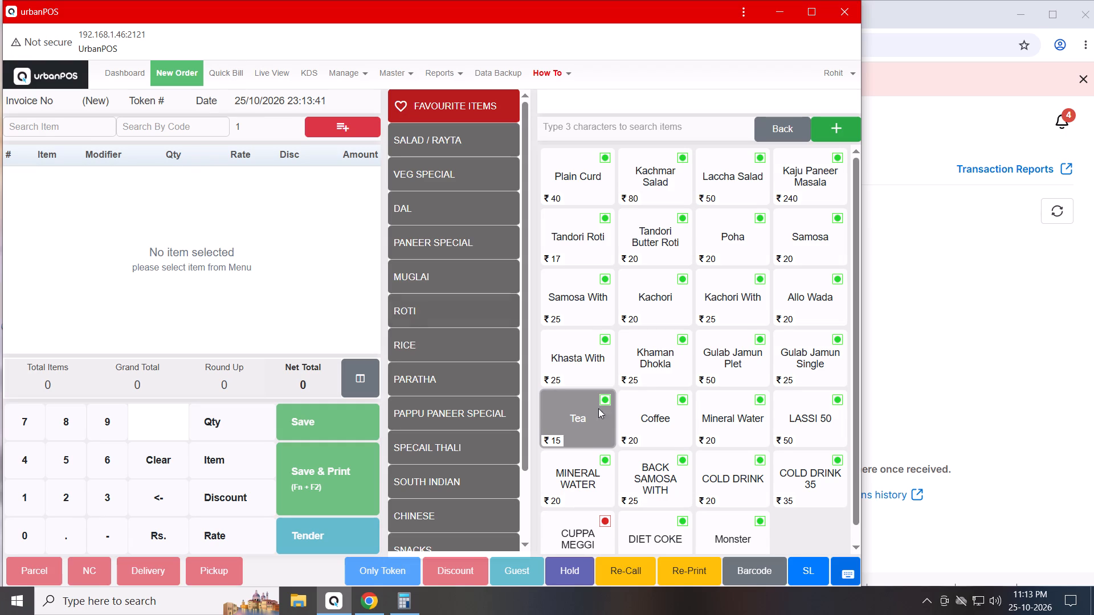
Bill a new order of Tea with the quantity set to 4, saving and printing it.
{"action": "left_click", "coordinate": [599, 429]}
{"action": "left_click", "coordinate": [27, 469]}
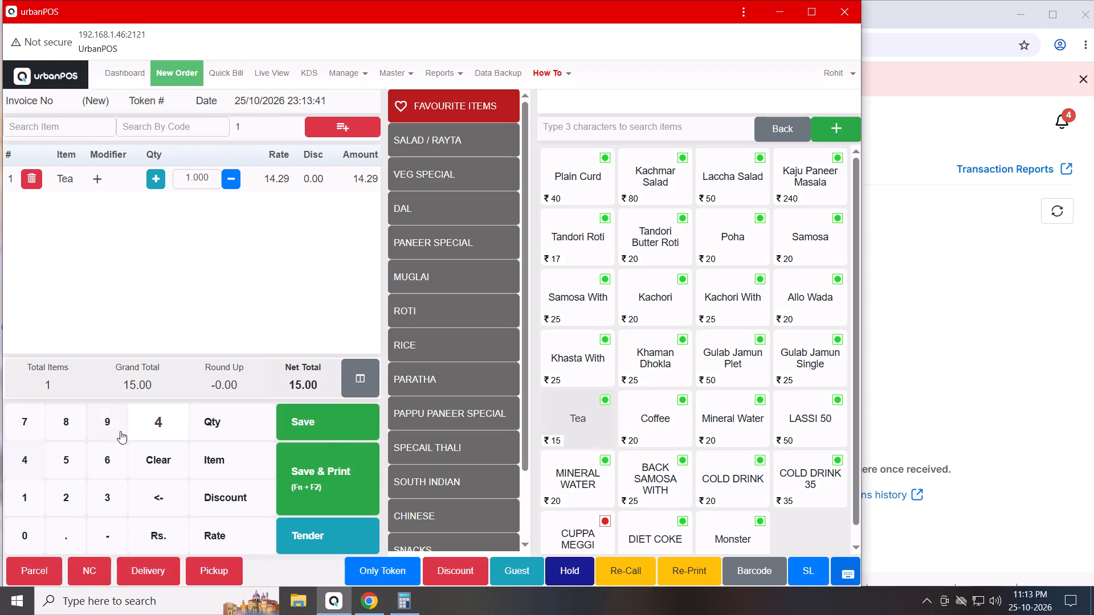
{"action": "left_click", "coordinate": [199, 393]}
{"action": "left_click", "coordinate": [223, 422]}
{"action": "left_click", "coordinate": [344, 489]}
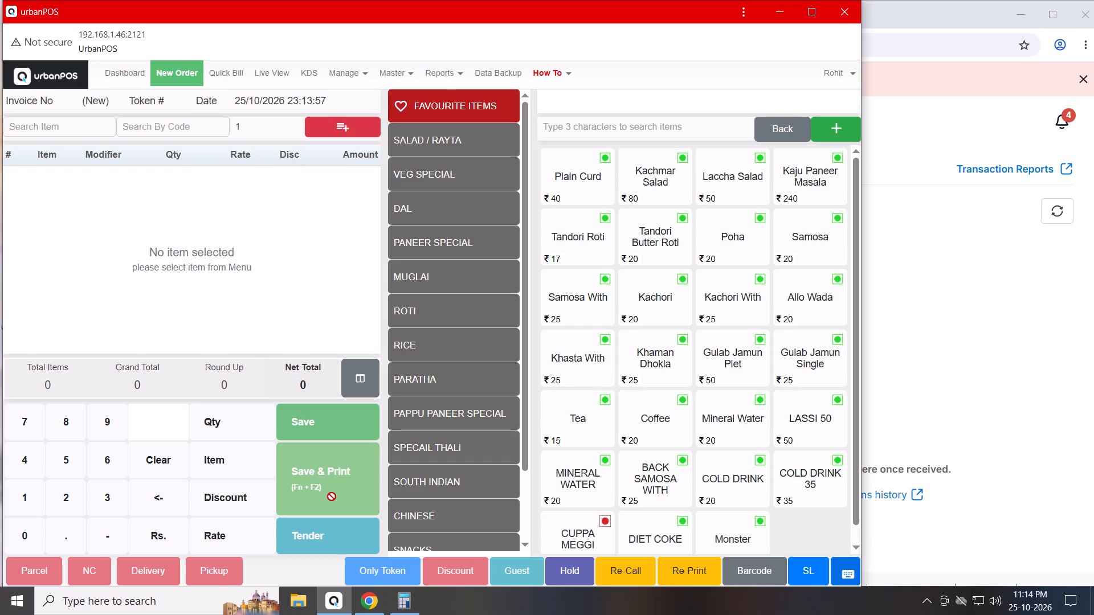
Bill a new order of two Tea, saving and printing it.
{"action": "double_click", "coordinate": [548, 432]}
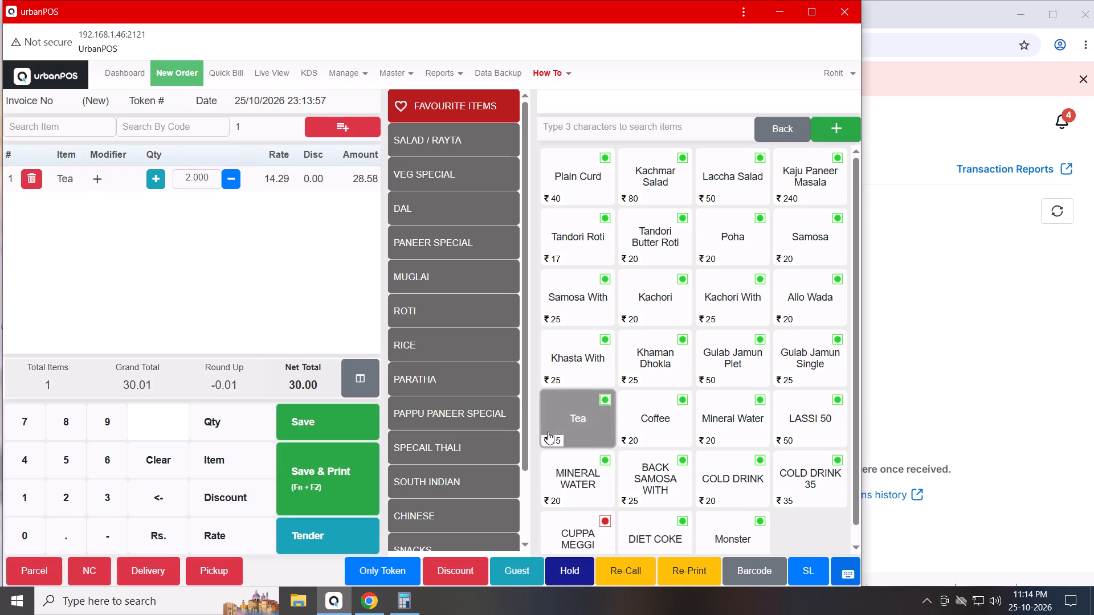
{"action": "key", "text": "F2"}
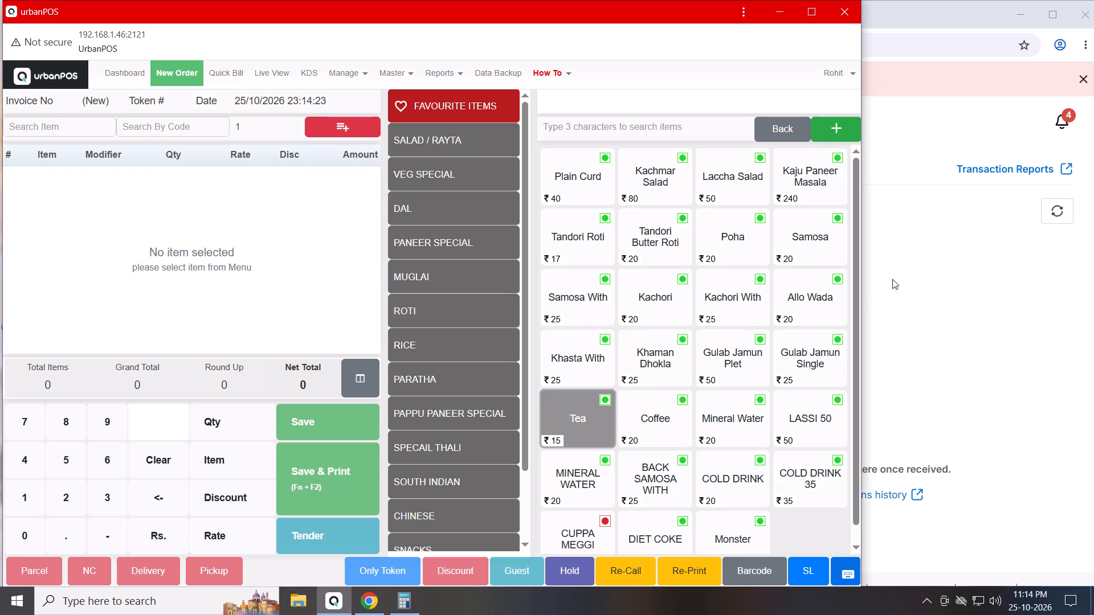
Start a new order with two Kachori and one Tea.
{"action": "double_click", "coordinate": [652, 305]}
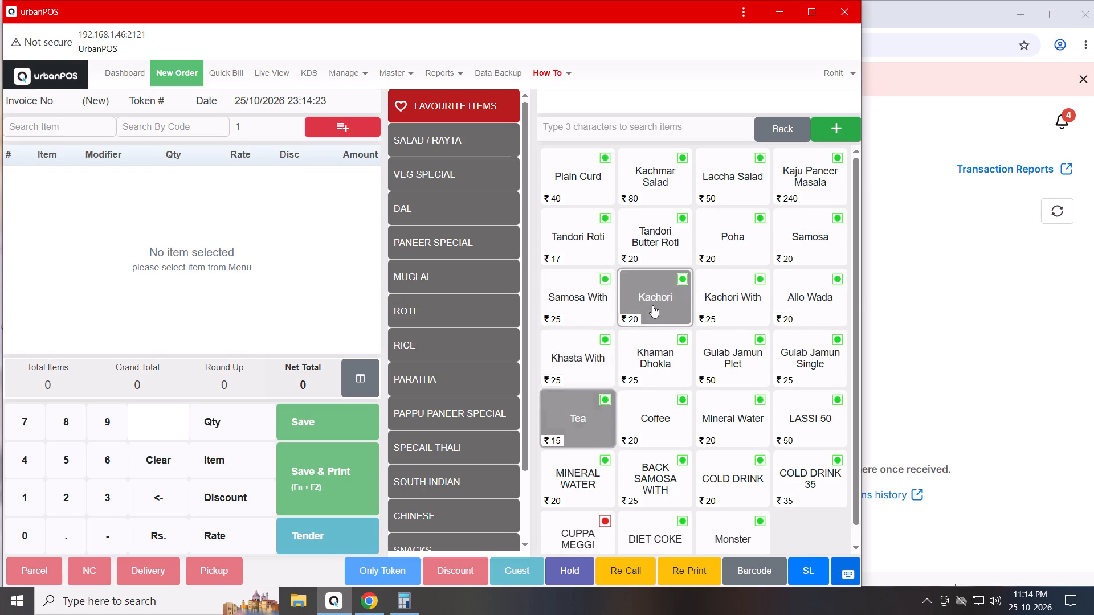
{"action": "left_click", "coordinate": [598, 416]}
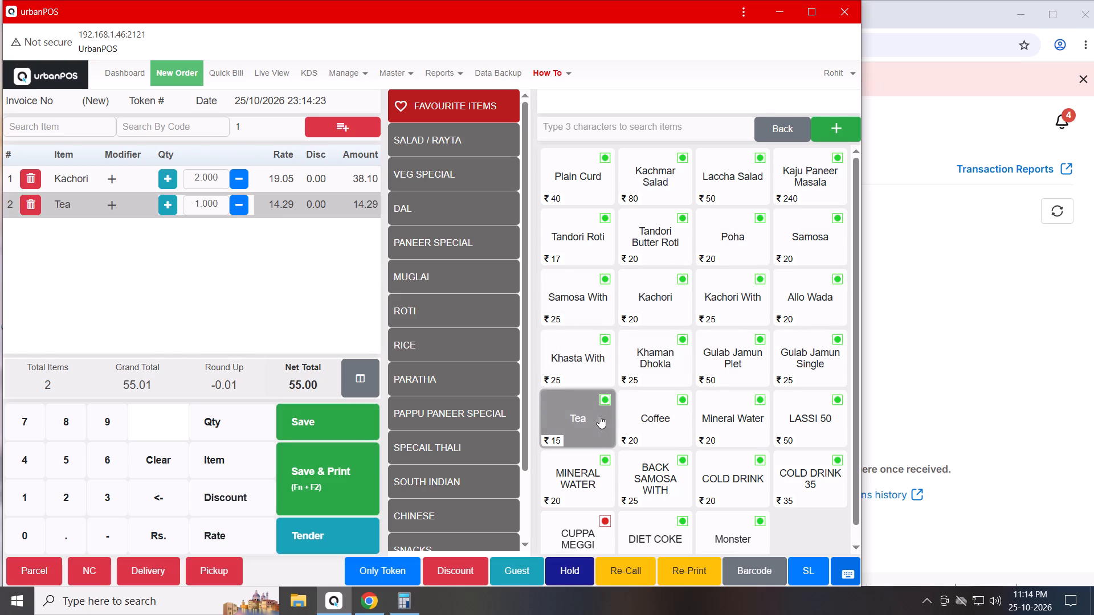
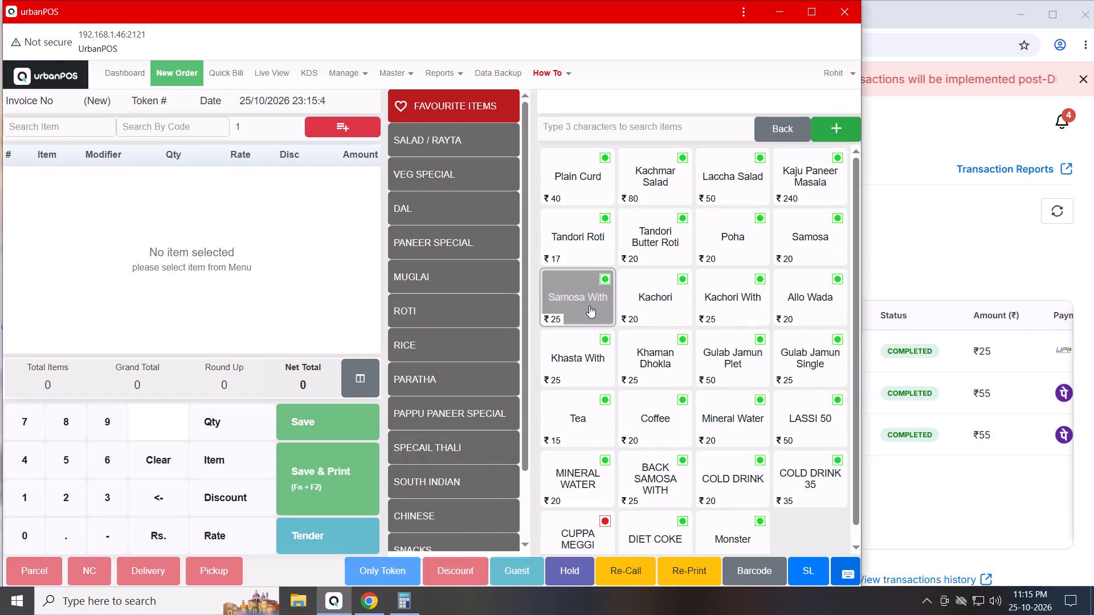
Save and print the bill for the current order.
{"action": "key", "text": "F2"}
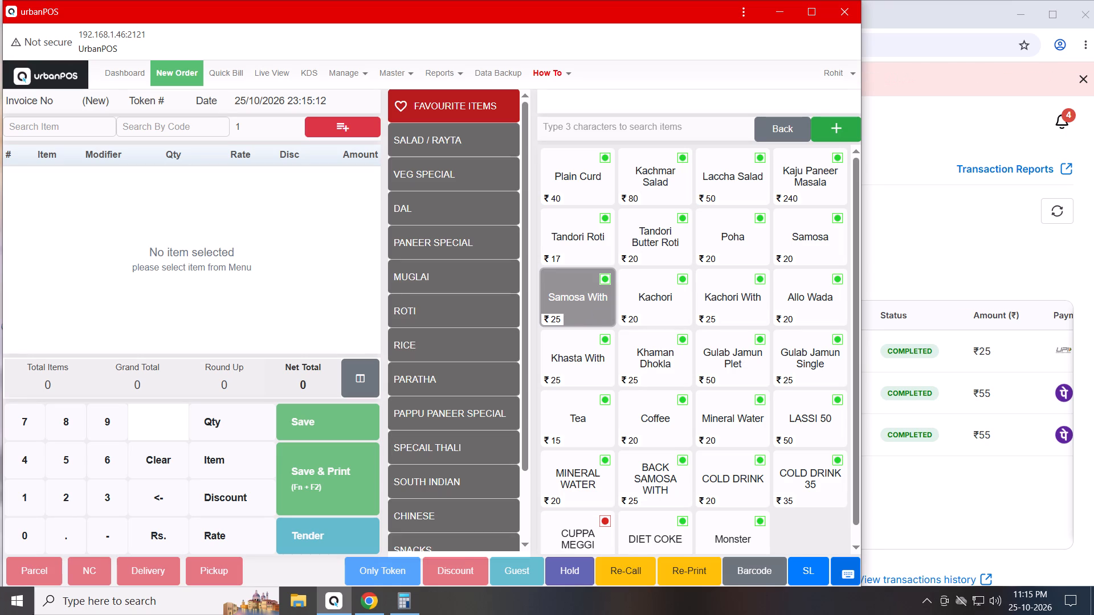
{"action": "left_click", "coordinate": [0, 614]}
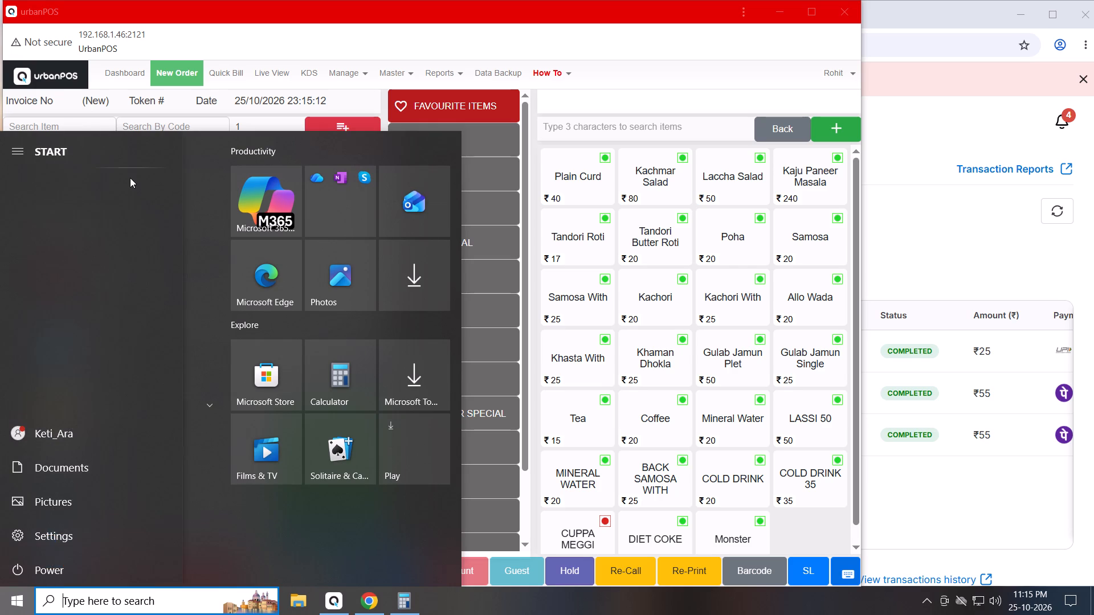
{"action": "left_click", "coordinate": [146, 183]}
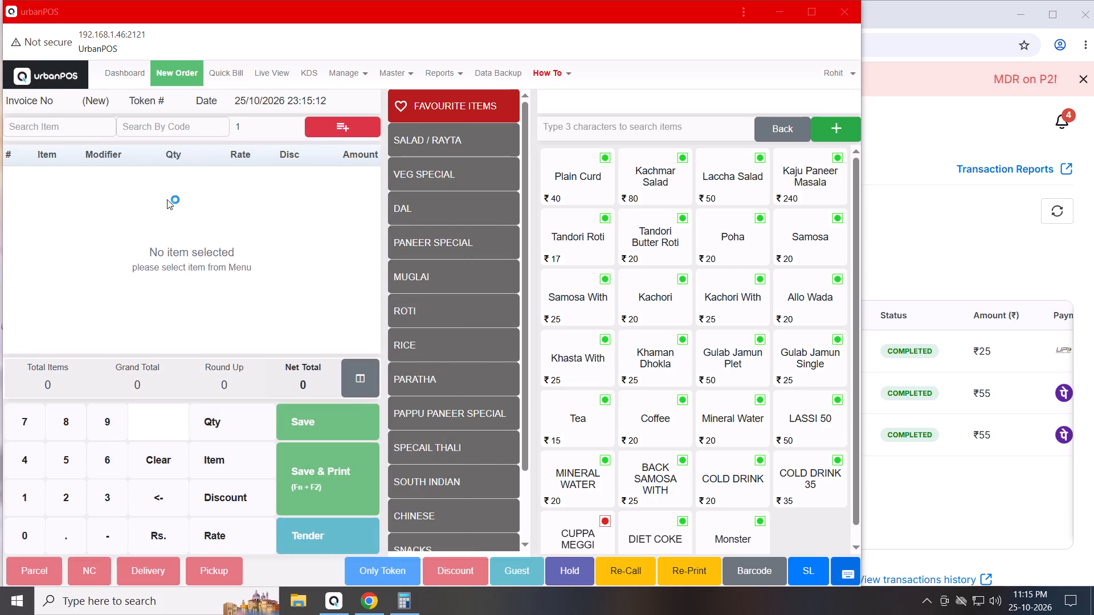
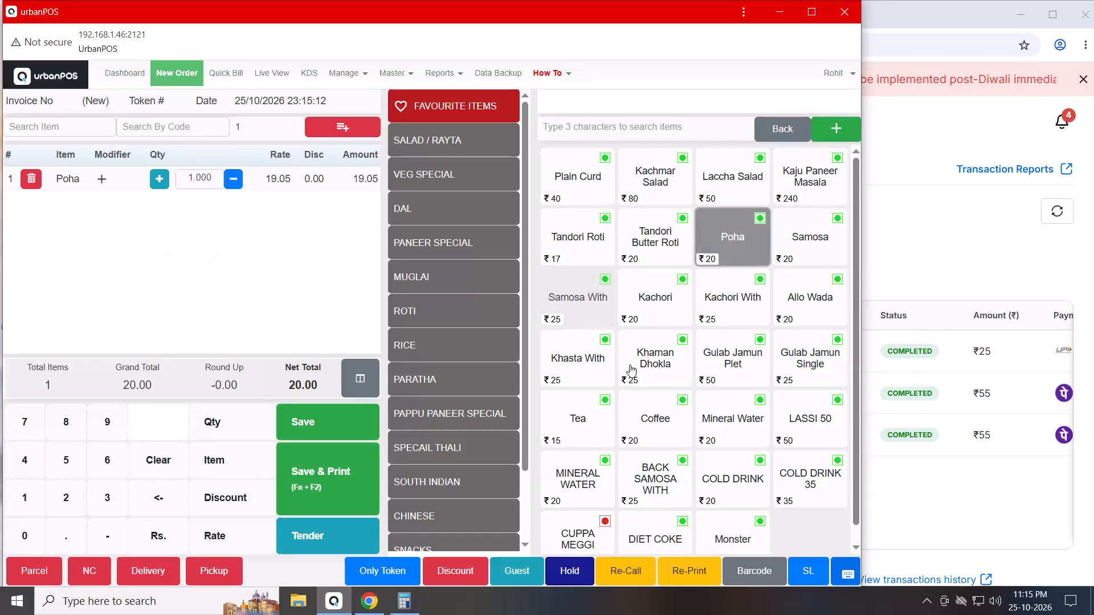
Add one Tea to the current Poha order, and save and print the bill.
{"action": "left_click", "coordinate": [562, 426]}
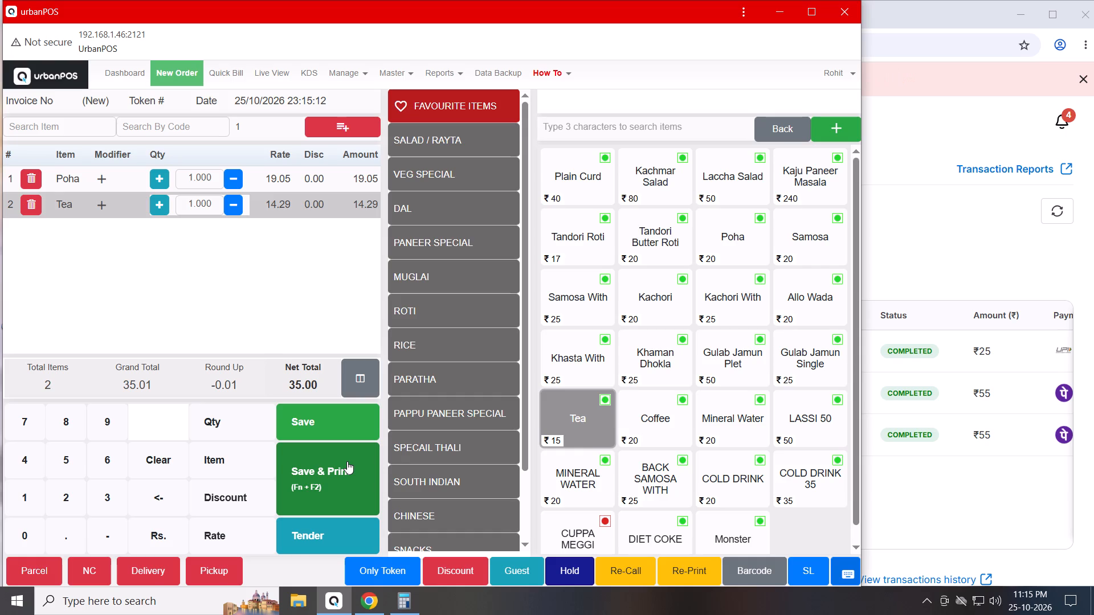
{"action": "key", "text": "F2"}
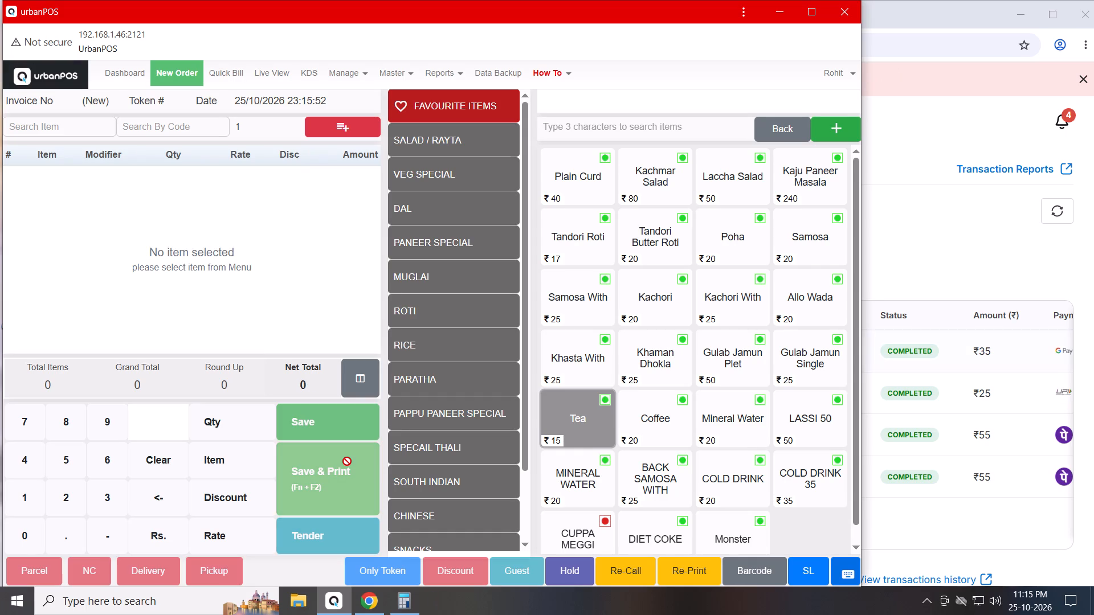
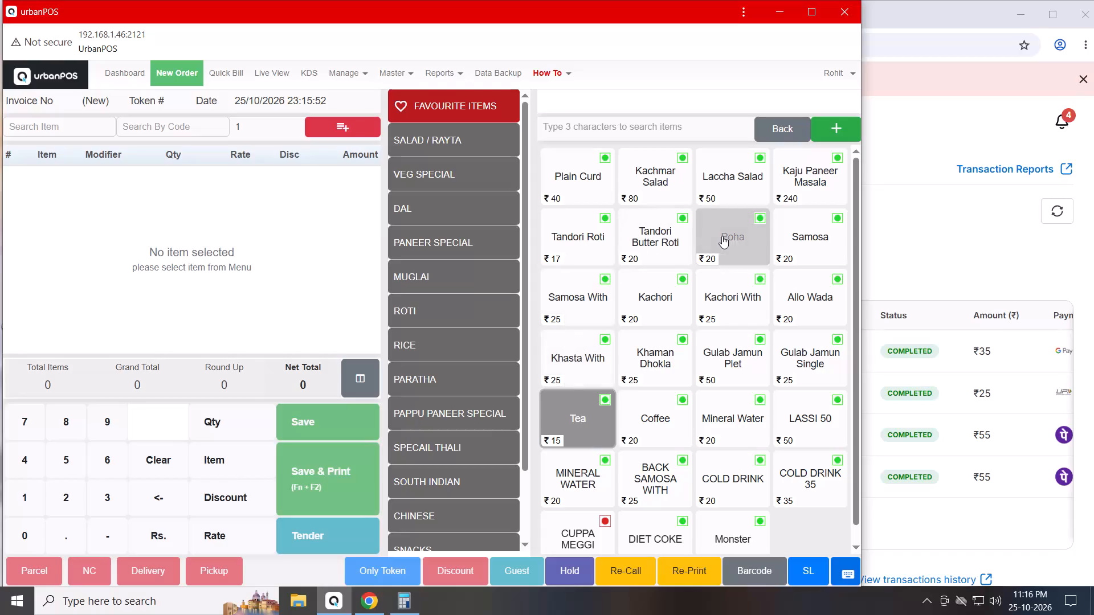
Add Poha to a new order, and save and print the bill.
{"action": "double_click", "coordinate": [723, 236]}
{"action": "left_click", "coordinate": [357, 478]}
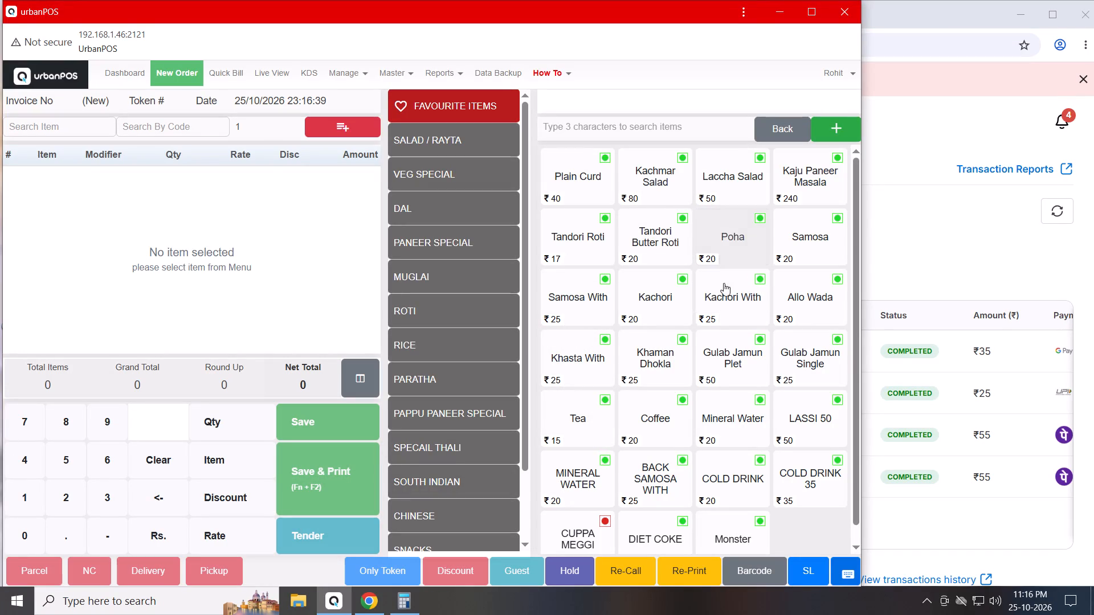
Bill a new order for one Tea, saving and printing the bill.
{"action": "left_click", "coordinate": [600, 396]}
{"action": "left_click", "coordinate": [360, 471]}
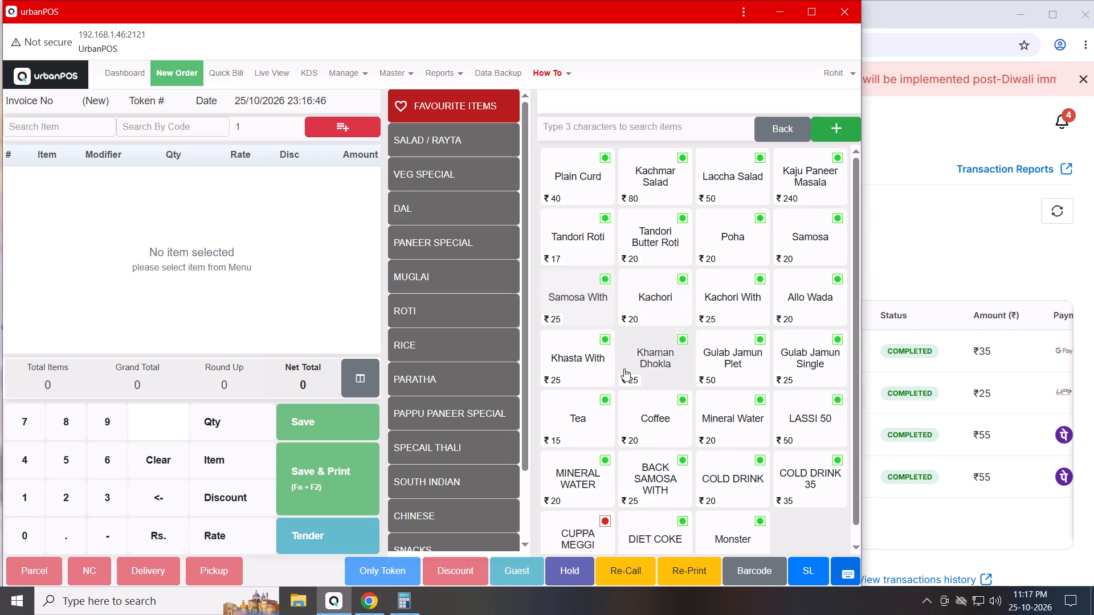
Create another separate order for one Tea, and save and print its bill.
{"action": "left_click", "coordinate": [579, 440]}
{"action": "key", "text": "F2"}
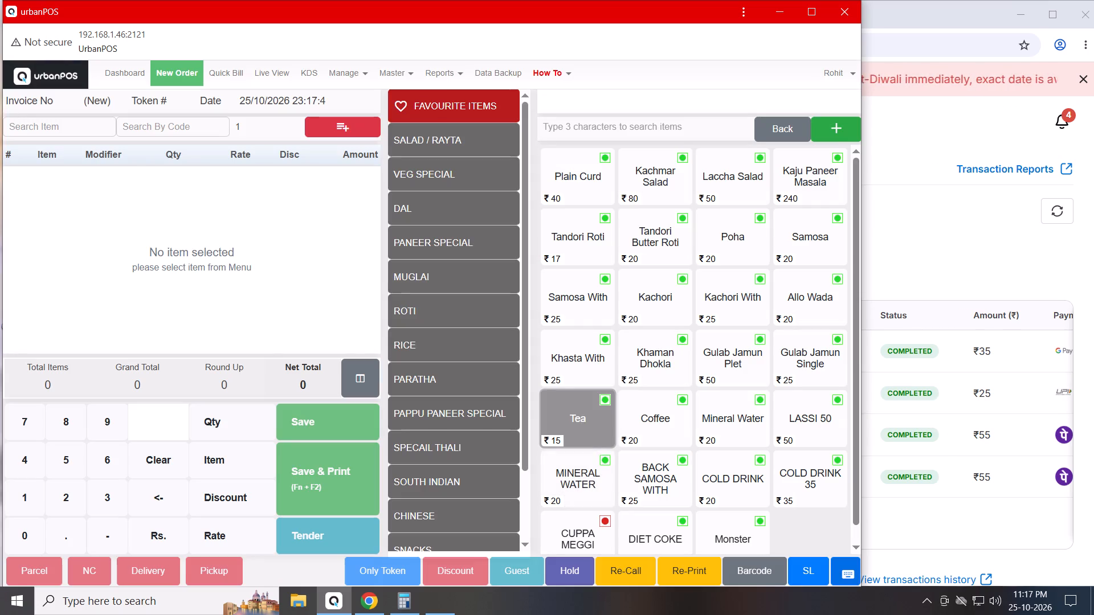
Search the items for PANEER M and add one Paneer Masala Dosa to a new order.
{"action": "left_click", "coordinate": [28, 110]}
{"action": "left_click", "coordinate": [28, 118]}
{"action": "type", "text": "PANEER M"}
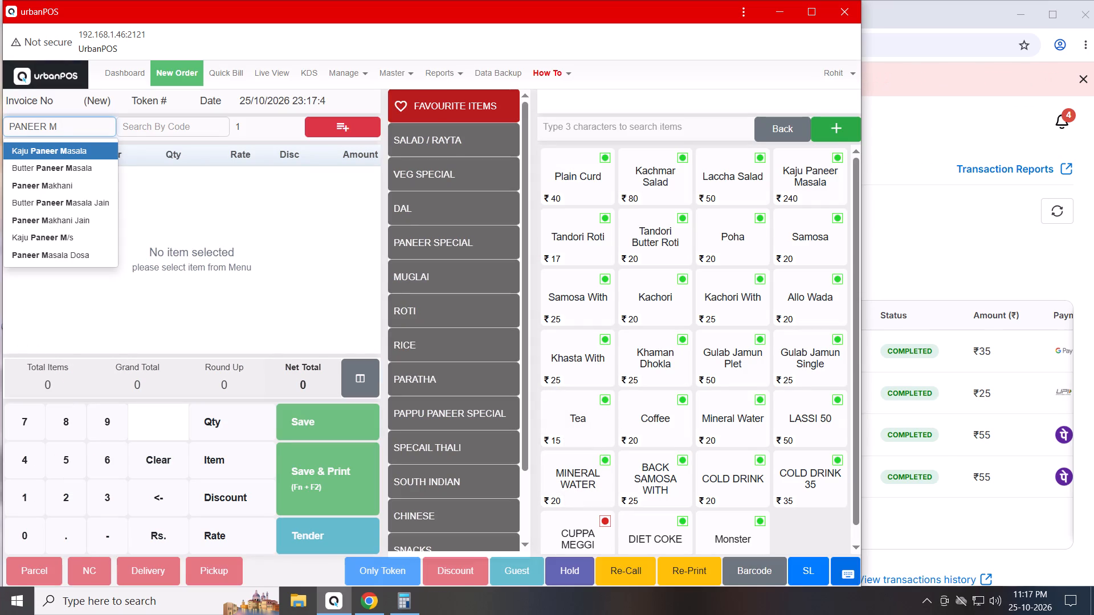
{"action": "key", "text": "Right"}
{"action": "key", "text": "Up"}
{"action": "key", "text": "Return"}
{"action": "key", "text": "Return"}
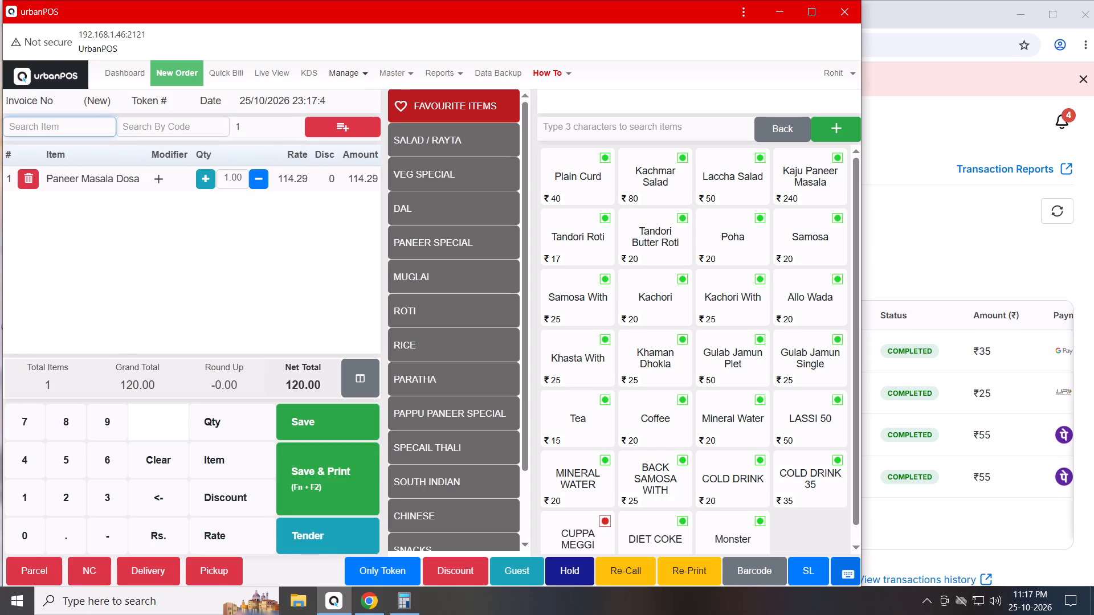
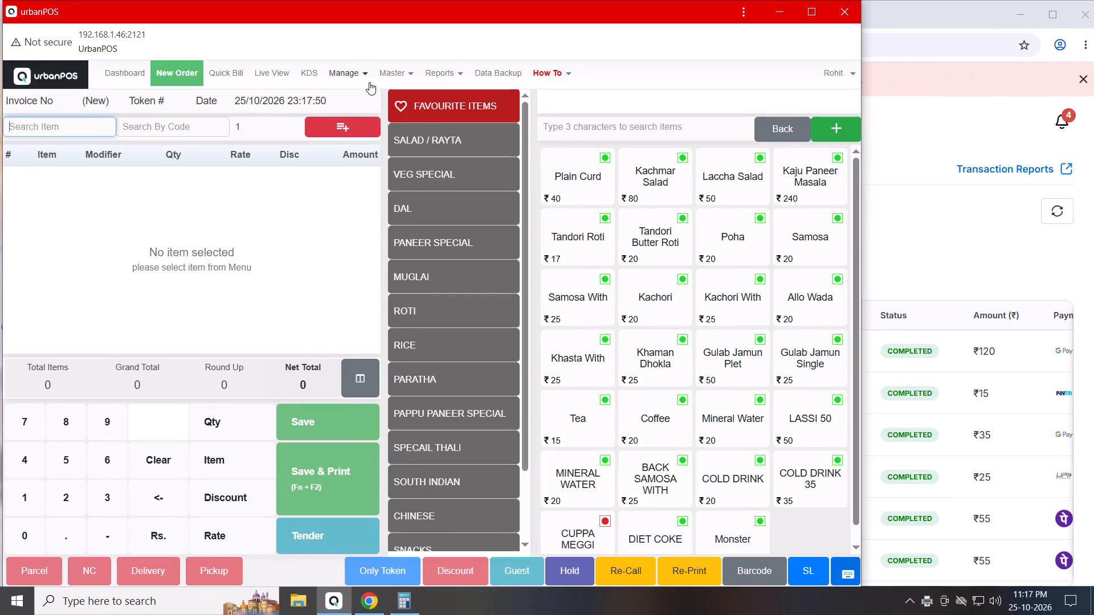
Generate the summary collection report for user KP for 25/10/2026, and return to quick billing.
{"action": "left_click", "coordinate": [432, 75]}
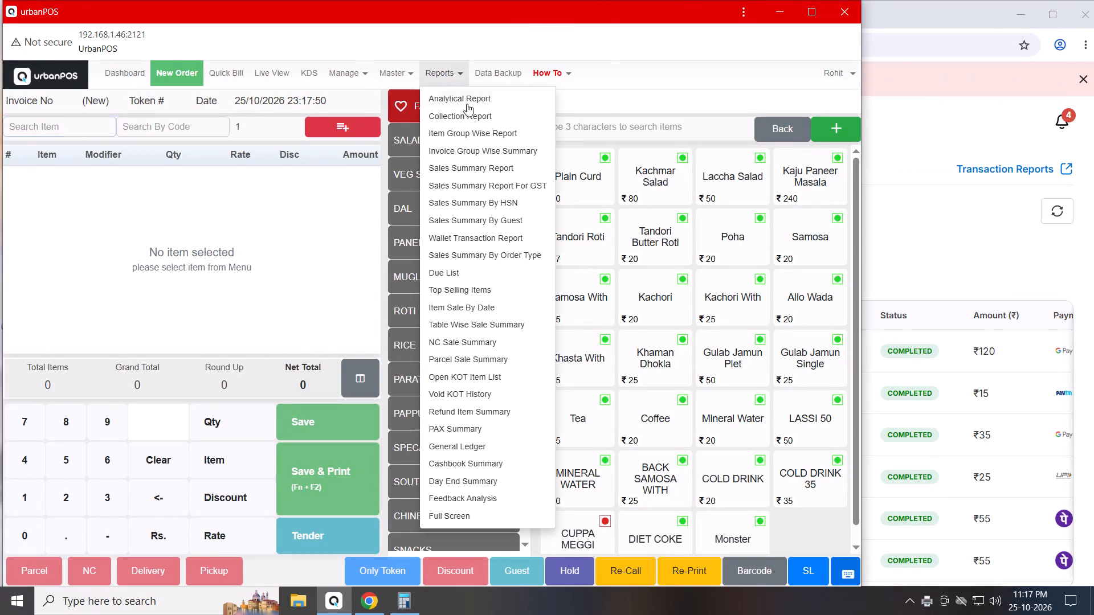
{"action": "left_click", "coordinate": [475, 114]}
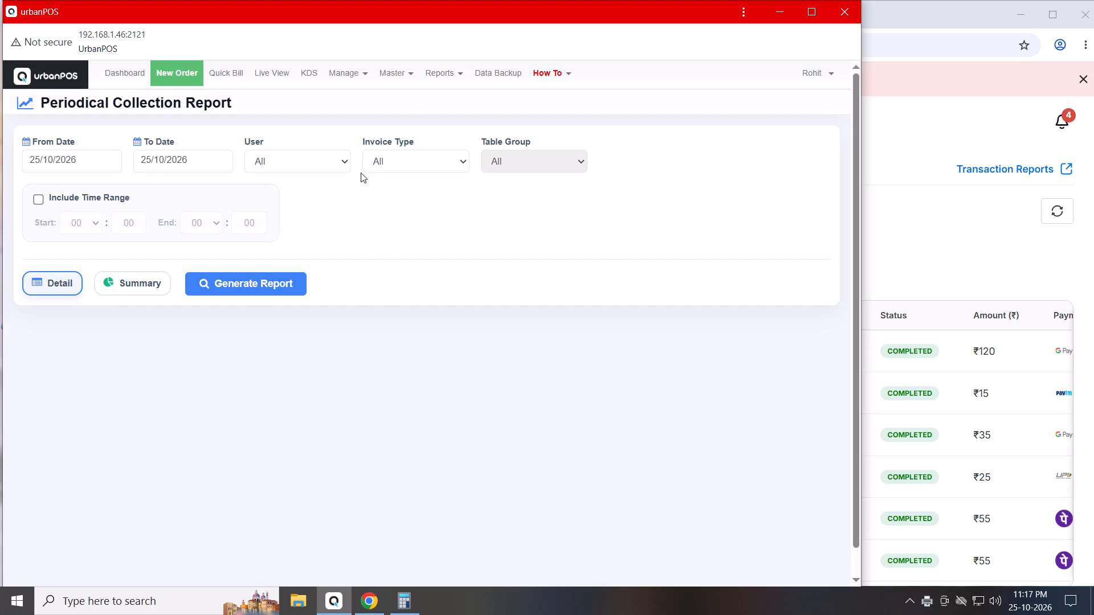
{"action": "left_click", "coordinate": [341, 172]}
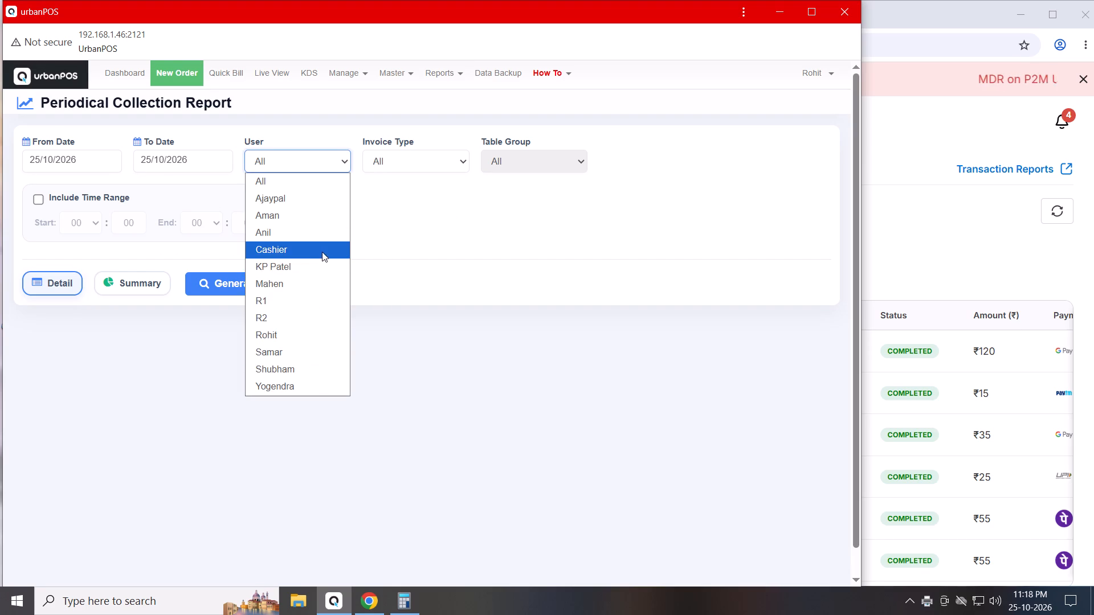
{"action": "double_click", "coordinate": [317, 265]}
{"action": "left_click", "coordinate": [158, 281]}
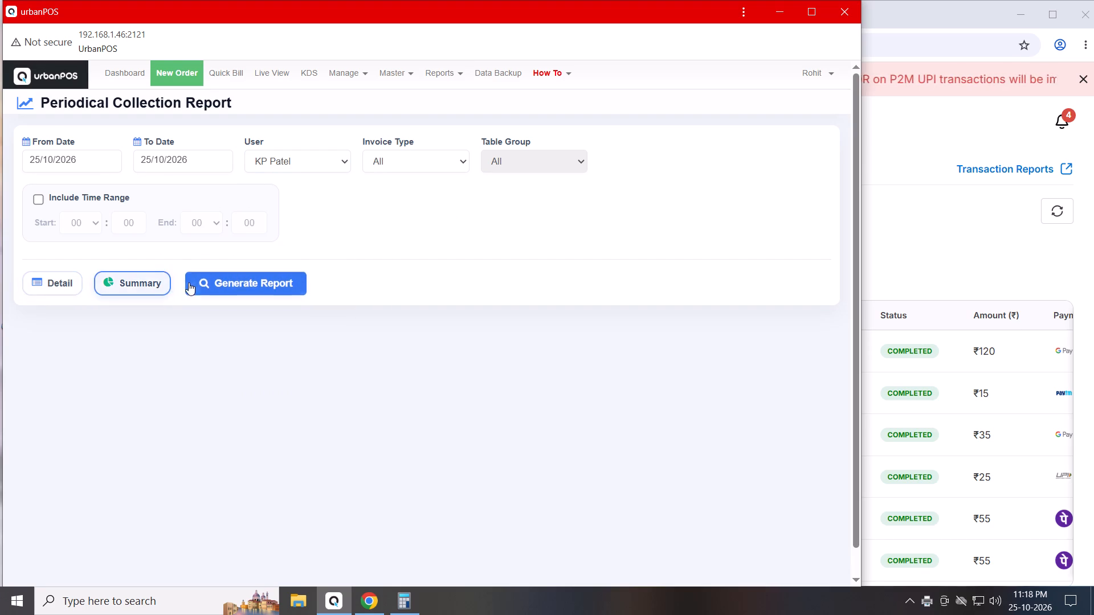
{"action": "double_click", "coordinate": [193, 282]}
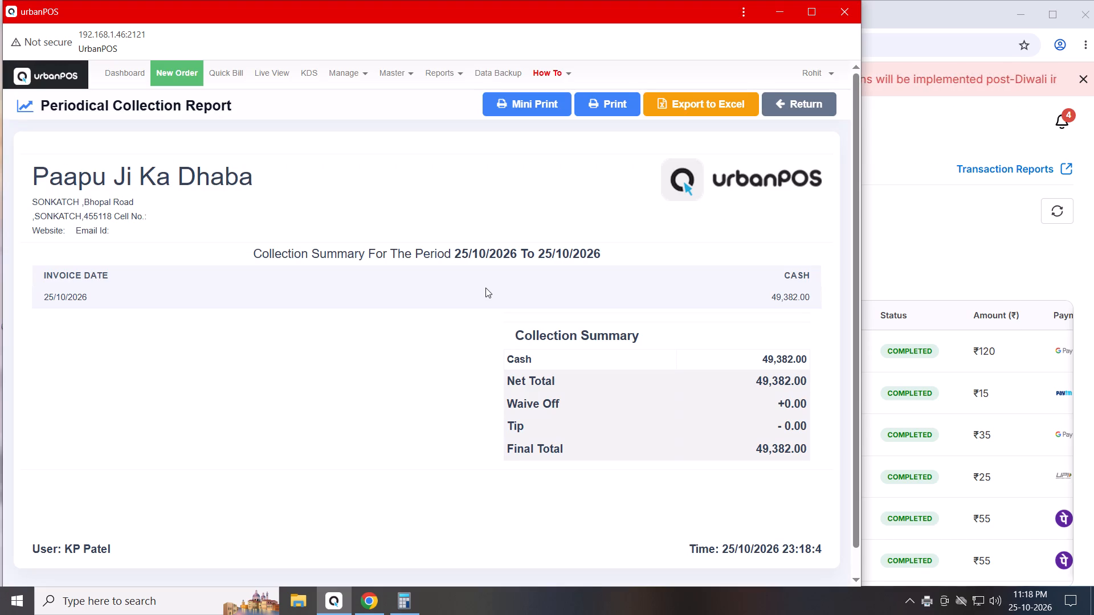
{"action": "scroll", "coordinate": [552, 221], "scroll_direction": "up", "scroll_amount": 3}
{"action": "left_click", "coordinate": [224, 69]}
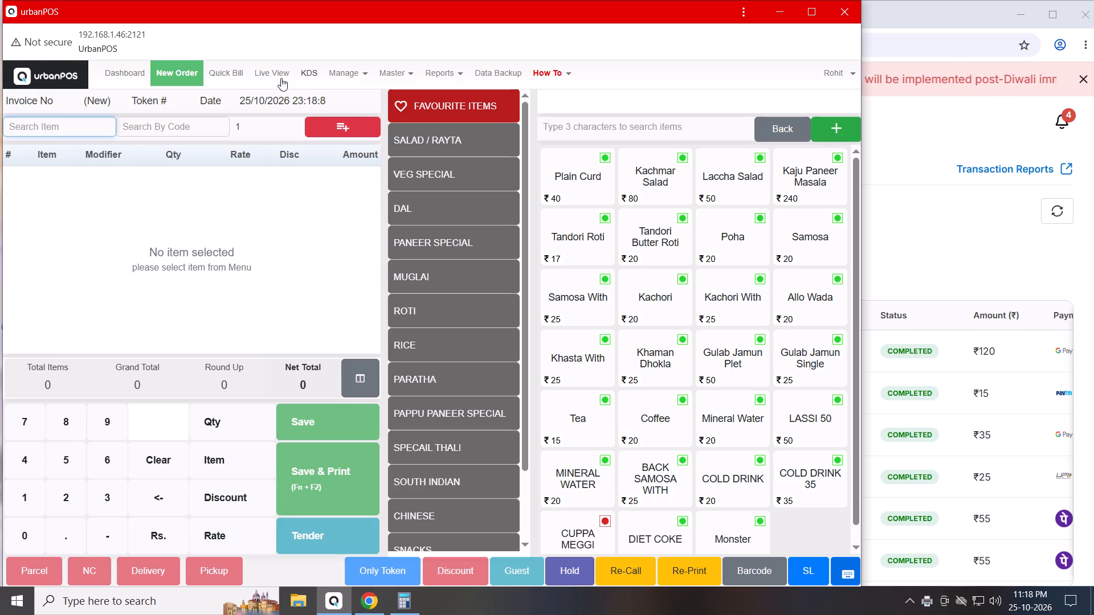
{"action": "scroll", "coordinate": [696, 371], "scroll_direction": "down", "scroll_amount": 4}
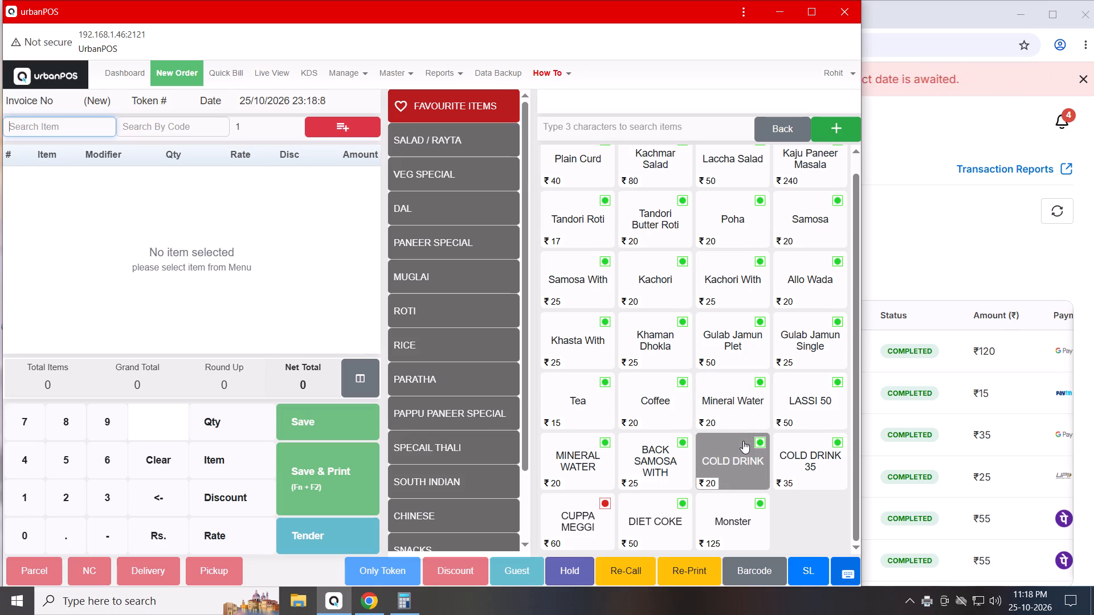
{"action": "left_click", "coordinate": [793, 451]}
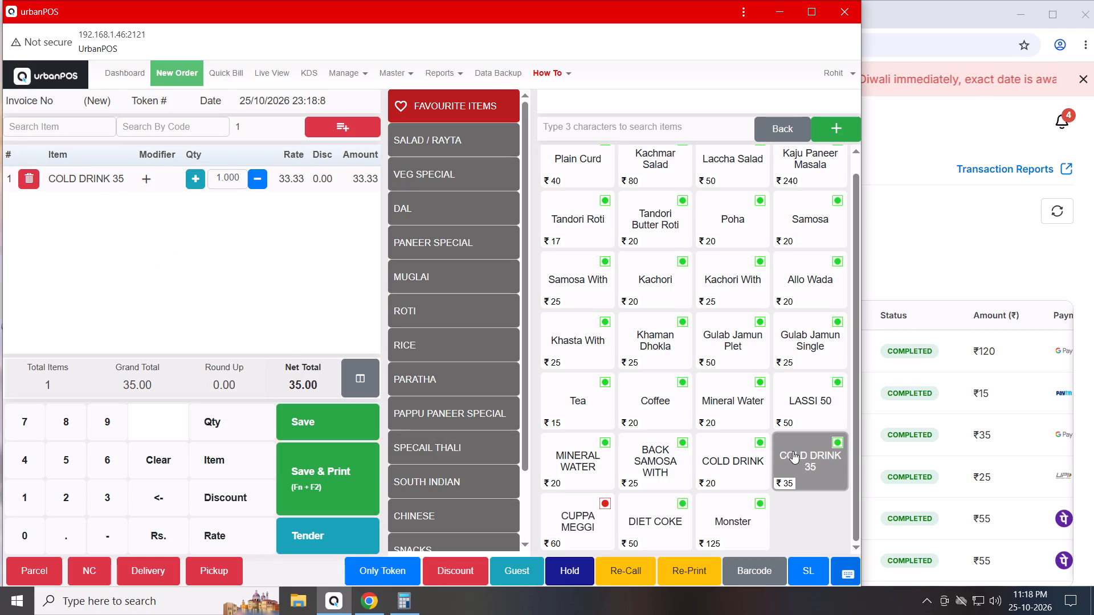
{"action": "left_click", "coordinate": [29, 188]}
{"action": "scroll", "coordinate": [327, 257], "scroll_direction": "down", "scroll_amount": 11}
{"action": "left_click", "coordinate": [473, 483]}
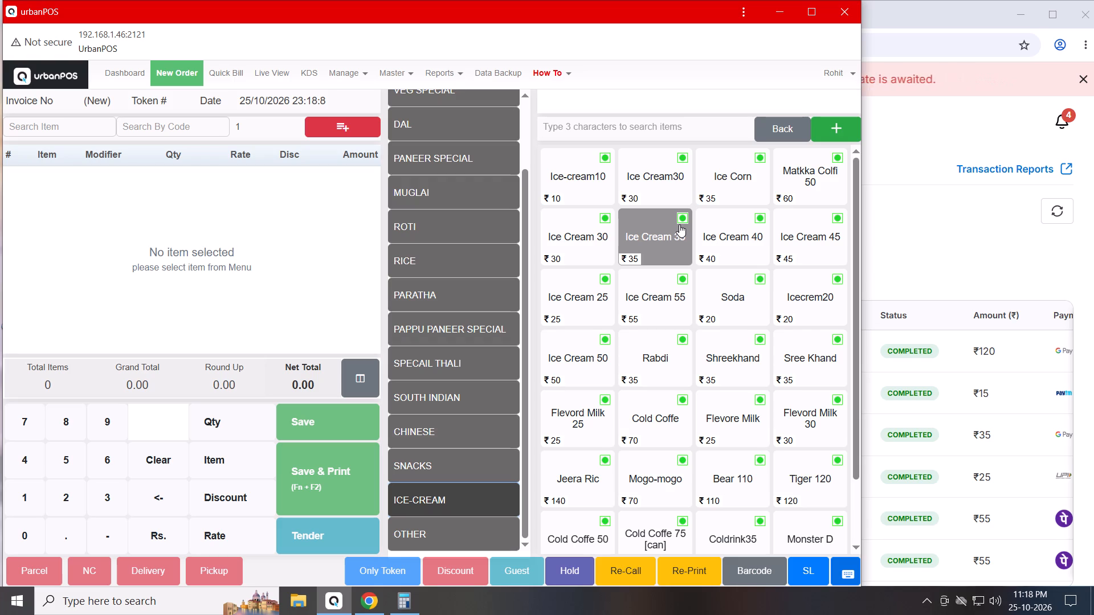
Generate the summary collection report for user Samar for 25/10/2026, and return to the report filters.
{"action": "left_click", "coordinate": [442, 64]}
{"action": "left_click", "coordinate": [447, 124]}
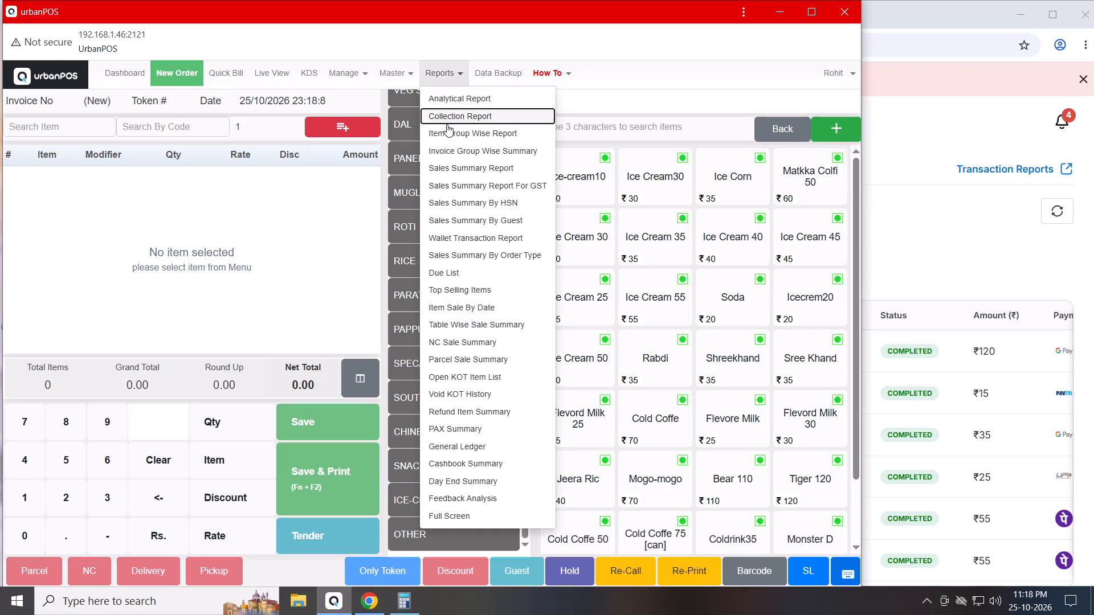
{"action": "left_click", "coordinate": [293, 153]}
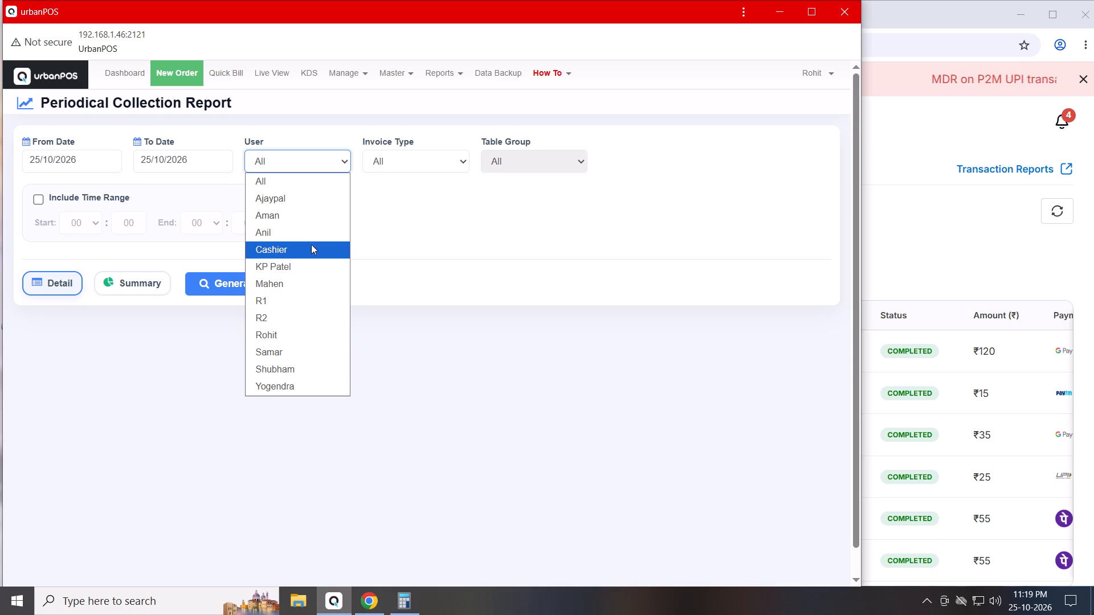
{"action": "left_click", "coordinate": [301, 359]}
{"action": "left_click", "coordinate": [129, 284]}
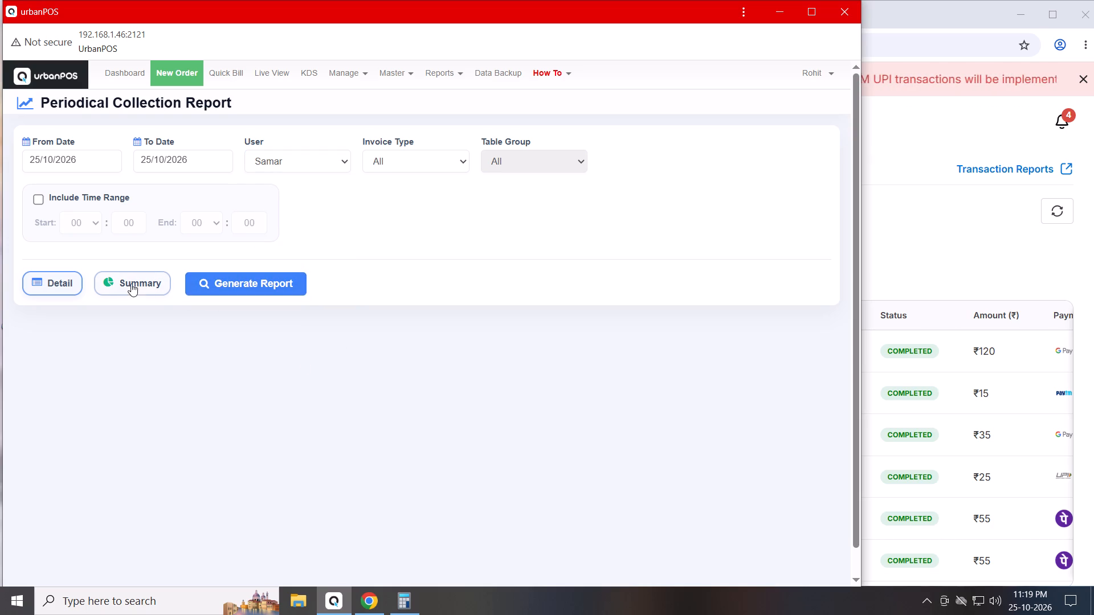
{"action": "left_click", "coordinate": [197, 279]}
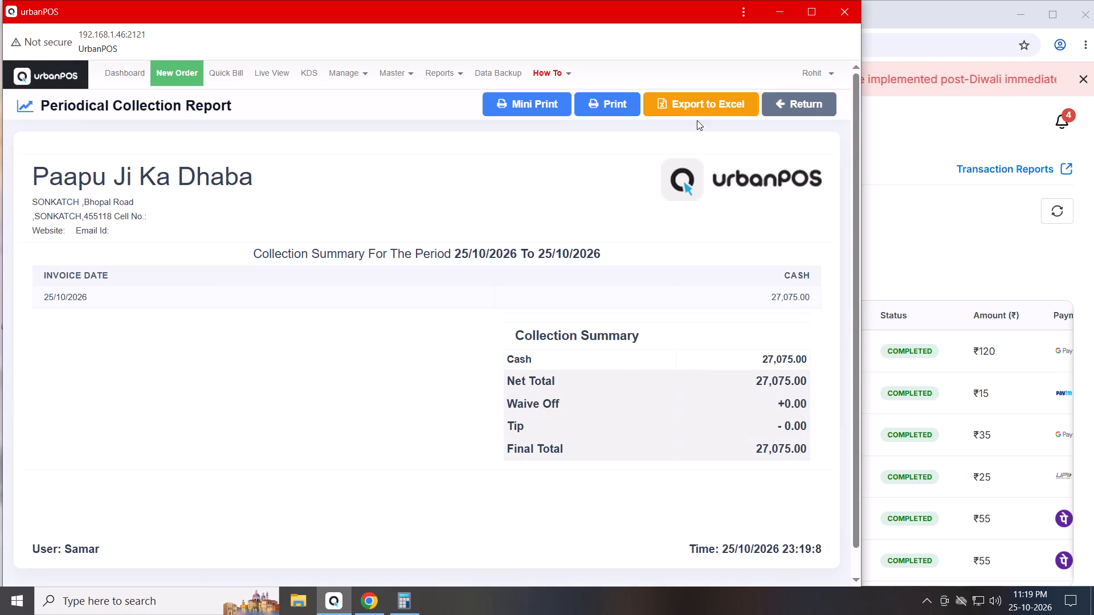
{"action": "left_click", "coordinate": [806, 106]}
Generate the summary collection report for user KP again, and go back to quick billing.
{"action": "left_click", "coordinate": [283, 147]}
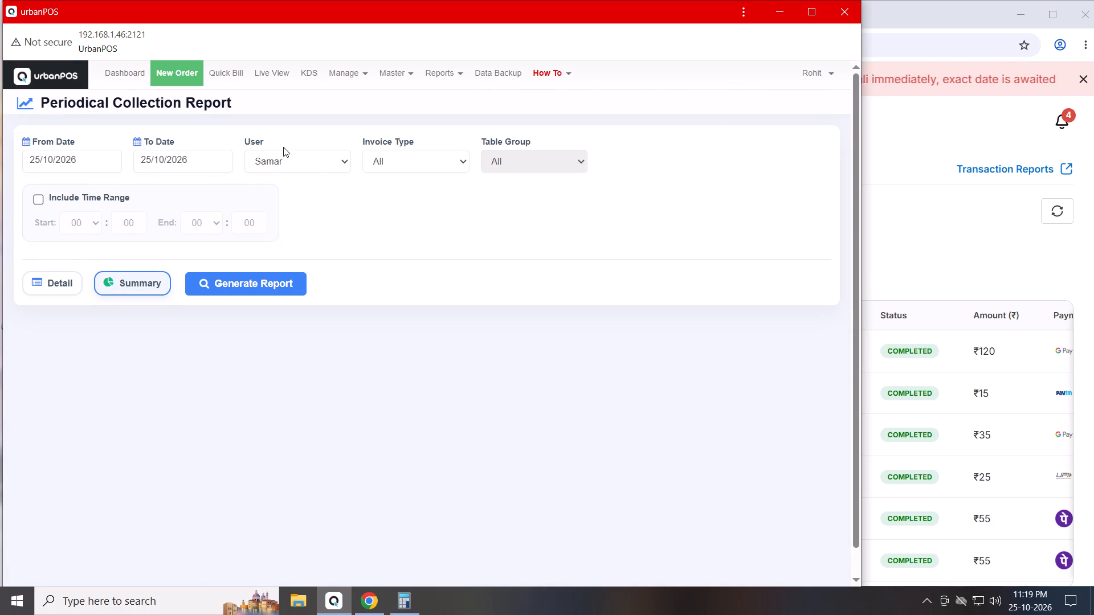
{"action": "left_click", "coordinate": [312, 172]}
{"action": "left_click", "coordinate": [283, 270]}
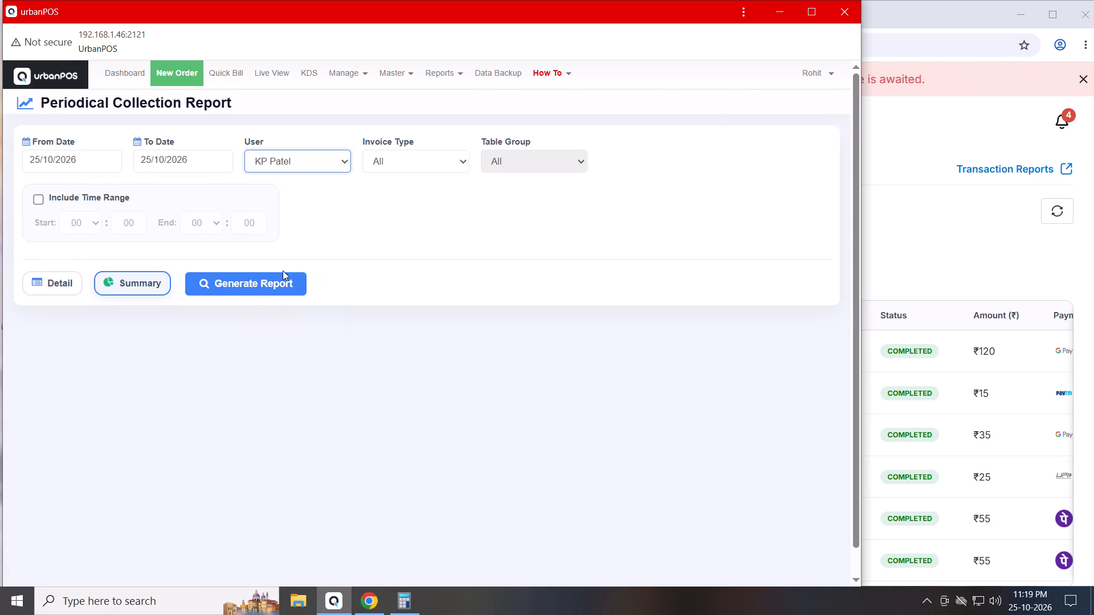
{"action": "left_click", "coordinate": [229, 284]}
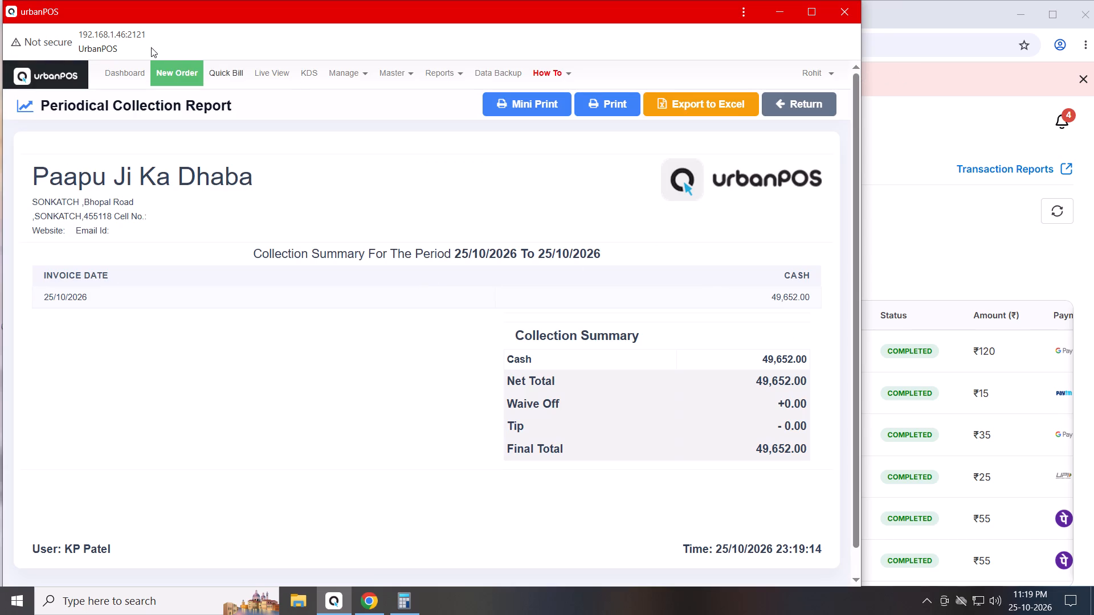
{"action": "left_click", "coordinate": [215, 68]}
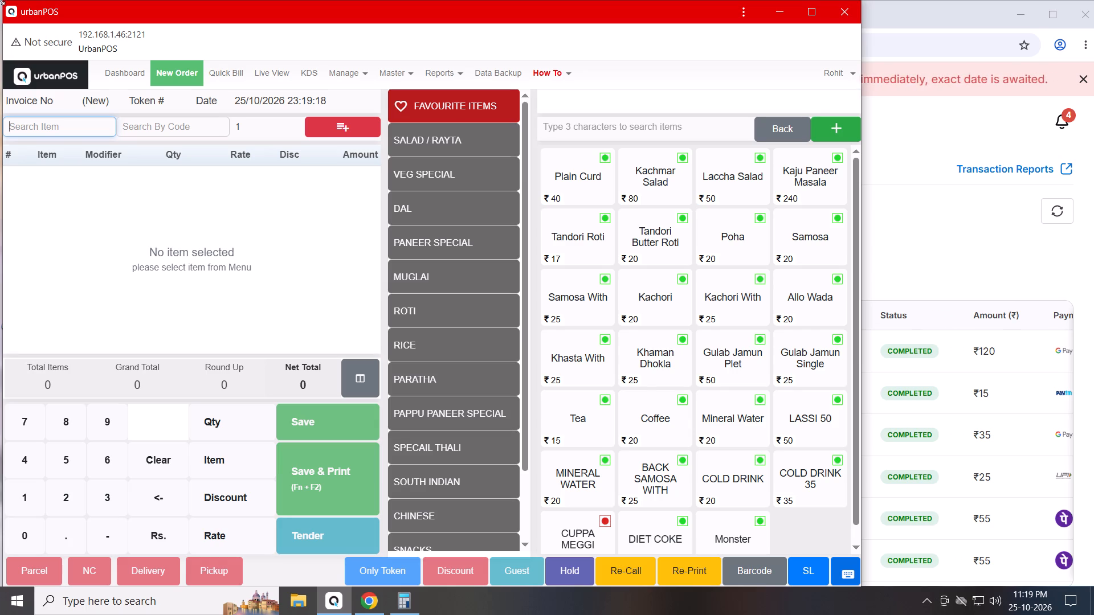
Bill a new order for two Poha, saving and printing the bill.
{"action": "scroll", "coordinate": [10, 119], "scroll_direction": "up", "scroll_amount": 2}
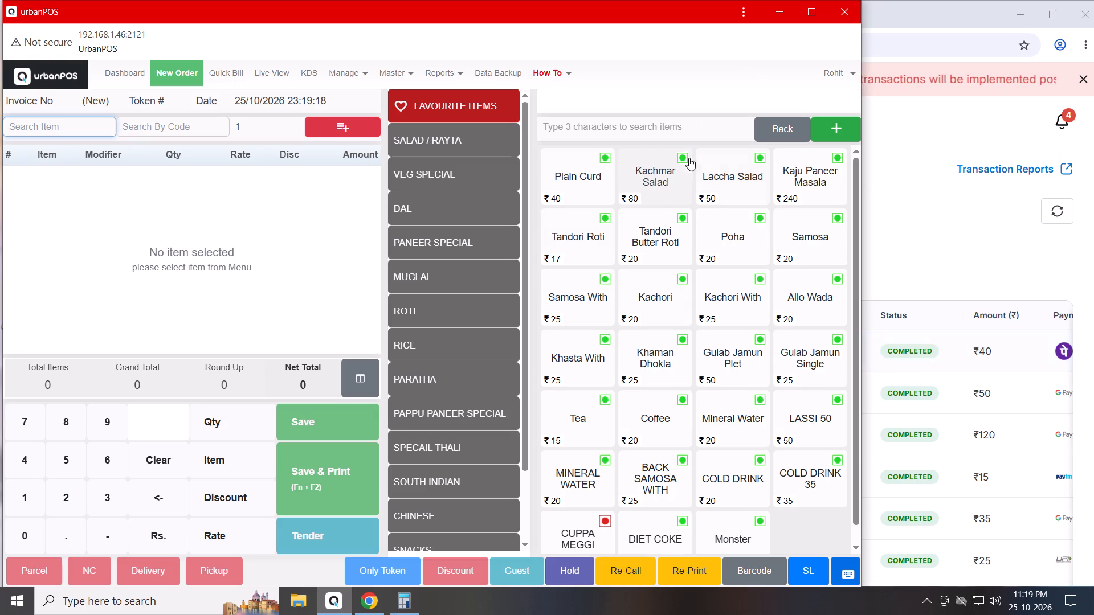
{"action": "double_click", "coordinate": [700, 247]}
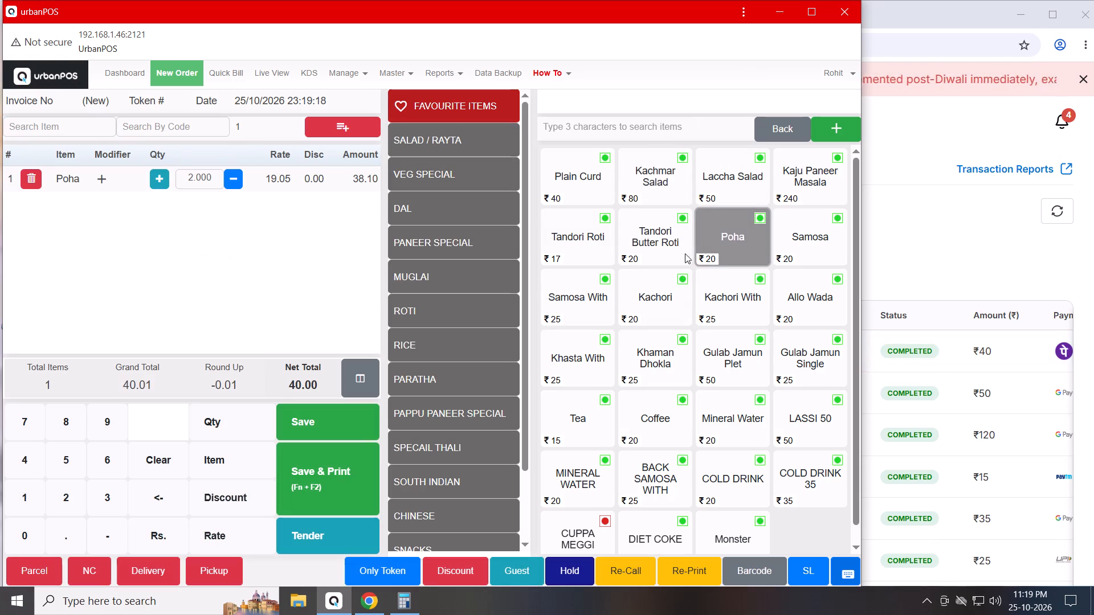
{"action": "key", "text": "F2"}
Bill a separate order for one Ice Cream 50 from the ice-cream category, saving and printing the bill.
{"action": "scroll", "coordinate": [512, 404], "scroll_direction": "down", "scroll_amount": 6}
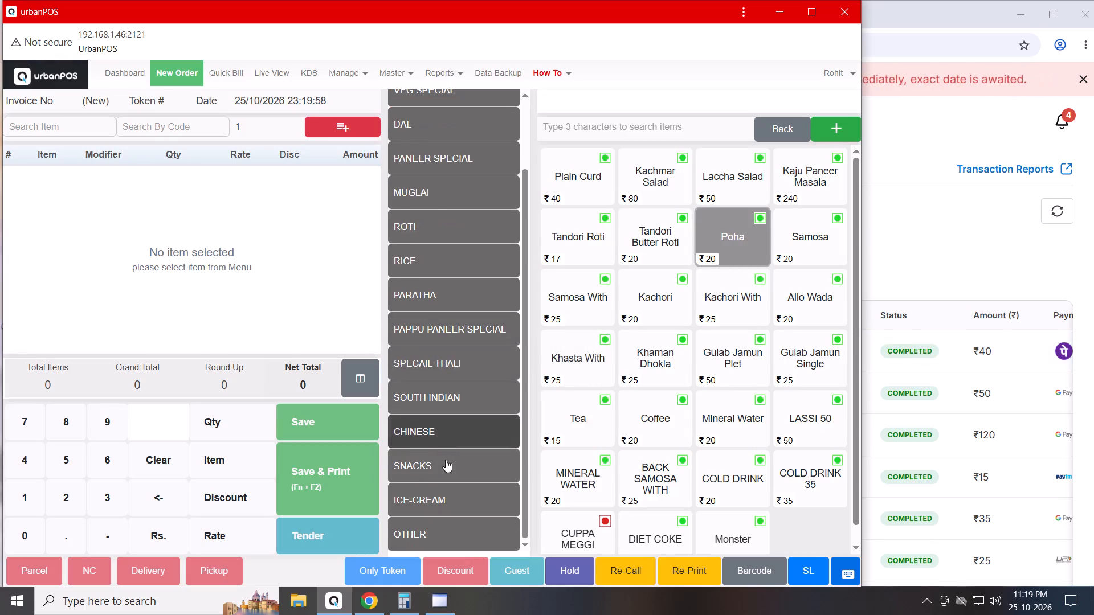
{"action": "left_click", "coordinate": [455, 489]}
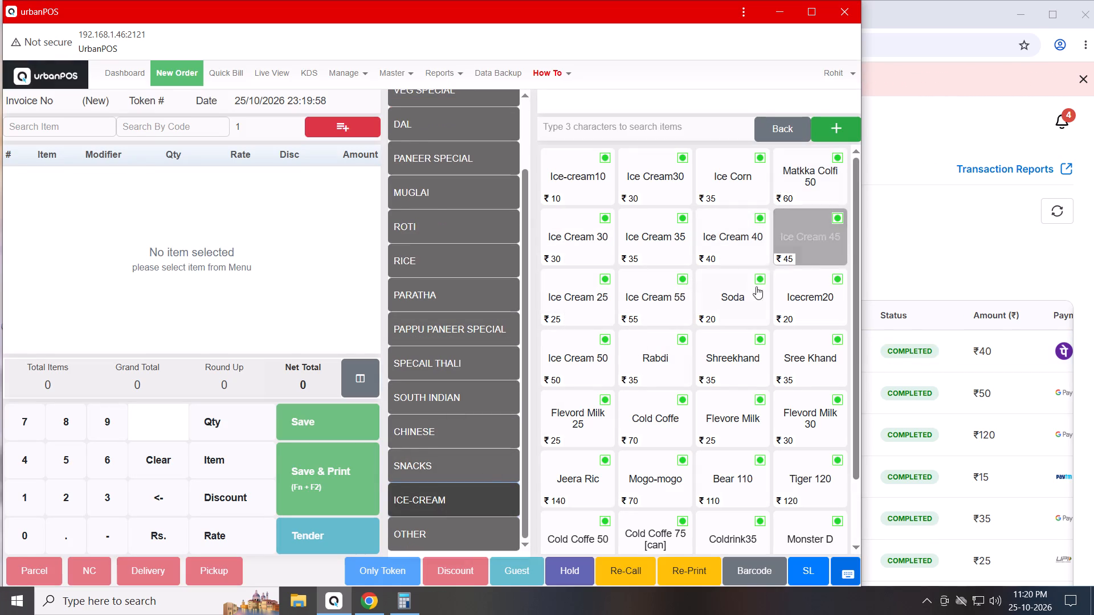
{"action": "left_click", "coordinate": [601, 356]}
{"action": "key", "text": "F2"}
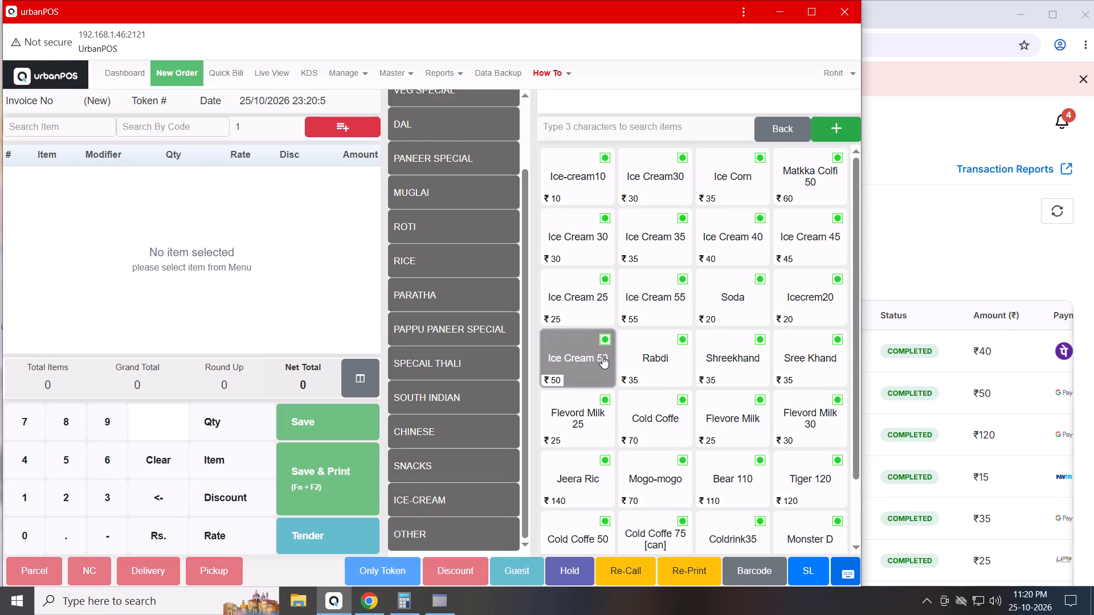
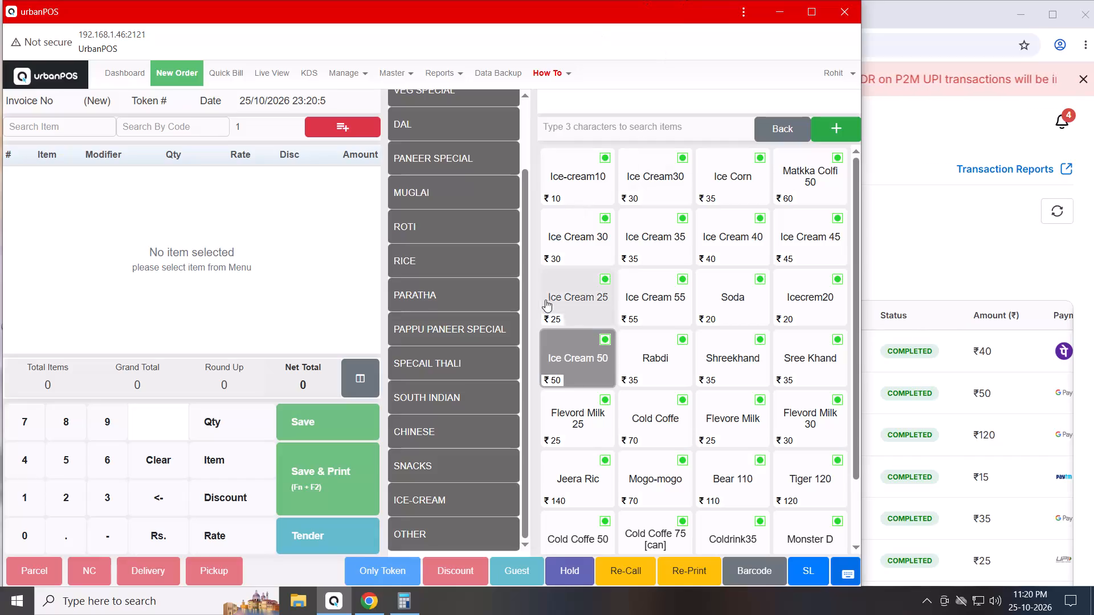
Bill a new order for one Poha, one Samosa and three Tea from the favourite items, saving and printing the bill.
{"action": "scroll", "coordinate": [545, 277], "scroll_direction": "up", "scroll_amount": 2}
{"action": "scroll", "coordinate": [499, 147], "scroll_direction": "up", "scroll_amount": 3}
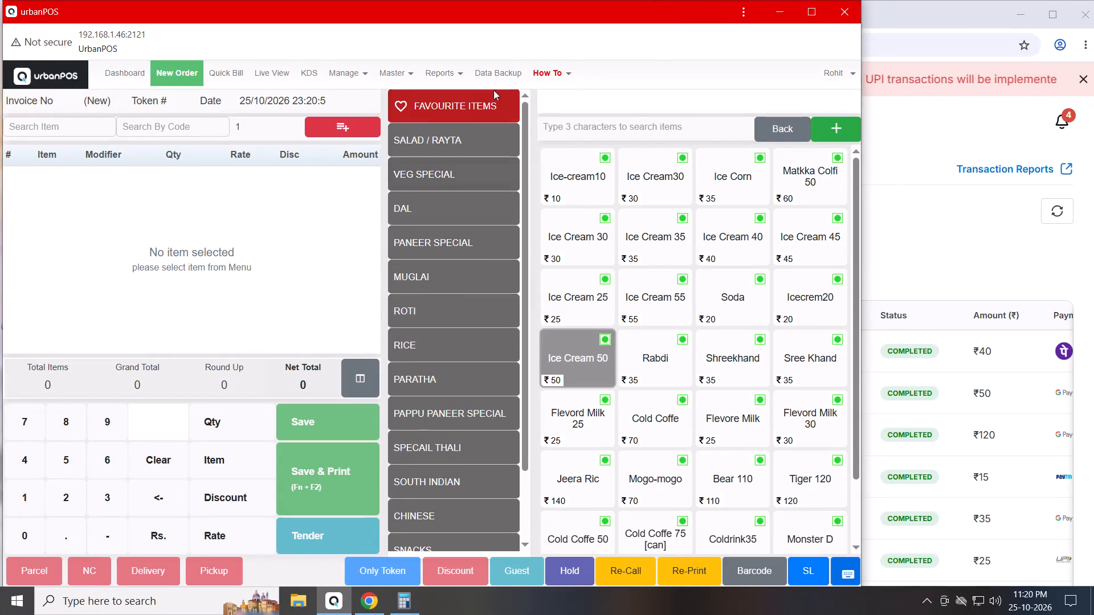
{"action": "left_click", "coordinate": [468, 98]}
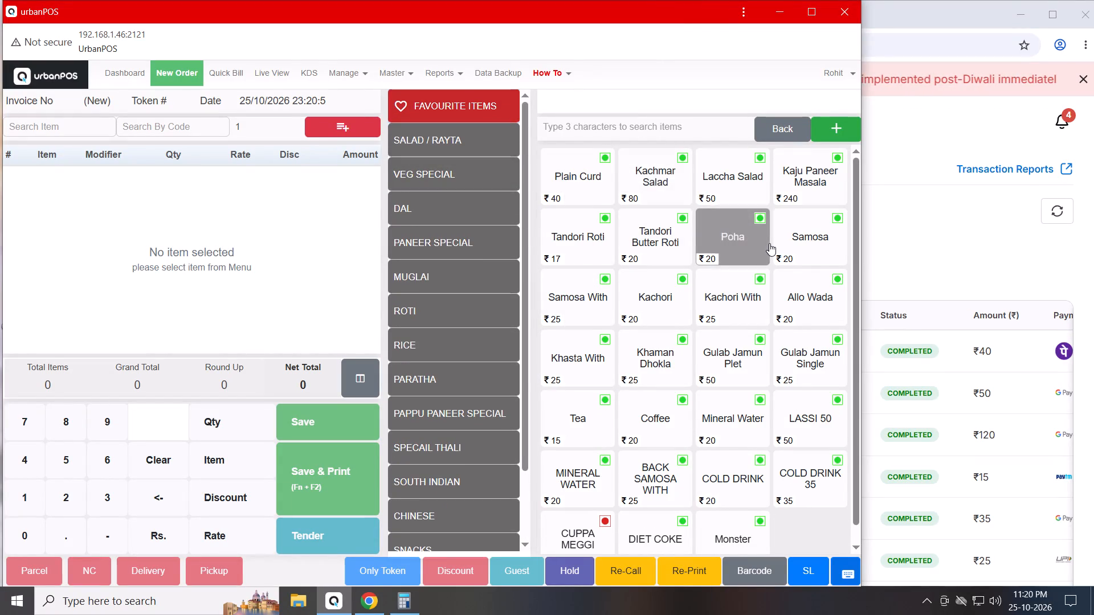
{"action": "left_click", "coordinate": [769, 243]}
{"action": "left_click", "coordinate": [775, 237]}
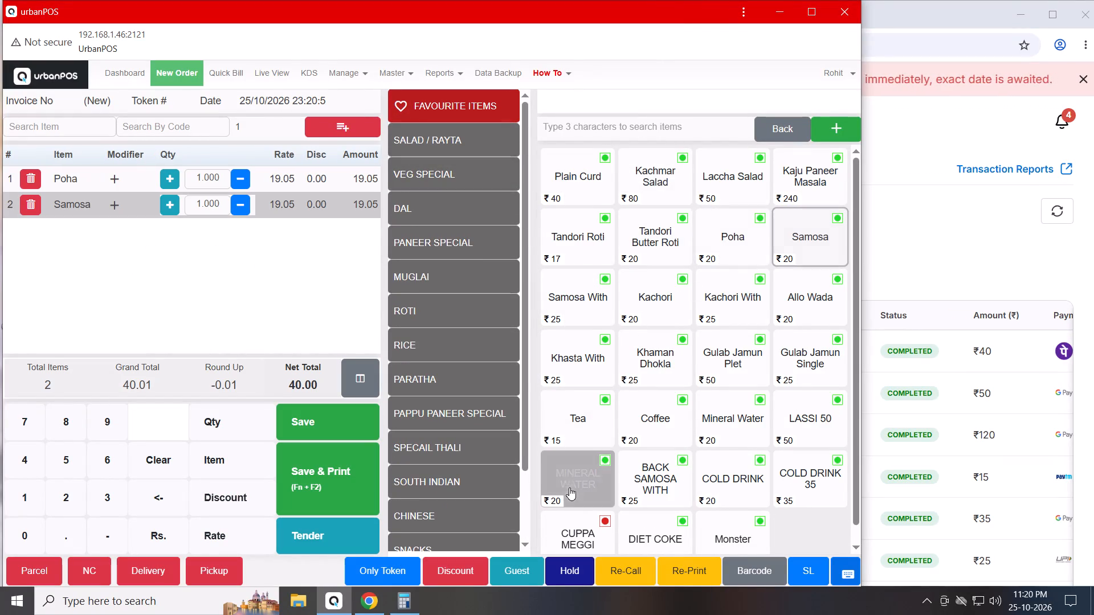
{"action": "triple_click", "coordinate": [560, 438]}
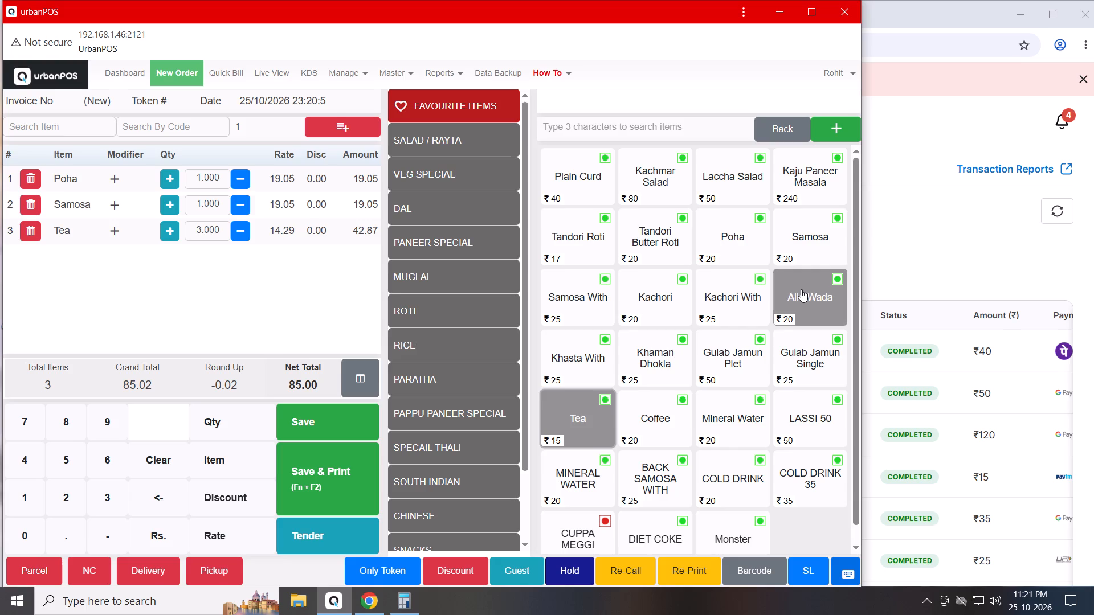
{"action": "key", "text": "F2"}
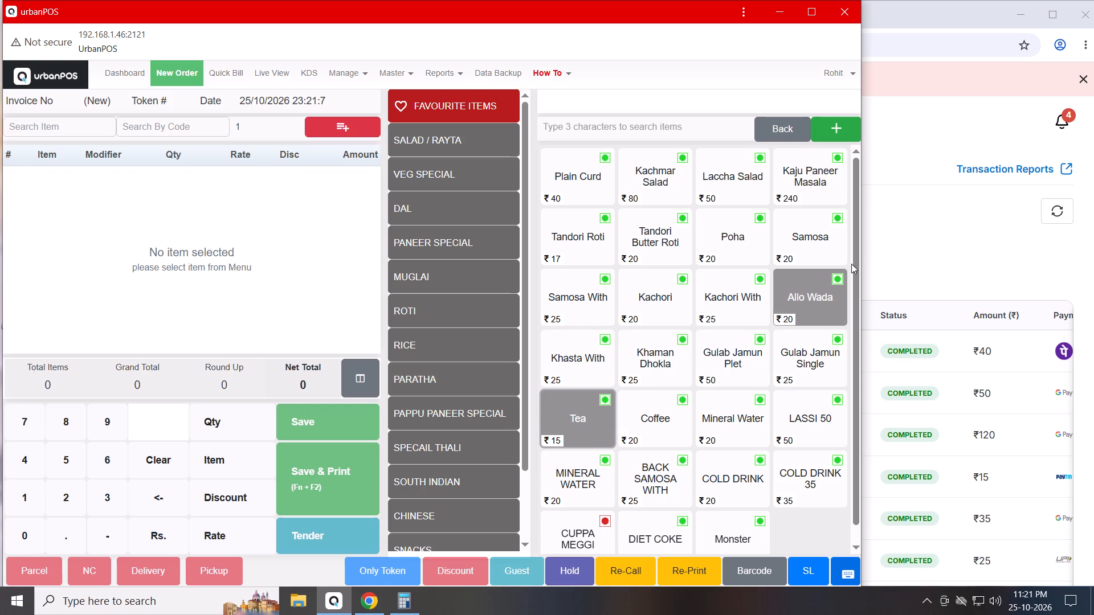
Bill a separate order for one Tea, saving and printing the bill.
{"action": "left_click", "coordinate": [603, 408]}
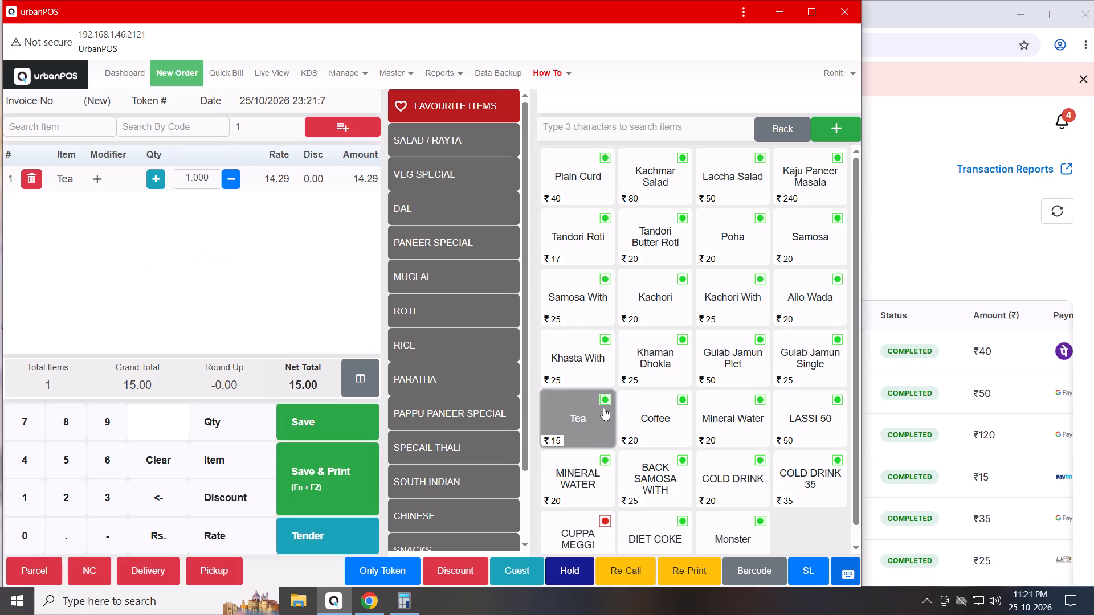
{"action": "key", "text": "F2"}
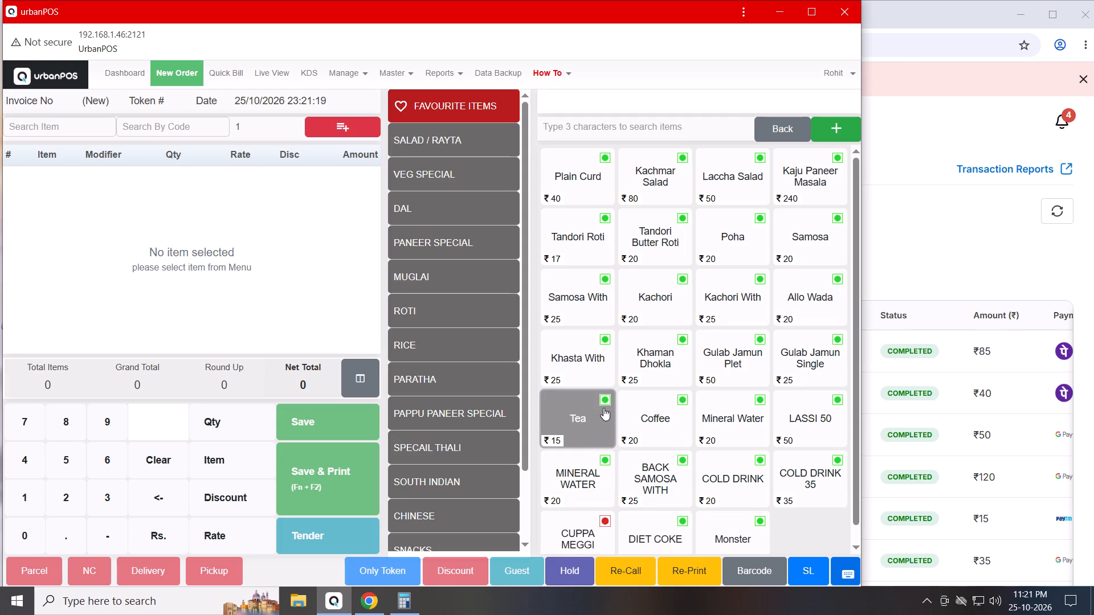
Bill a new order for one Poha, saving and printing the bill.
{"action": "left_click", "coordinate": [710, 248]}
{"action": "key", "text": "F2"}
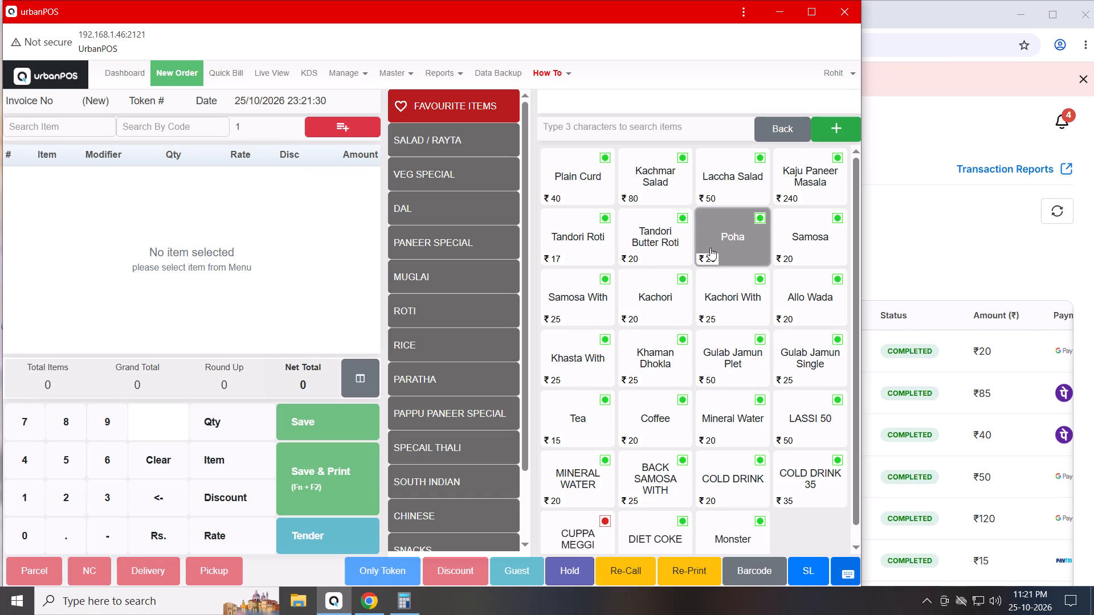
Bill another order for one Tea, saving and printing the bill.
{"action": "left_click", "coordinate": [589, 423]}
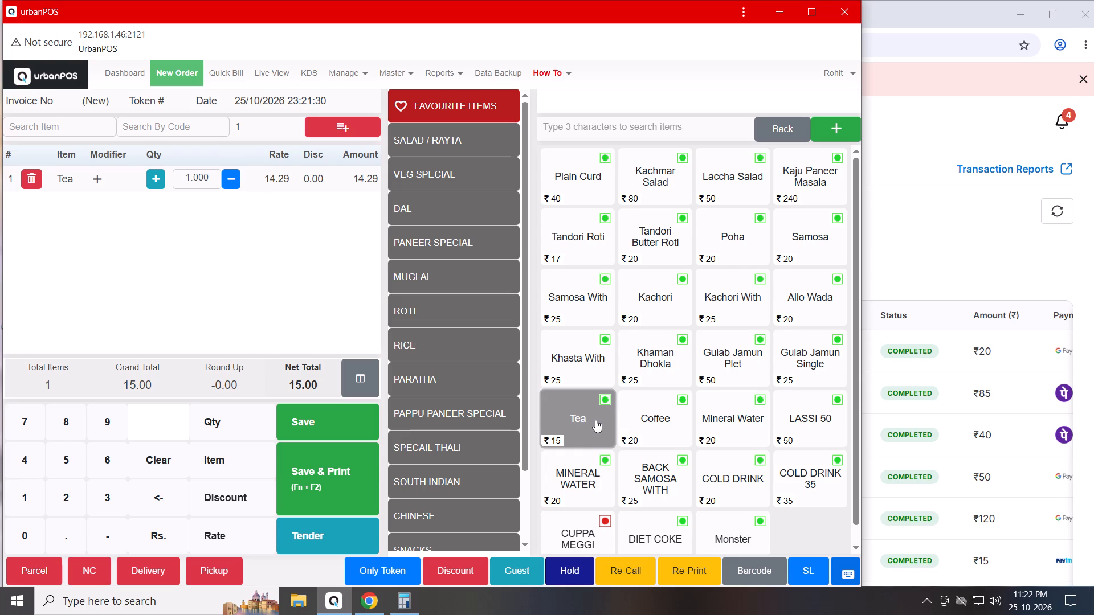
{"action": "key", "text": "F2"}
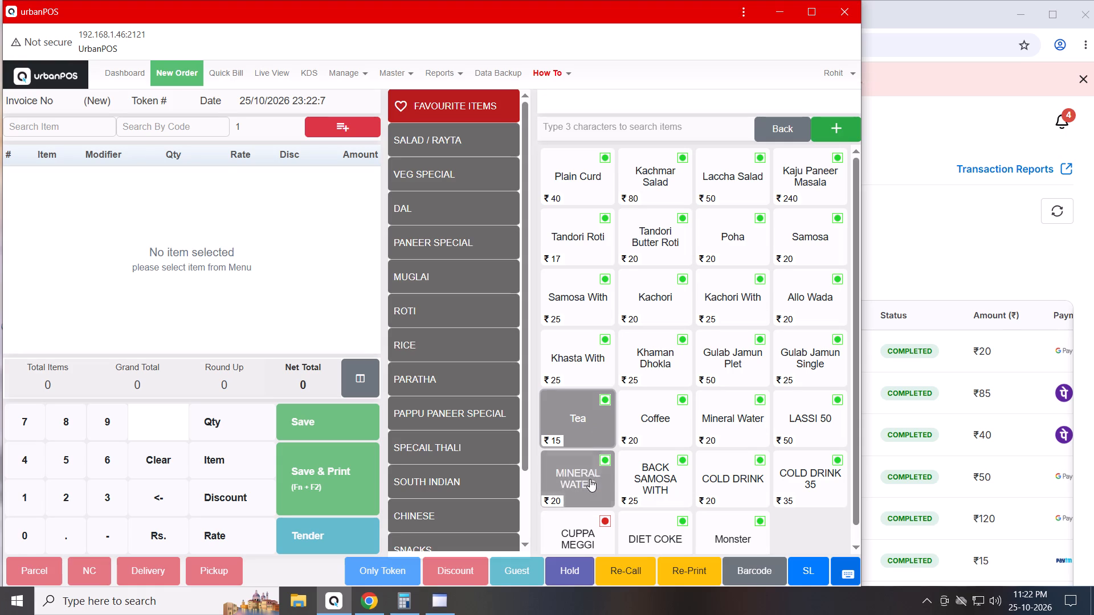
Bill a new order for one COLD DRINK at ₹20, saving and printing the bill.
{"action": "left_click", "coordinate": [713, 478]}
{"action": "key", "text": "F2"}
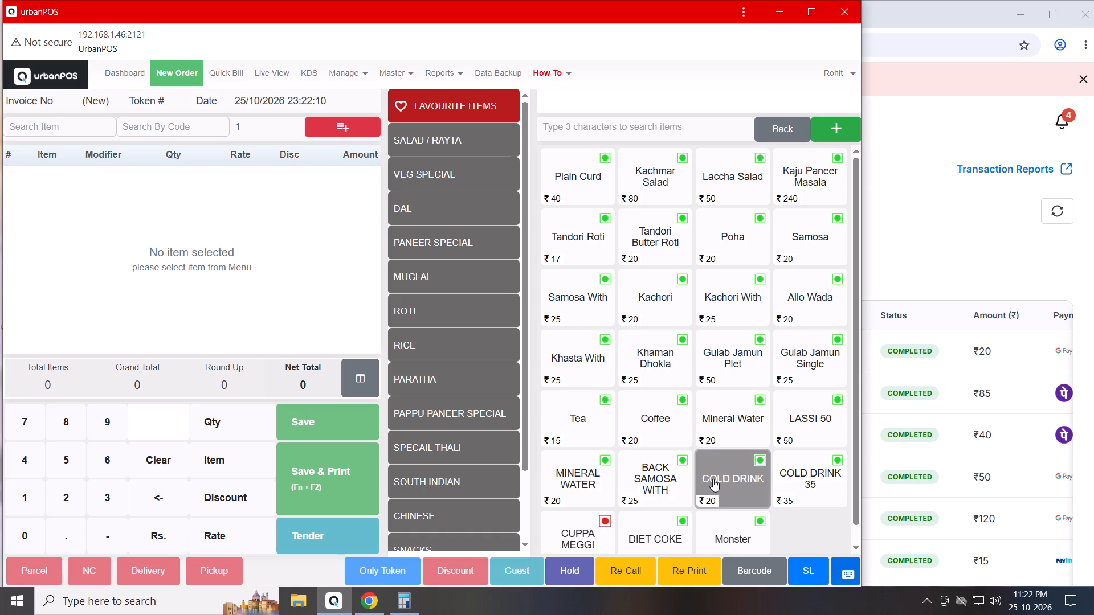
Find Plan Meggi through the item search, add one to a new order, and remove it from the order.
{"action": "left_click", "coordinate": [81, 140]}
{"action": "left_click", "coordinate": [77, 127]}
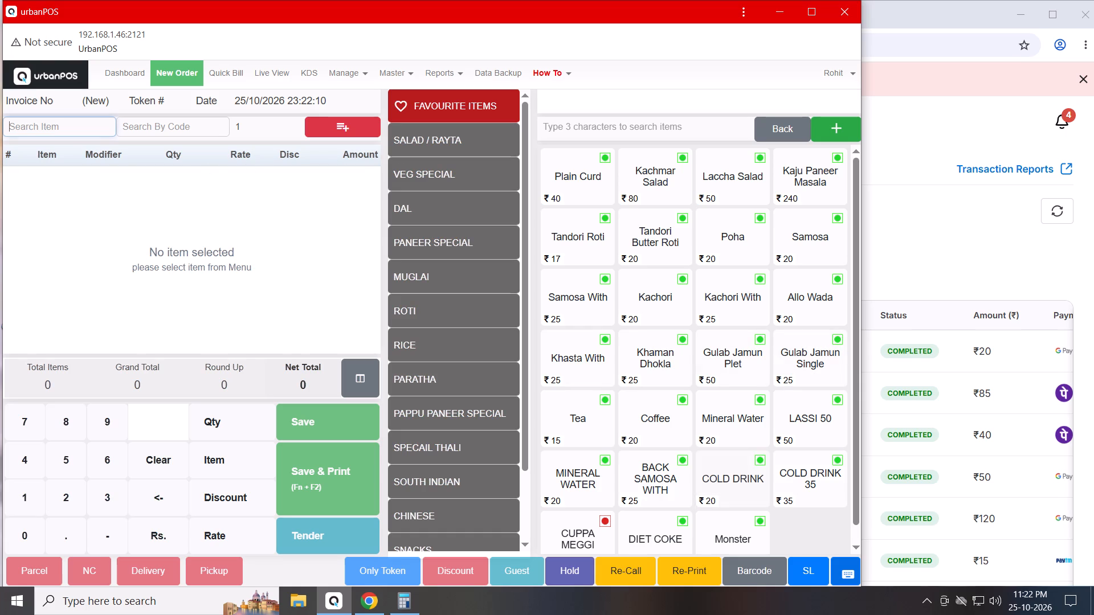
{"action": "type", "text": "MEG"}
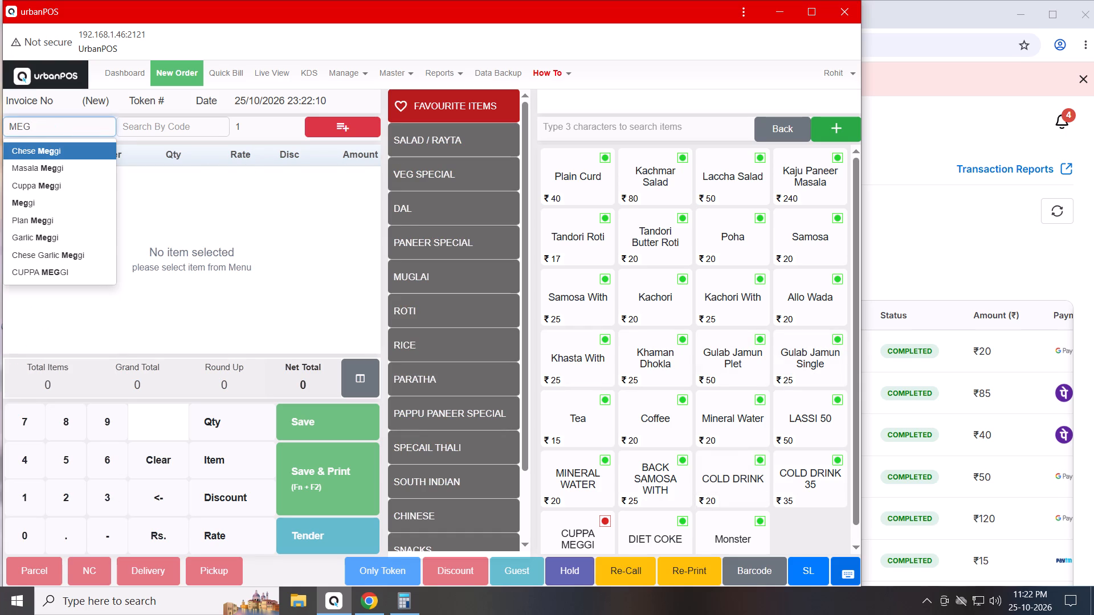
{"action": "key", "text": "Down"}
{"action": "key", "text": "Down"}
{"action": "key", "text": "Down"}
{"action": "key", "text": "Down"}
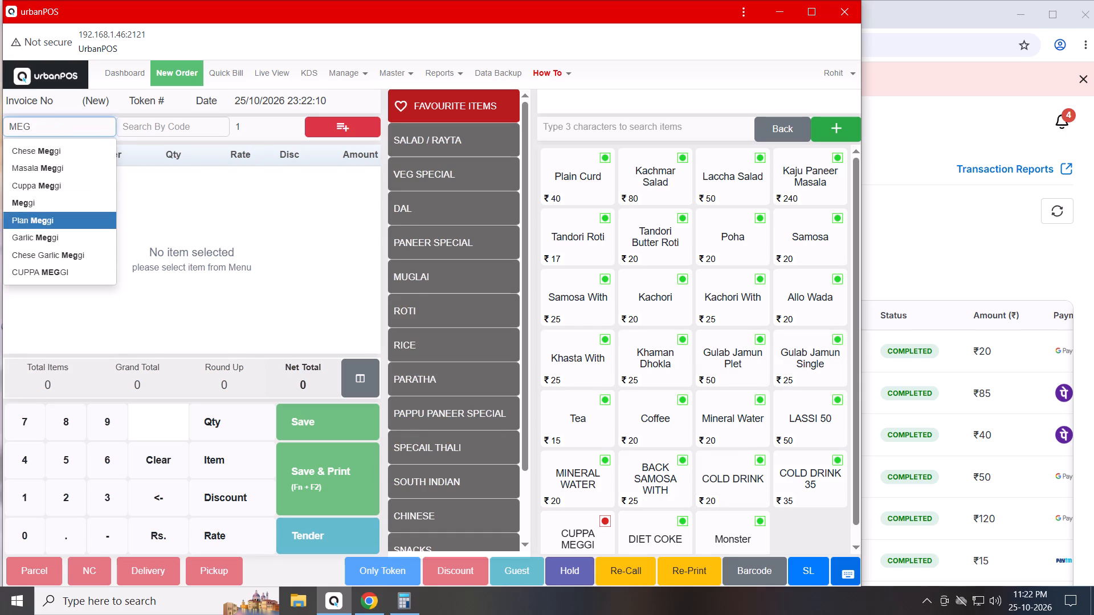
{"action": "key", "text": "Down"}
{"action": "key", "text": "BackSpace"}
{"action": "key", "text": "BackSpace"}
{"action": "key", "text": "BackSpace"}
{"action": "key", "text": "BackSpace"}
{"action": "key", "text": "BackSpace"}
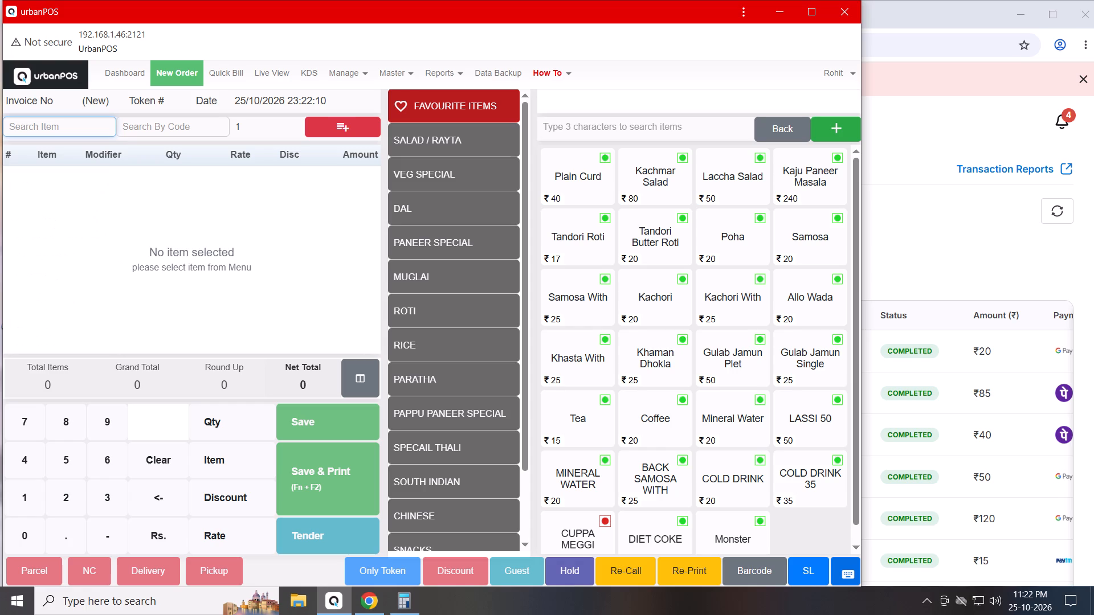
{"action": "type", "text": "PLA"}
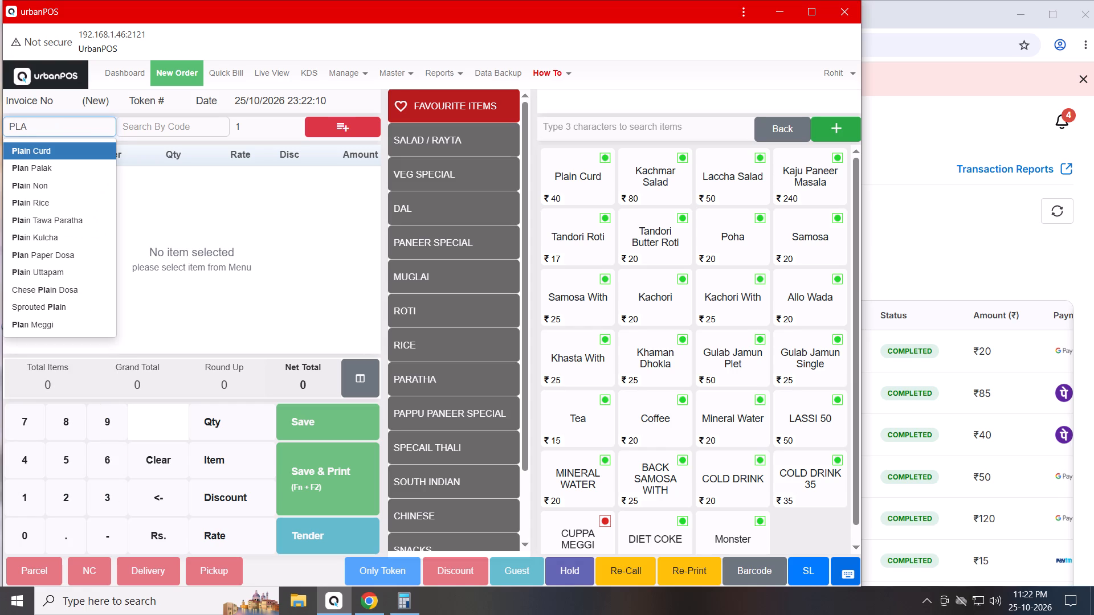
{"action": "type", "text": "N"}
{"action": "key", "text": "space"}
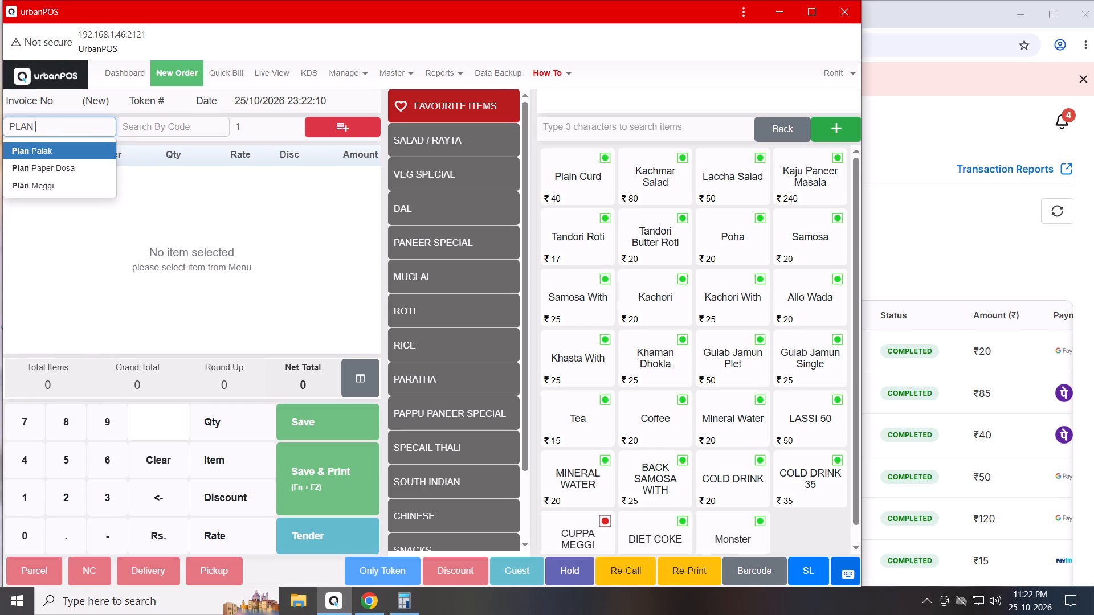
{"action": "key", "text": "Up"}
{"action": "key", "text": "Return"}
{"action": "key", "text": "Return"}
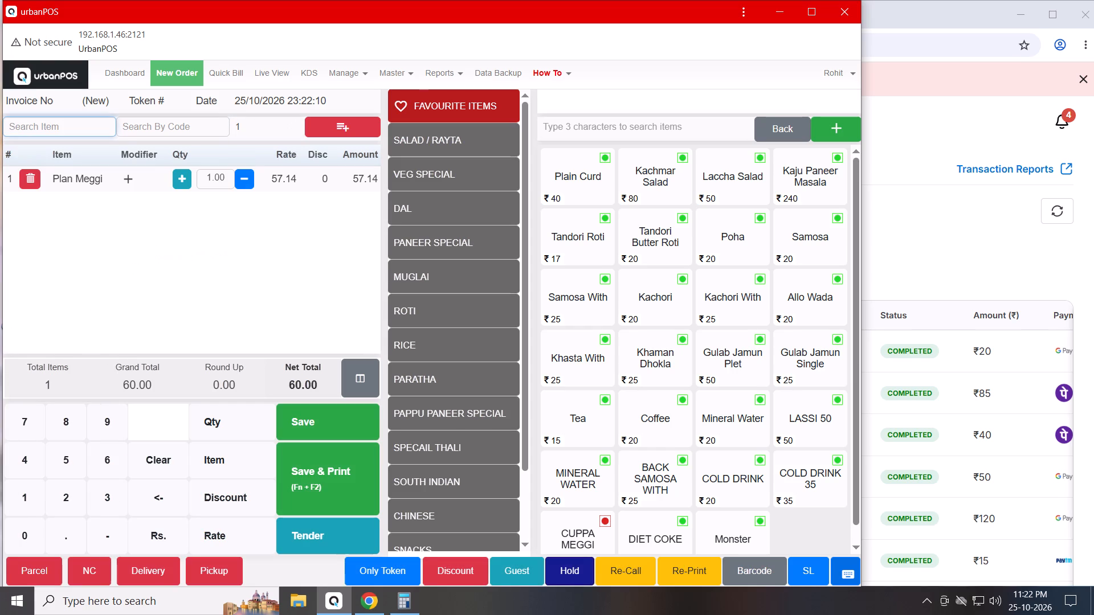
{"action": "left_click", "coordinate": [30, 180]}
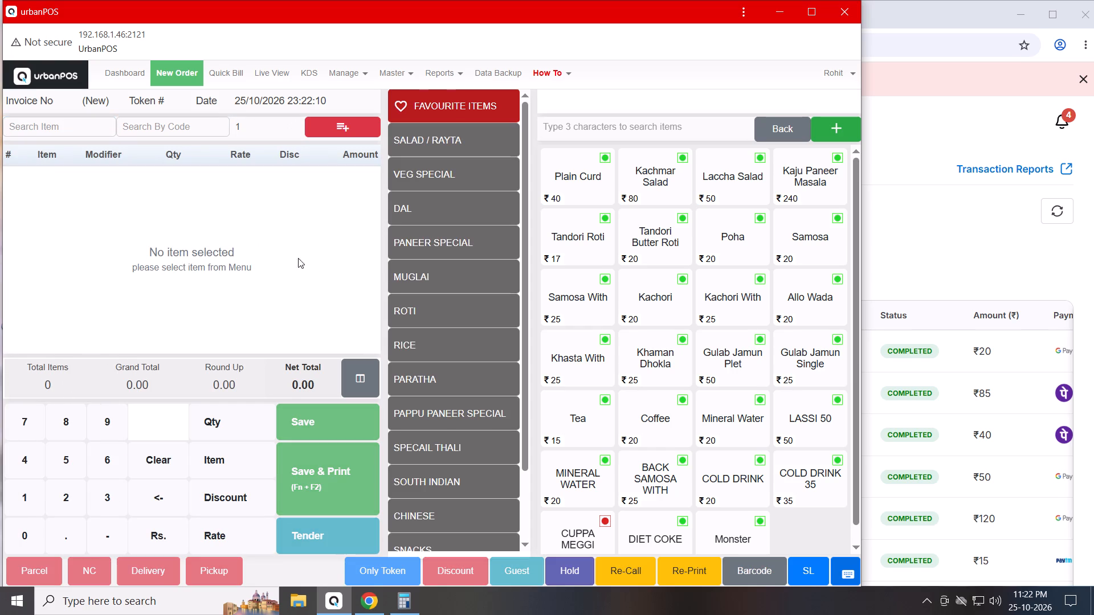
Bill an order for one Mineral Water, saving and printing the bill.
{"action": "left_click", "coordinate": [718, 432]}
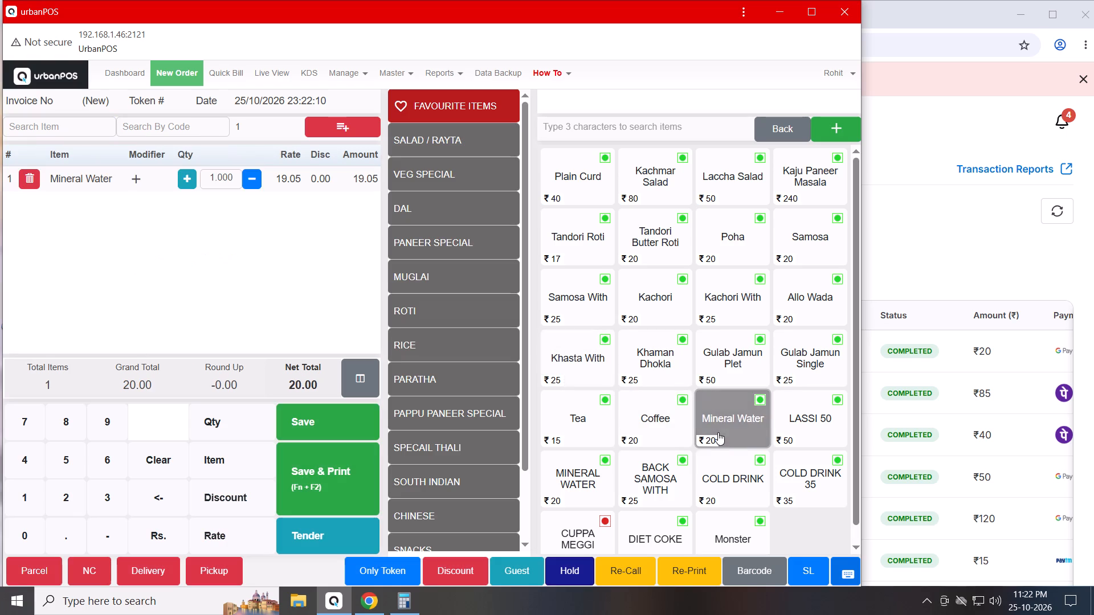
{"action": "key", "text": "F2"}
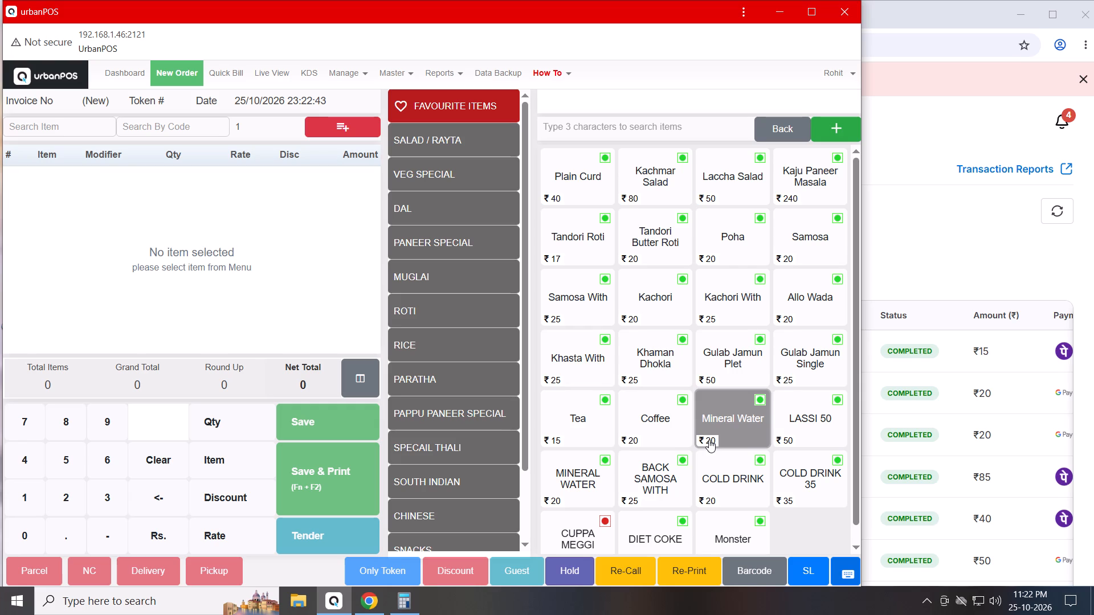
Bill a new order for three Idli Sambhar found through the item search, saving and printing the bill.
{"action": "left_click", "coordinate": [51, 133]}
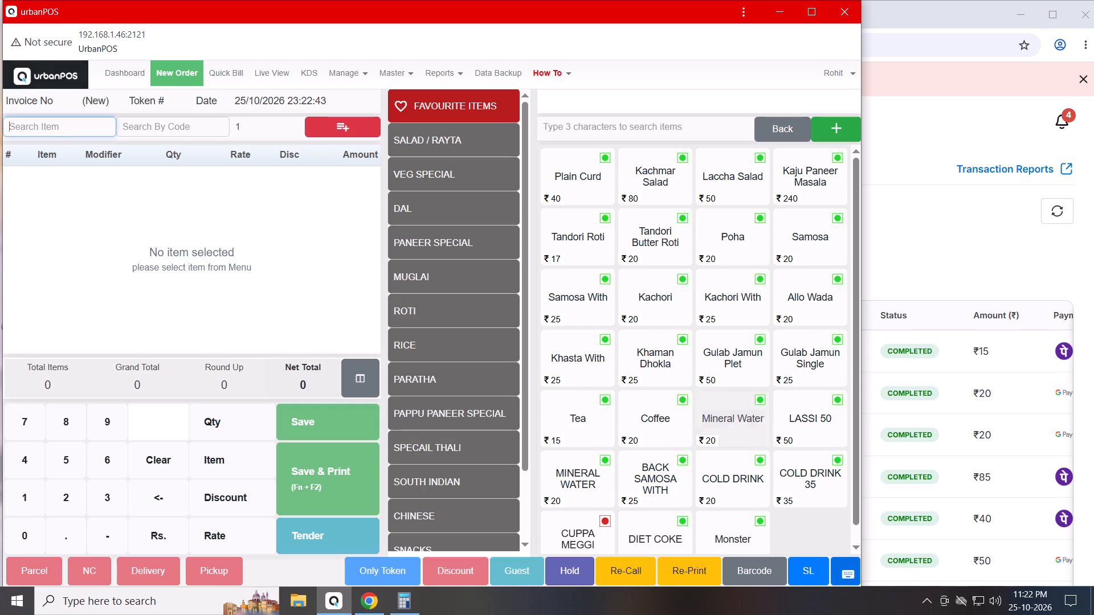
{"action": "type", "text": "IDLI S"}
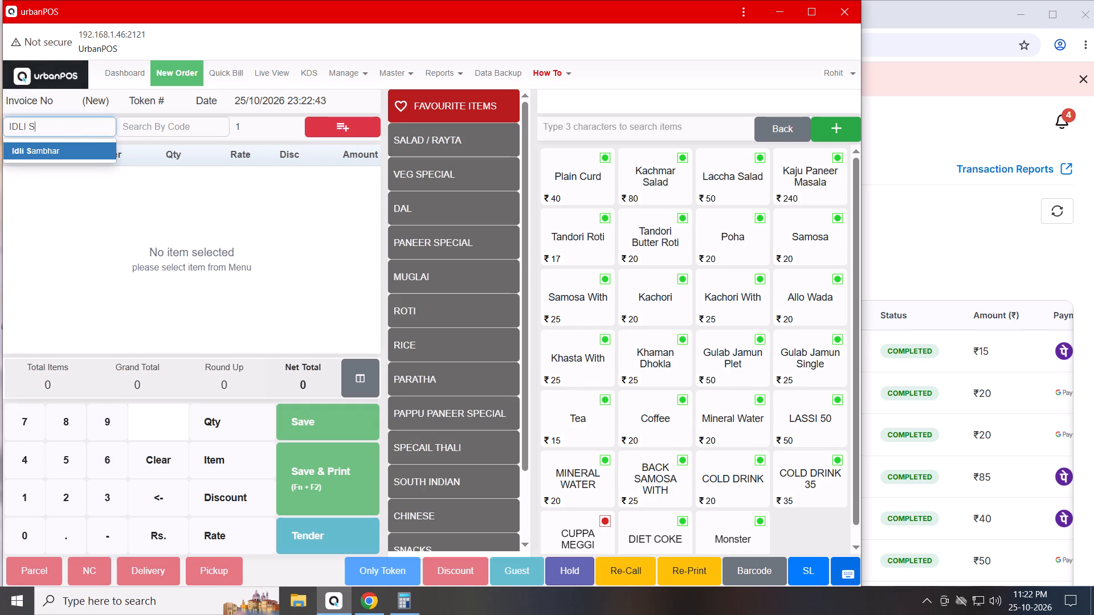
{"action": "key", "text": "Return"}
{"action": "key", "text": "3"}
{"action": "key", "text": "Return"}
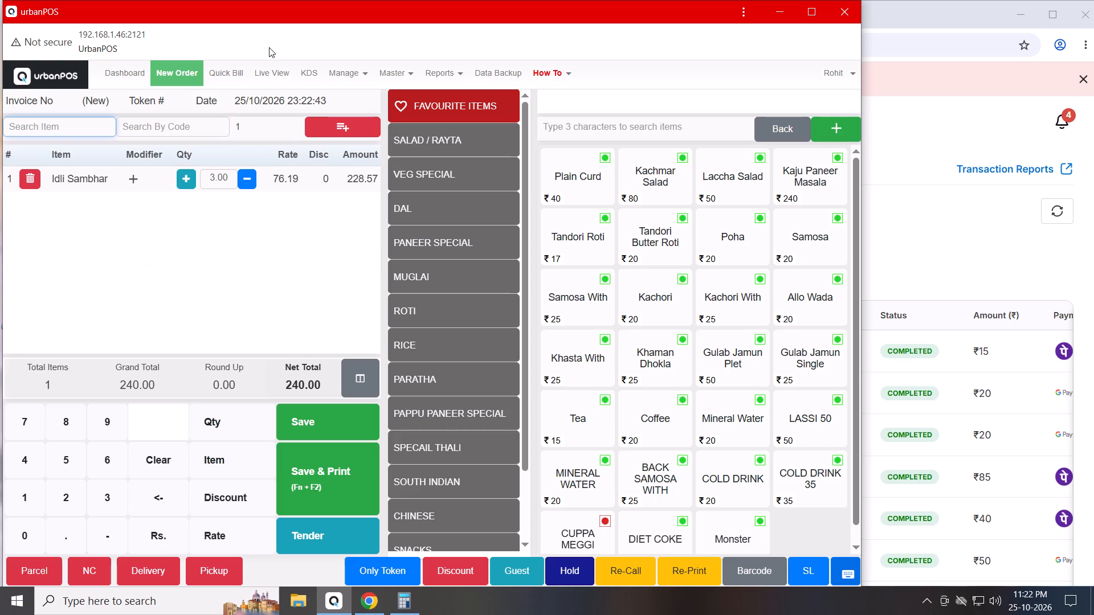
{"action": "key", "text": "F2"}
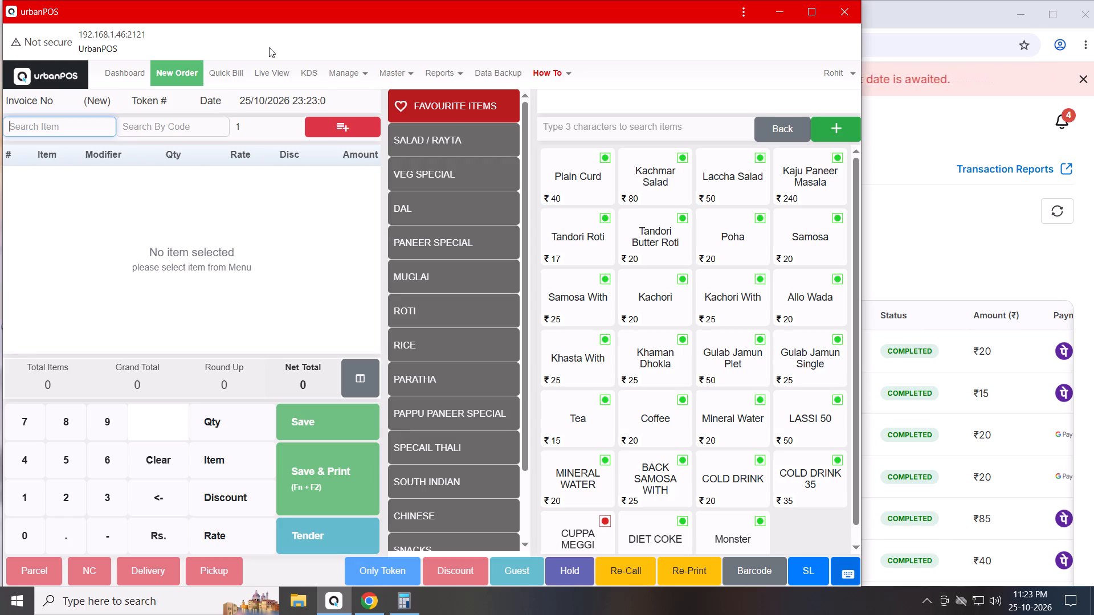
Bill another order for one Mineral Water, saving and printing the bill.
{"action": "left_click", "coordinate": [695, 426]}
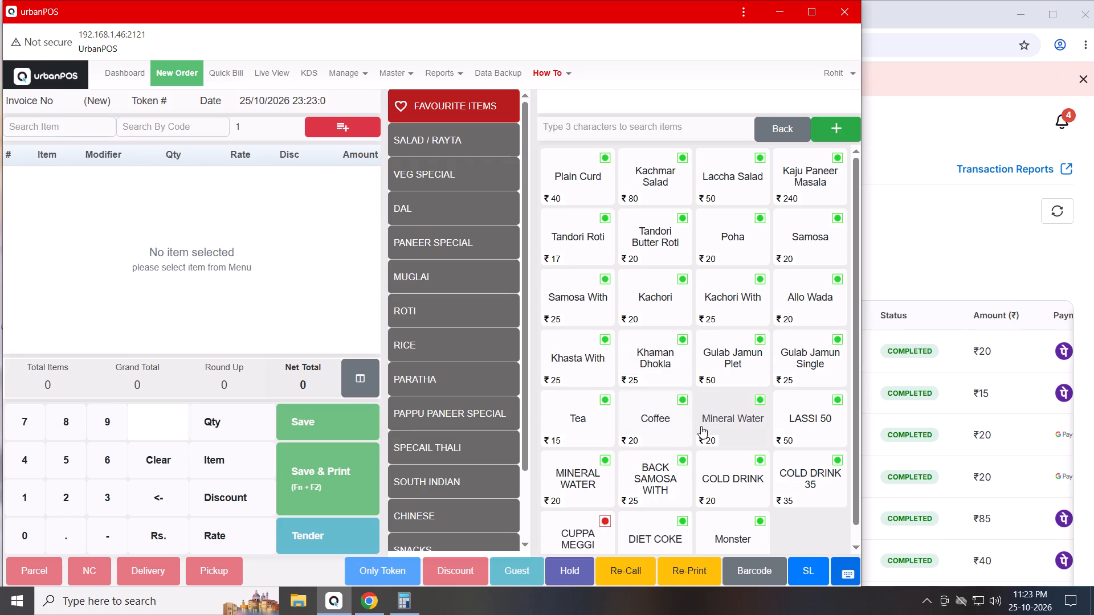
{"action": "left_click", "coordinate": [701, 426]}
{"action": "key", "text": "F2"}
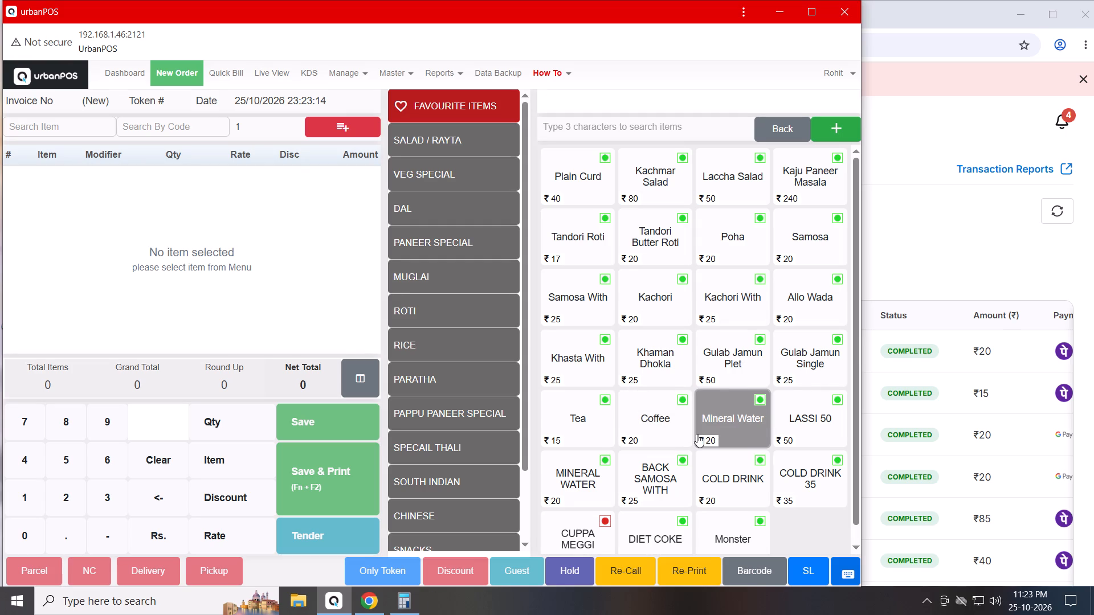
Bill a new order for three Allo Wada found through the item search, saving and printing the bill.
{"action": "left_click", "coordinate": [615, 149]}
{"action": "left_click", "coordinate": [611, 135]}
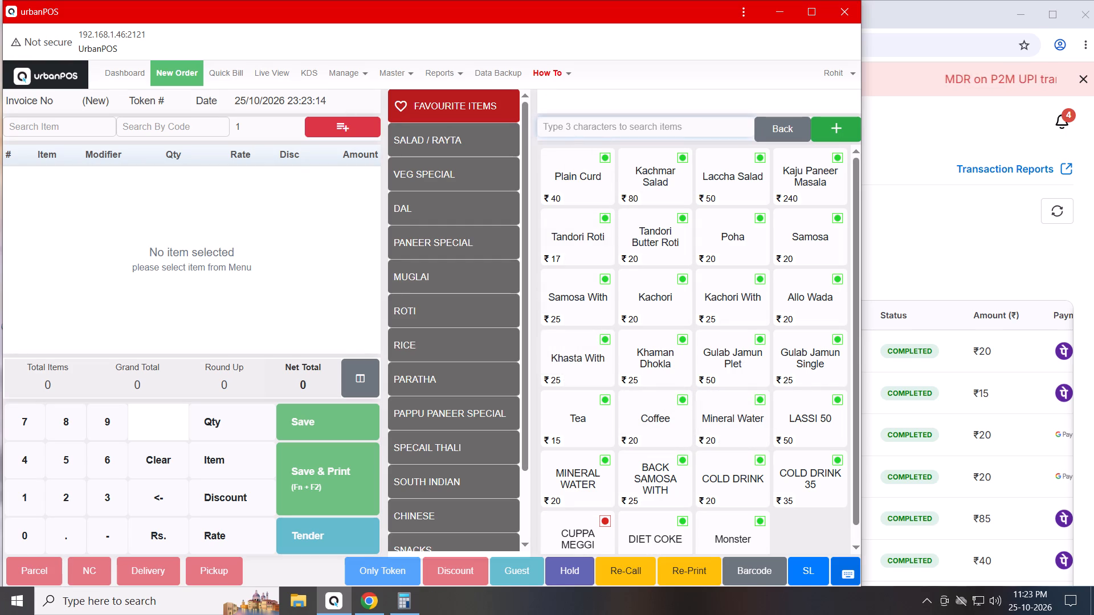
{"action": "left_click", "coordinate": [59, 116]}
{"action": "left_click", "coordinate": [58, 122]}
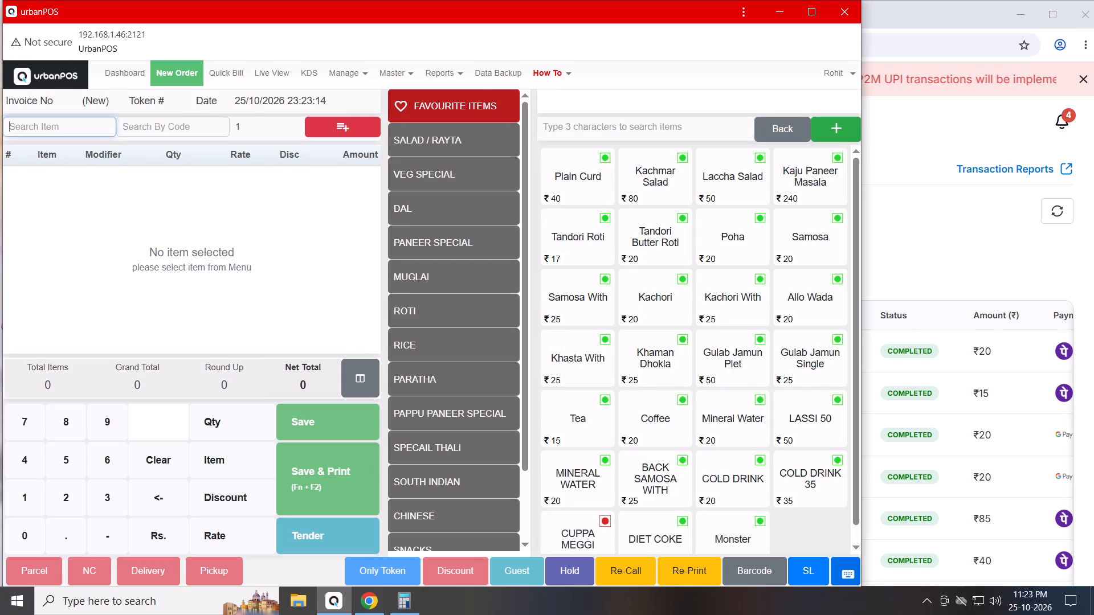
{"action": "type", "text": "WADA"}
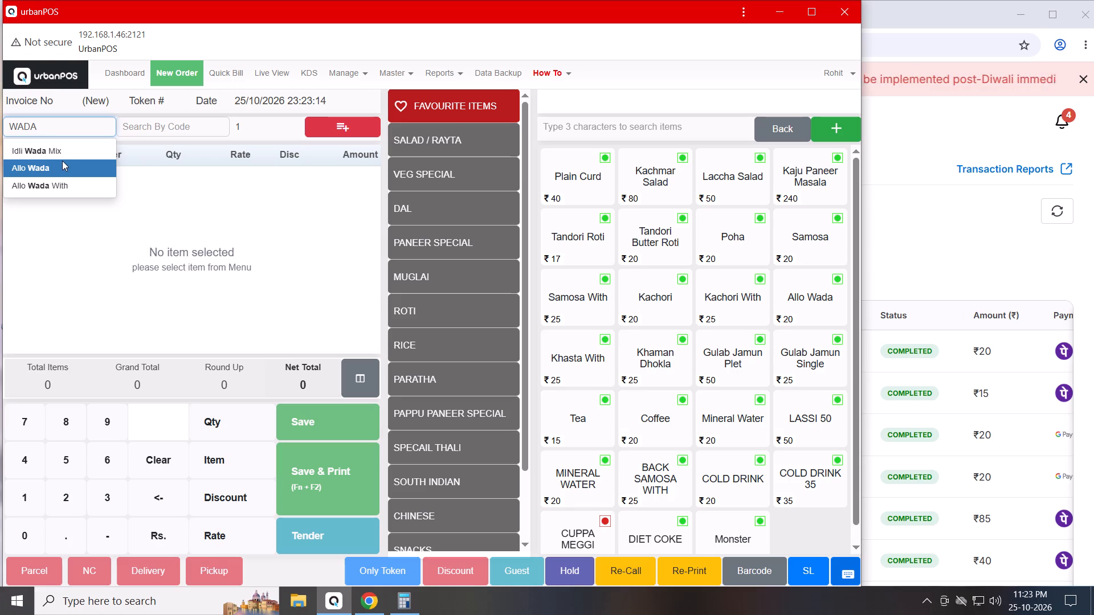
{"action": "key", "text": "Down"}
{"action": "key", "text": "Up"}
{"action": "key", "text": "Return"}
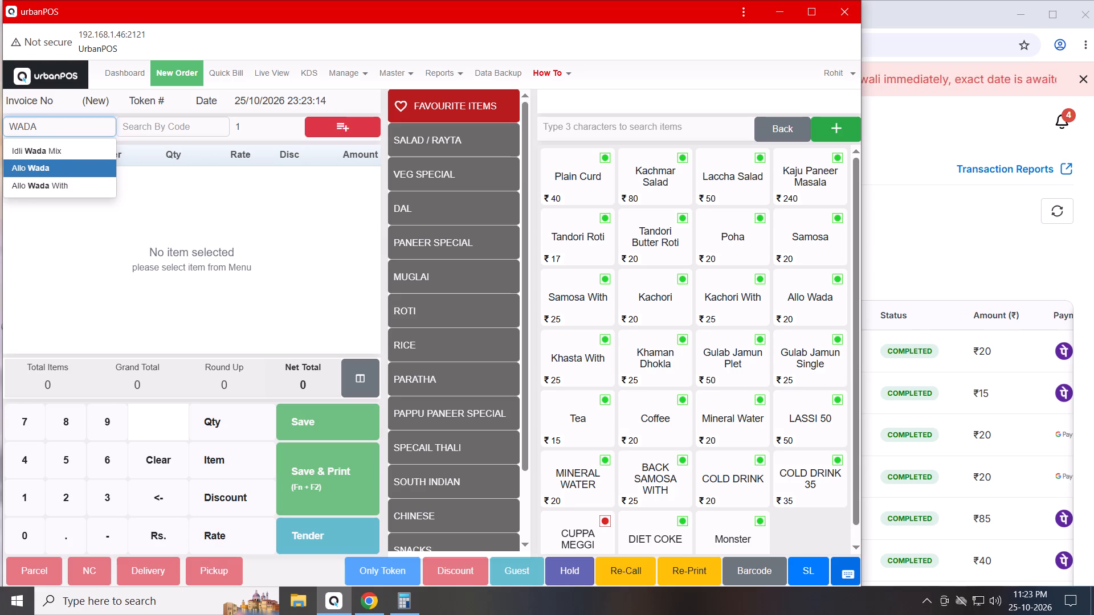
{"action": "key", "text": "3"}
{"action": "key", "text": "Return"}
{"action": "key", "text": "F2"}
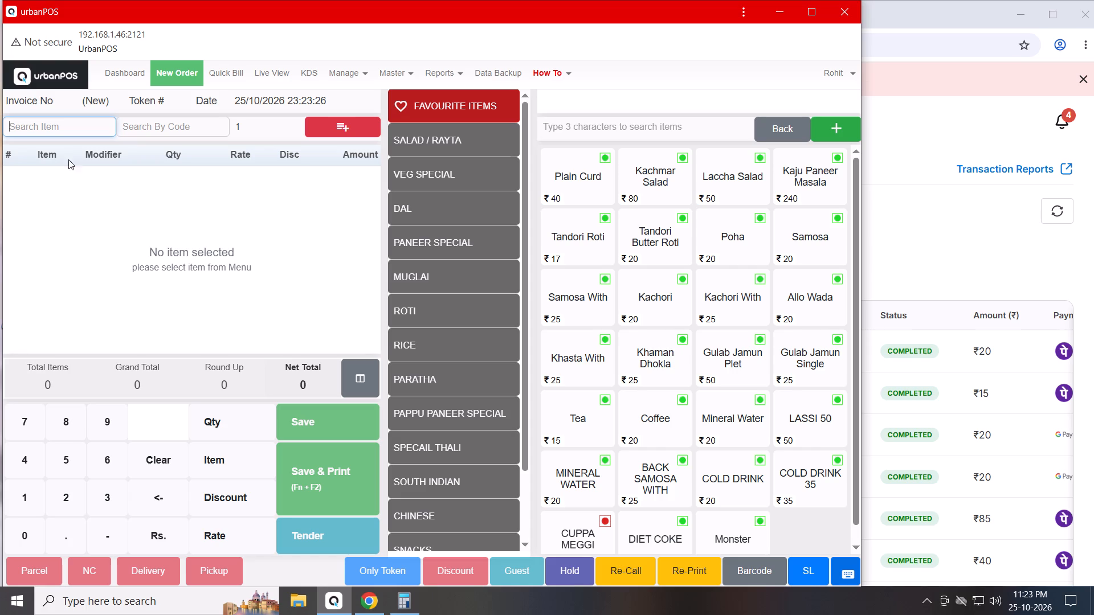
Bill an order for two COLD DRINK 35 and one Ice Cream 55, saving and printing the bill.
{"action": "double_click", "coordinate": [815, 483]}
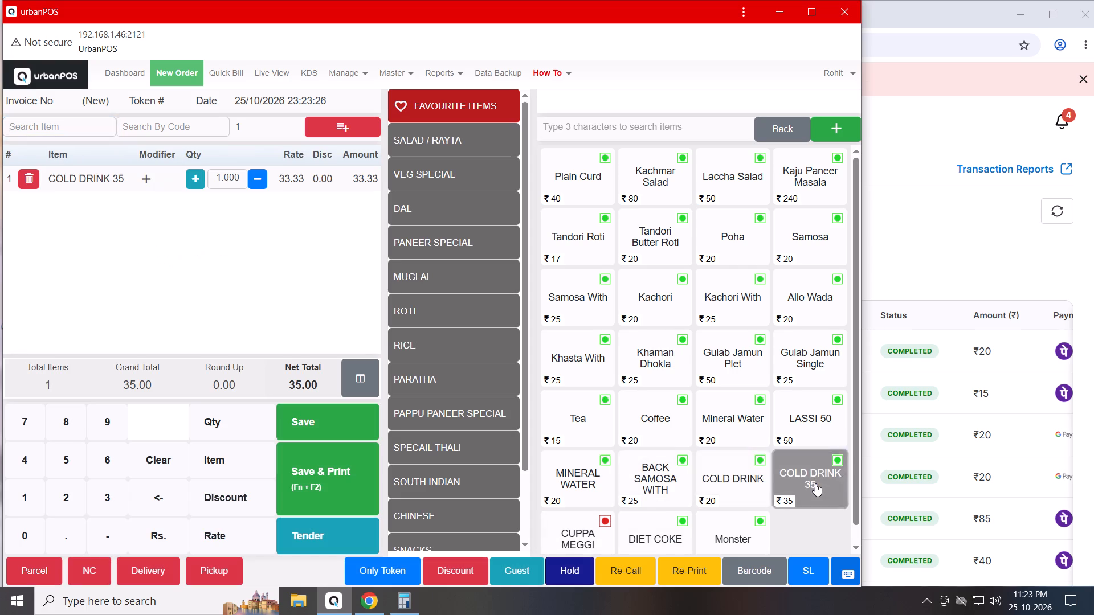
{"action": "scroll", "coordinate": [699, 488], "scroll_direction": "down", "scroll_amount": 2}
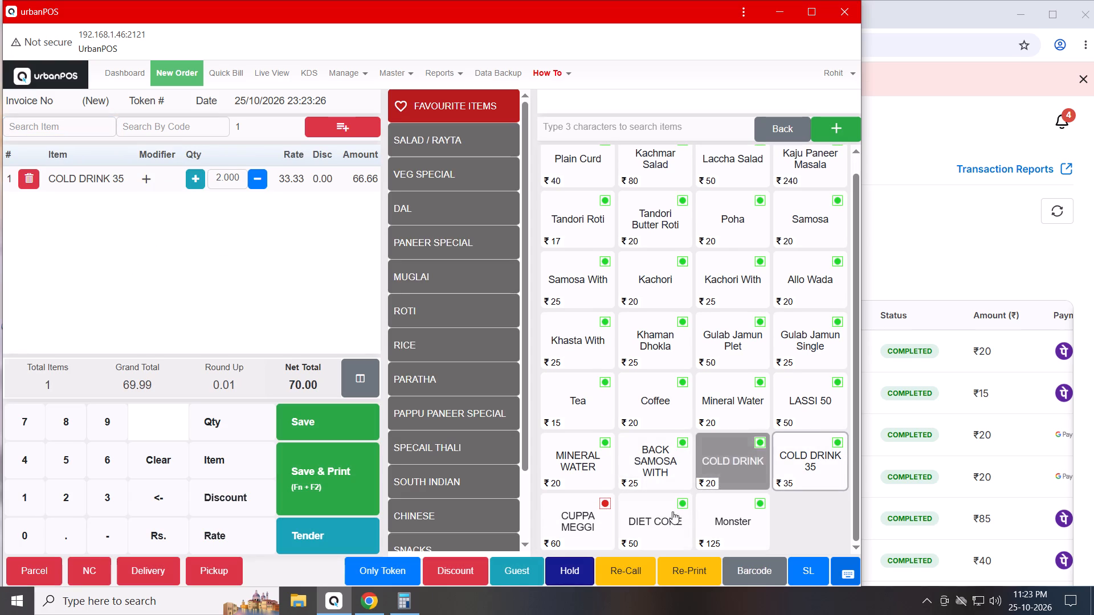
{"action": "scroll", "coordinate": [487, 470], "scroll_direction": "down", "scroll_amount": 5}
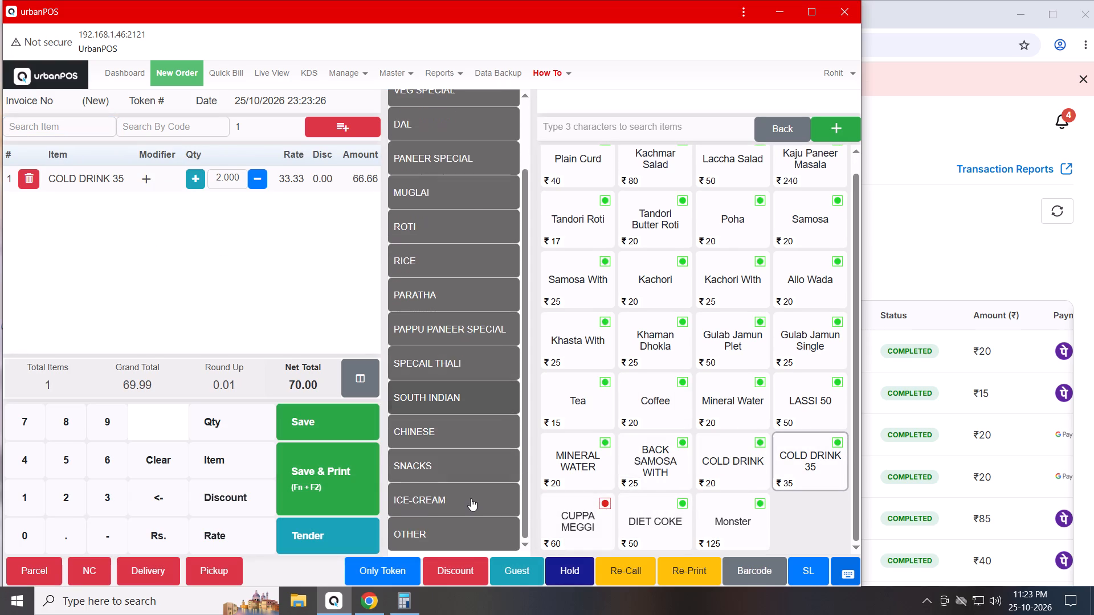
{"action": "left_click", "coordinate": [469, 500]}
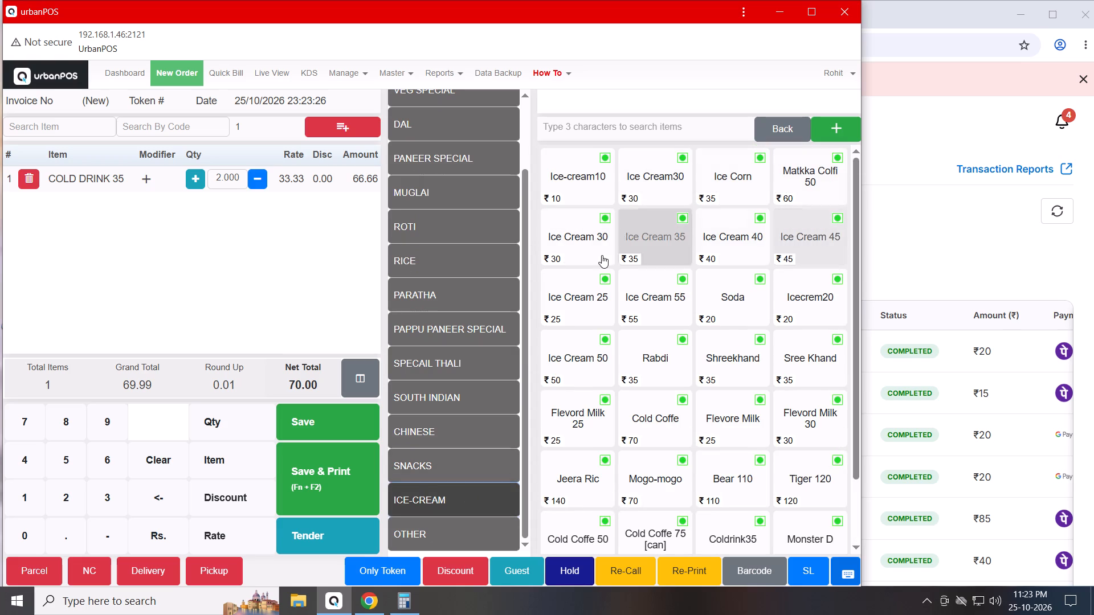
{"action": "left_click", "coordinate": [651, 297]}
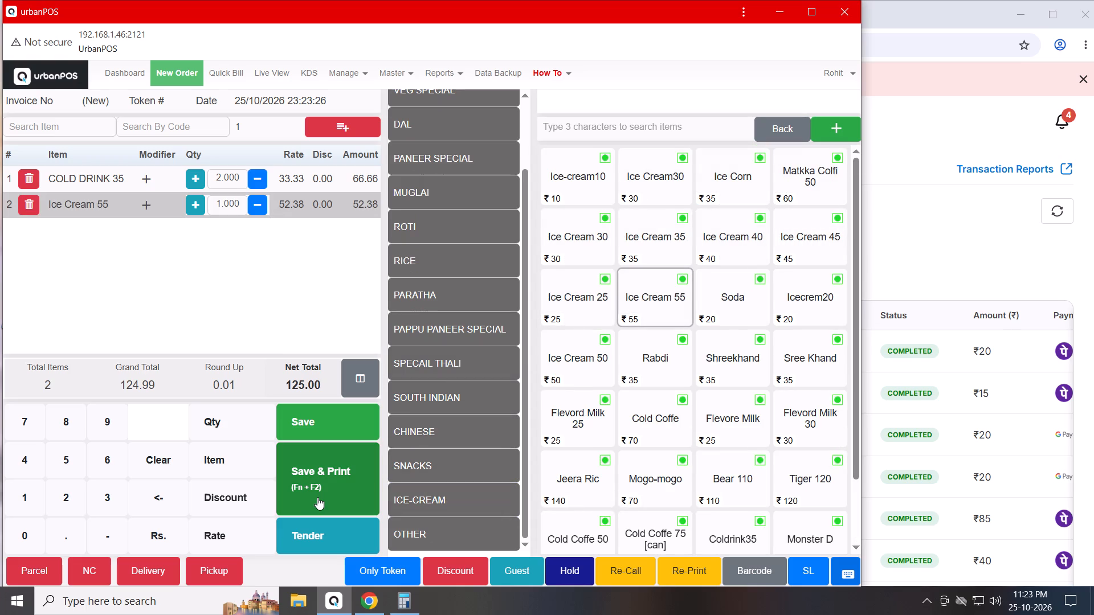
{"action": "left_click", "coordinate": [317, 497]}
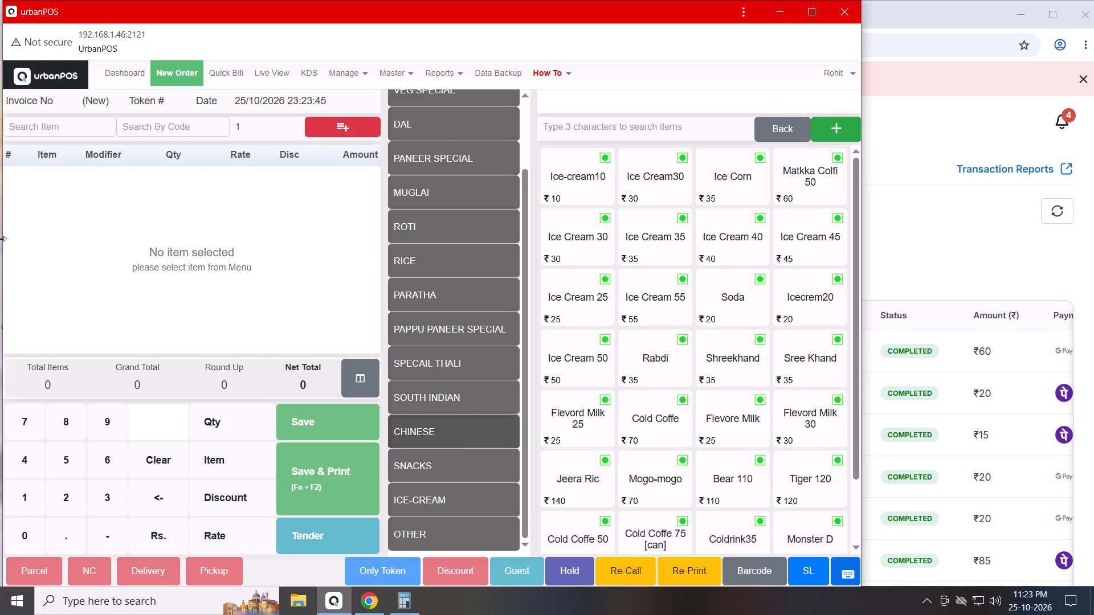
Start a new order with one Sev Bhaji and one Dal Makhani found through the item search.
{"action": "left_click", "coordinate": [92, 133]}
{"action": "type", "text": "SEV BB"}
{"action": "key", "text": "BackSpace"}
{"action": "key", "text": "Return"}
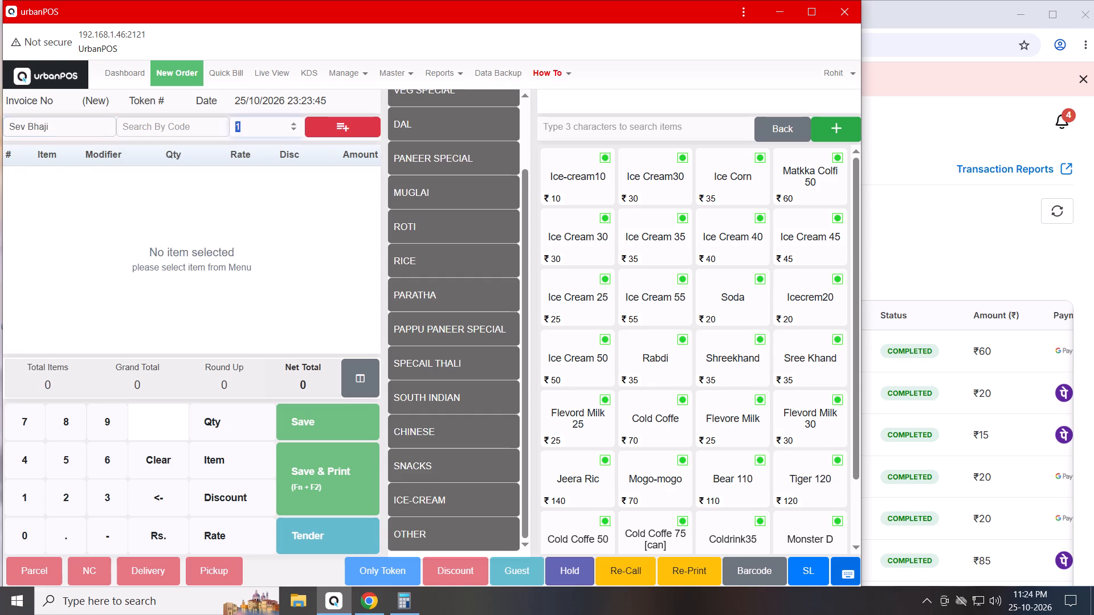
{"action": "key", "text": "Return"}
{"action": "type", "text": "MAK"}
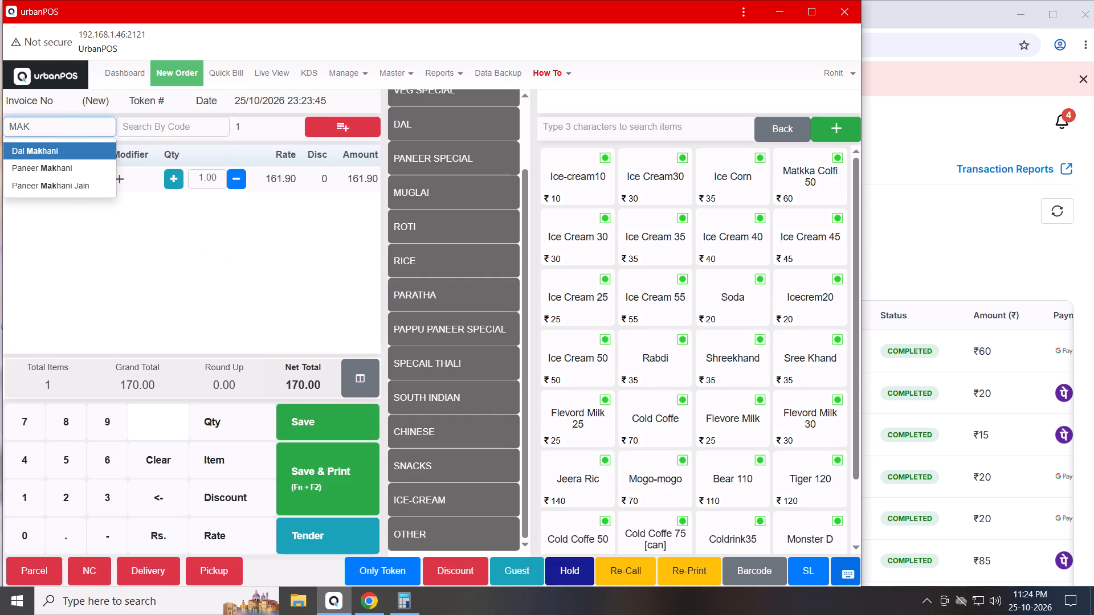
{"action": "key", "text": "Return"}
{"action": "key", "text": "Return"}
Add ten Tandori Butter Roti and three Fri Papad to the order through the item search.
{"action": "type", "text": "ROTI"}
{"action": "key", "text": "Up"}
{"action": "key", "text": "Up"}
{"action": "key", "text": "Up"}
{"action": "key", "text": "Return"}
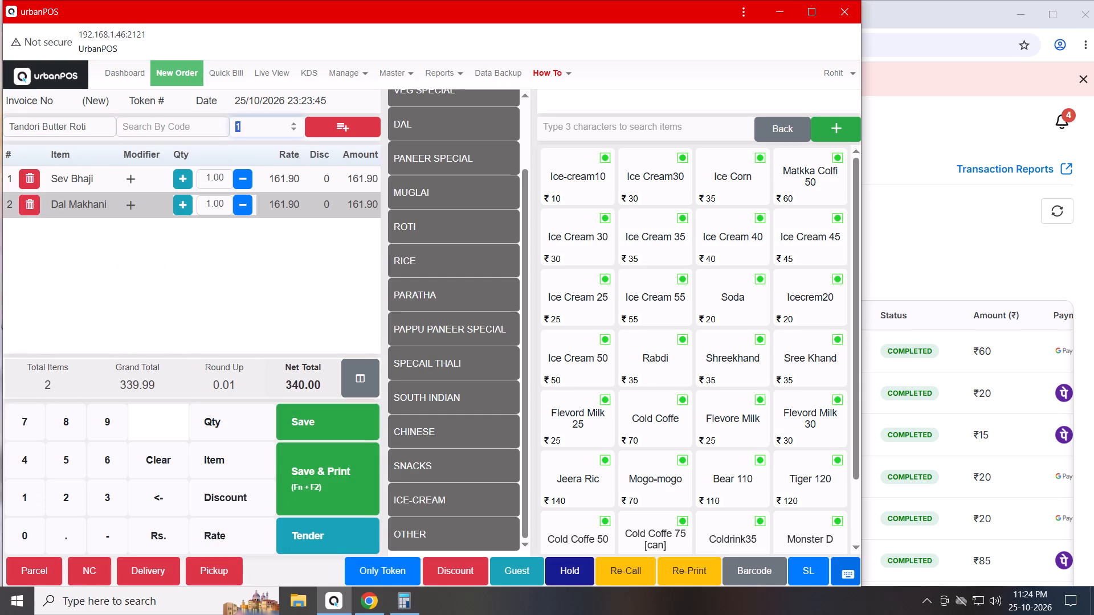
{"action": "type", "text": "10"}
{"action": "key", "text": "Return"}
{"action": "type", "text": "FRI"}
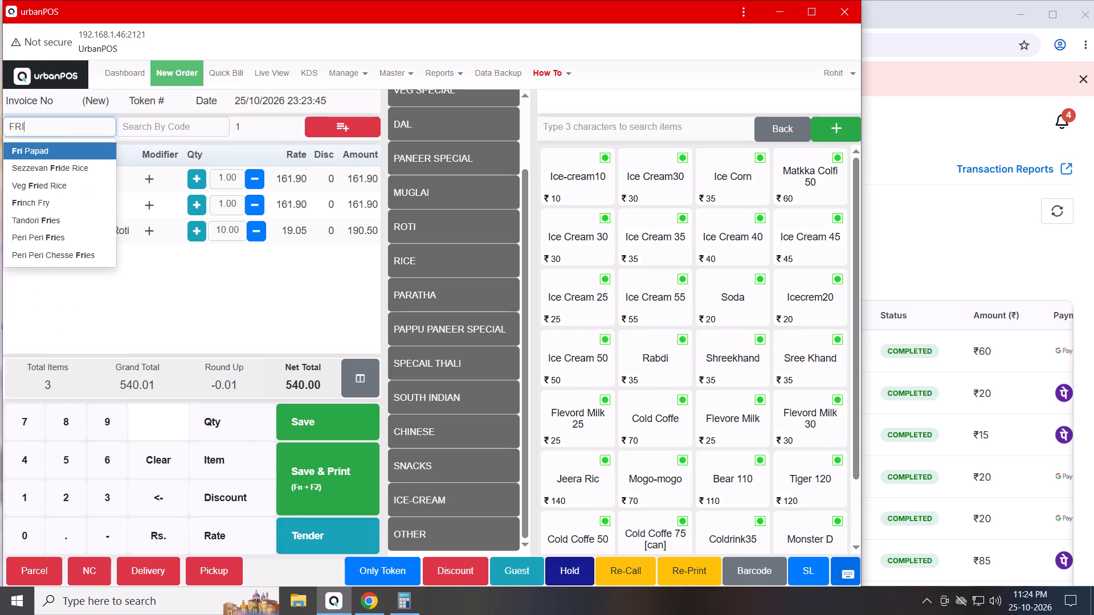
{"action": "key", "text": "Return"}
{"action": "type", "text": "32"}
{"action": "key", "text": "BackSpace"}
{"action": "key", "text": "Return"}
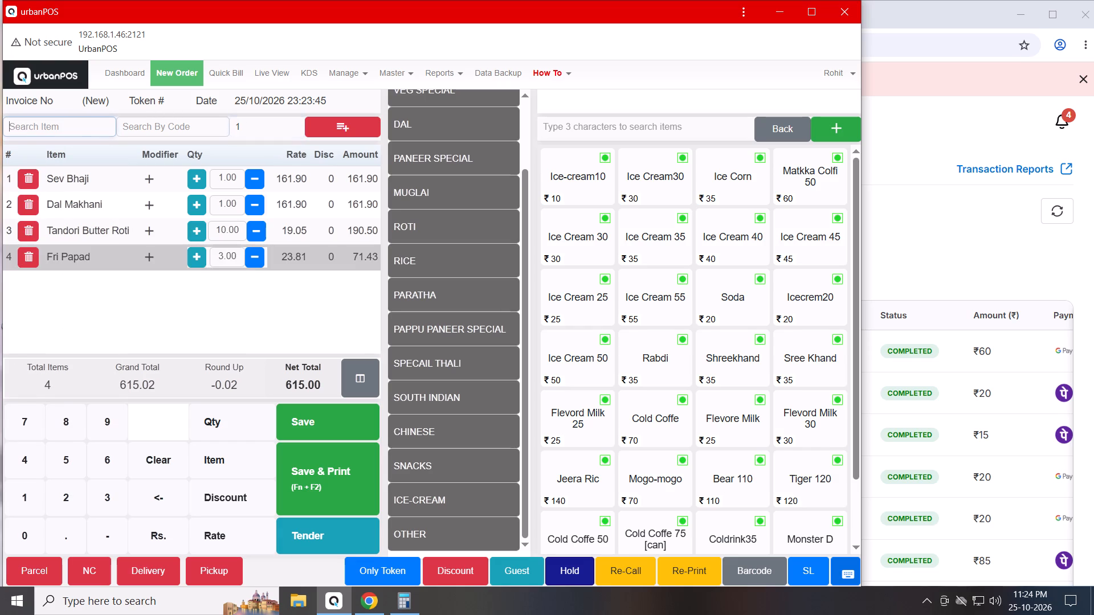
Add one MINERAL WATER and one Onion Salad to the order, saving and printing the bill.
{"action": "type", "text": "006"}
{"action": "key", "text": "Up"}
{"action": "key", "text": "Return"}
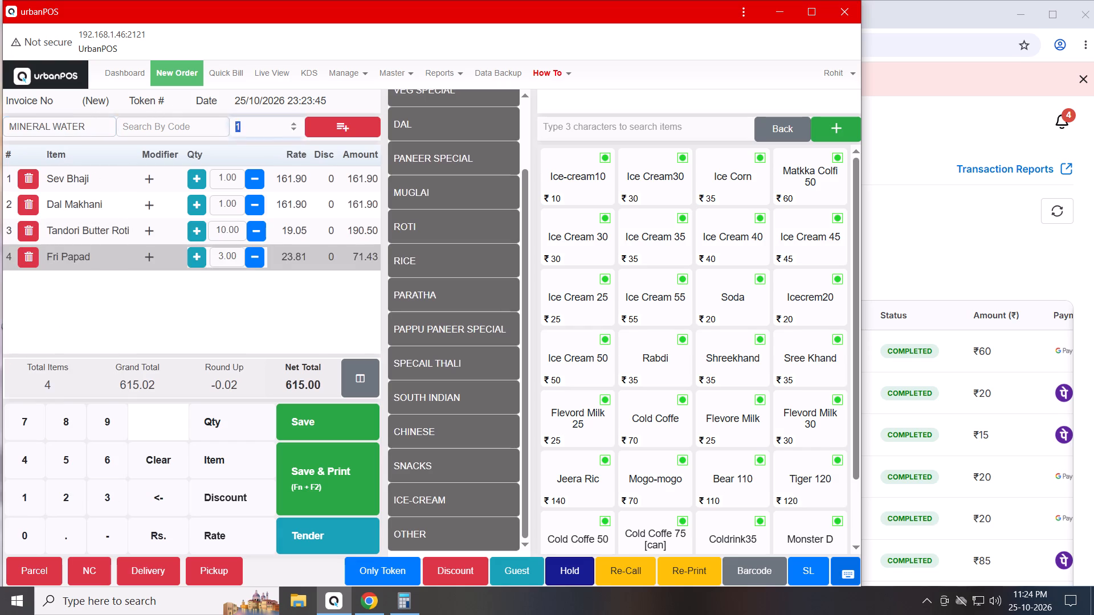
{"action": "key", "text": "Return"}
{"action": "type", "text": "ON"}
{"action": "key", "text": "Return"}
{"action": "key", "text": "Return"}
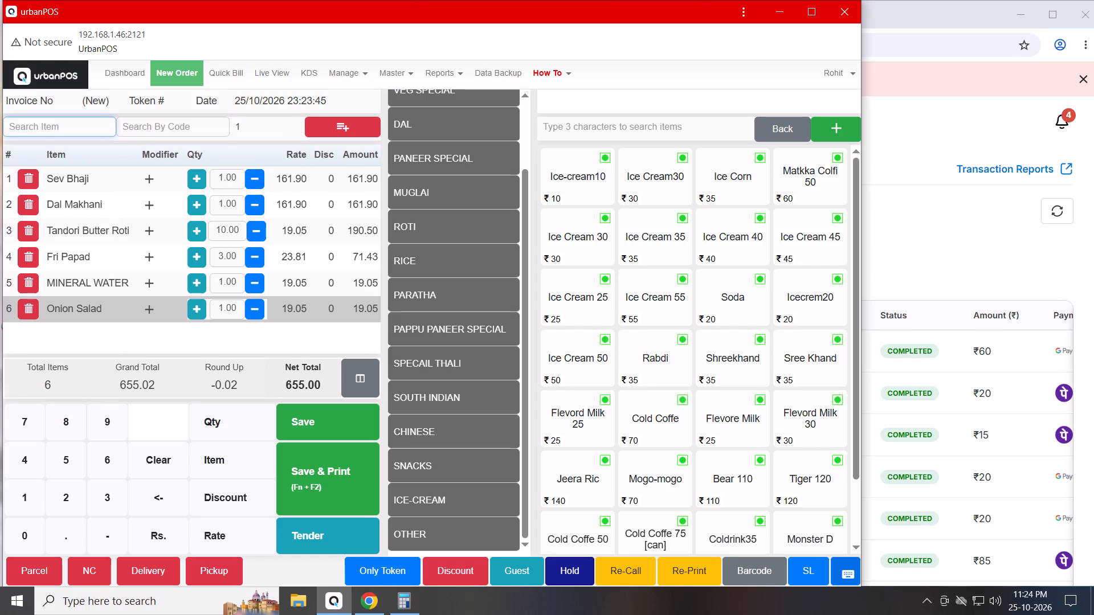
{"action": "key", "text": "F2"}
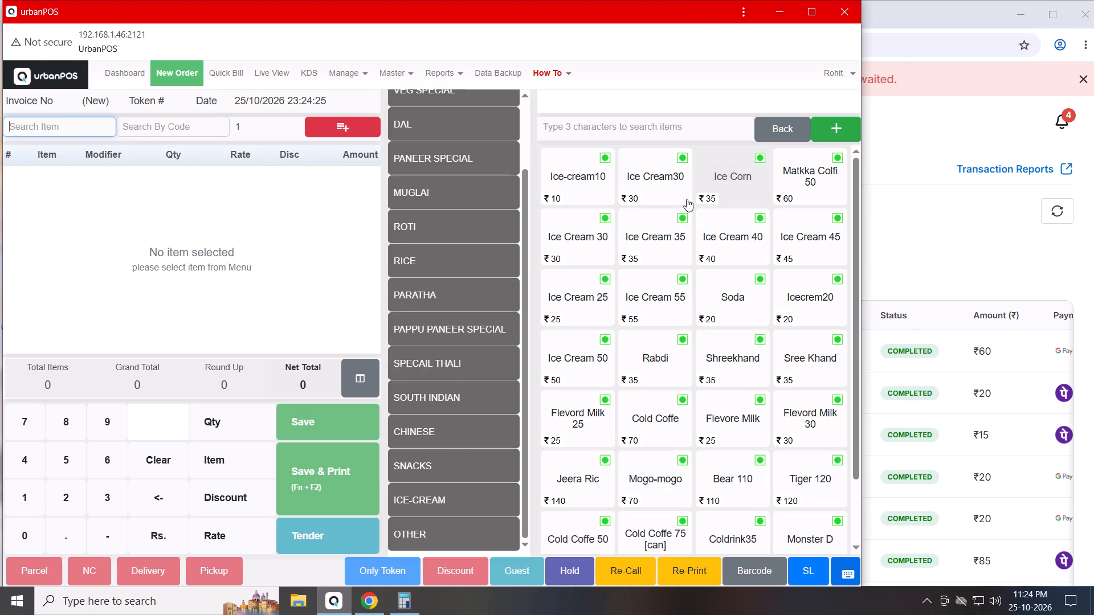
Bill a new order for one Samosa, one Tea and one Butter Milk, saving and printing the bill.
{"action": "scroll", "coordinate": [462, 166], "scroll_direction": "up", "scroll_amount": 6}
{"action": "left_click", "coordinate": [481, 100]}
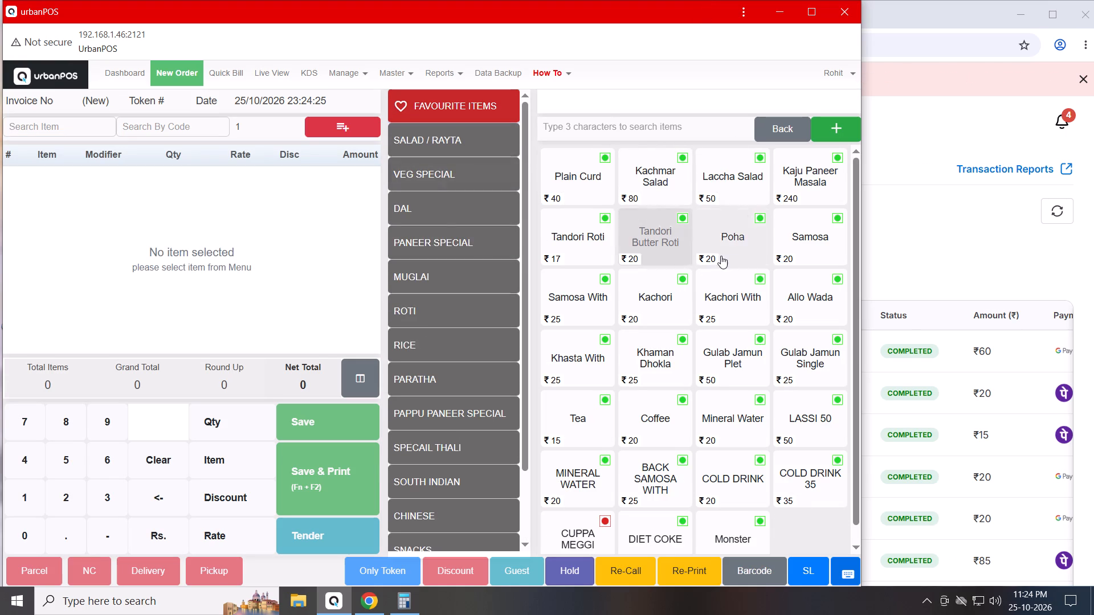
{"action": "left_click", "coordinate": [723, 255]}
{"action": "left_click", "coordinate": [32, 186]}
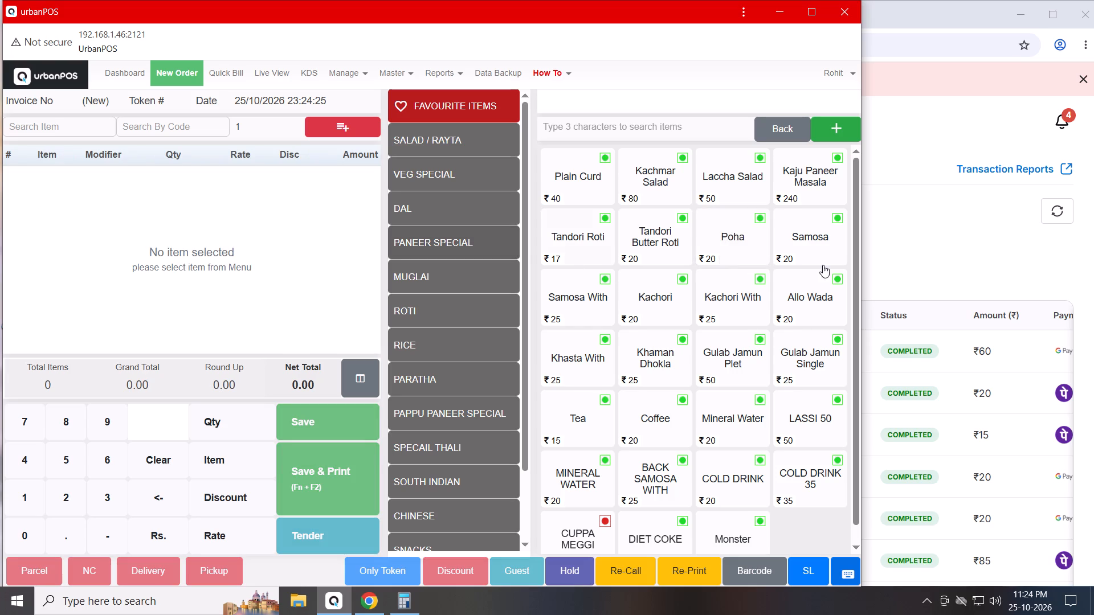
{"action": "left_click", "coordinate": [829, 246]}
{"action": "left_click", "coordinate": [579, 423]}
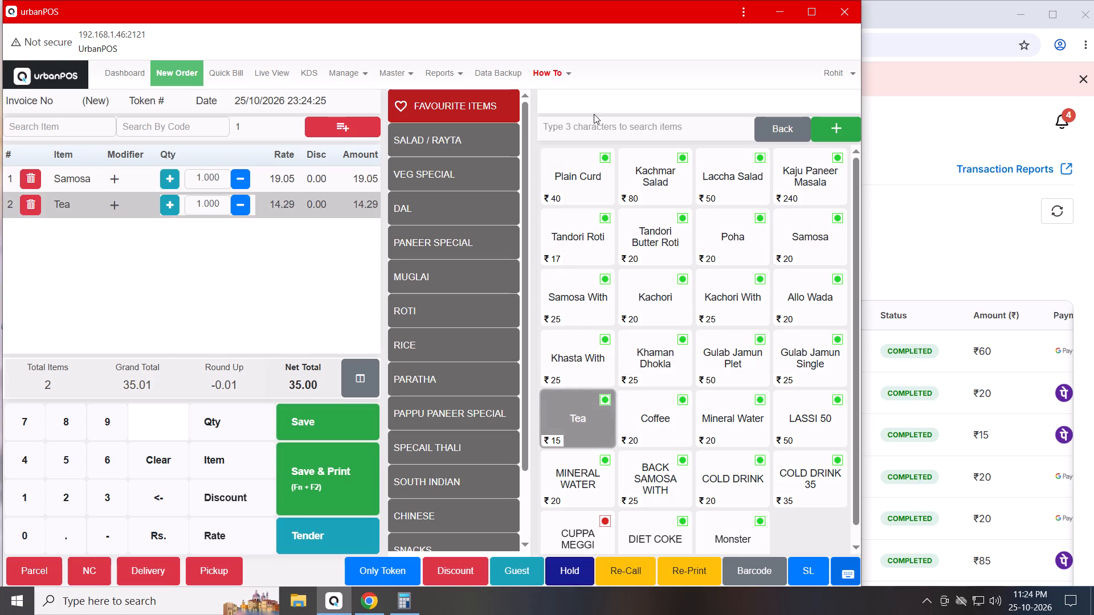
{"action": "left_click", "coordinate": [2, 128]}
{"action": "left_click", "coordinate": [9, 124]}
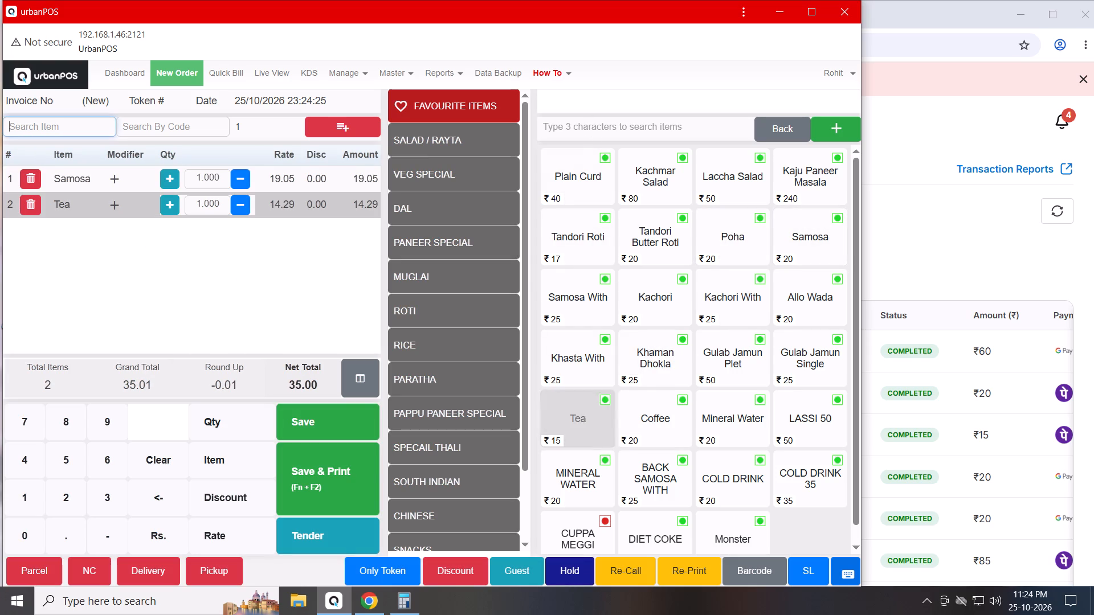
{"action": "type", "text": "BU"}
{"action": "key", "text": "Return"}
{"action": "key", "text": "Return"}
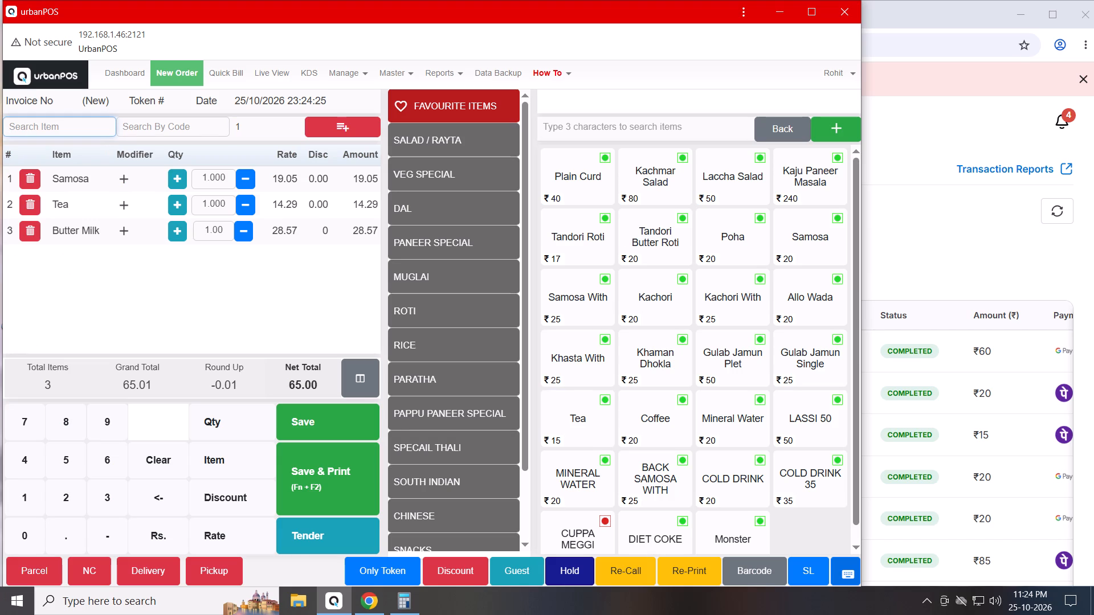
{"action": "key", "text": "F2"}
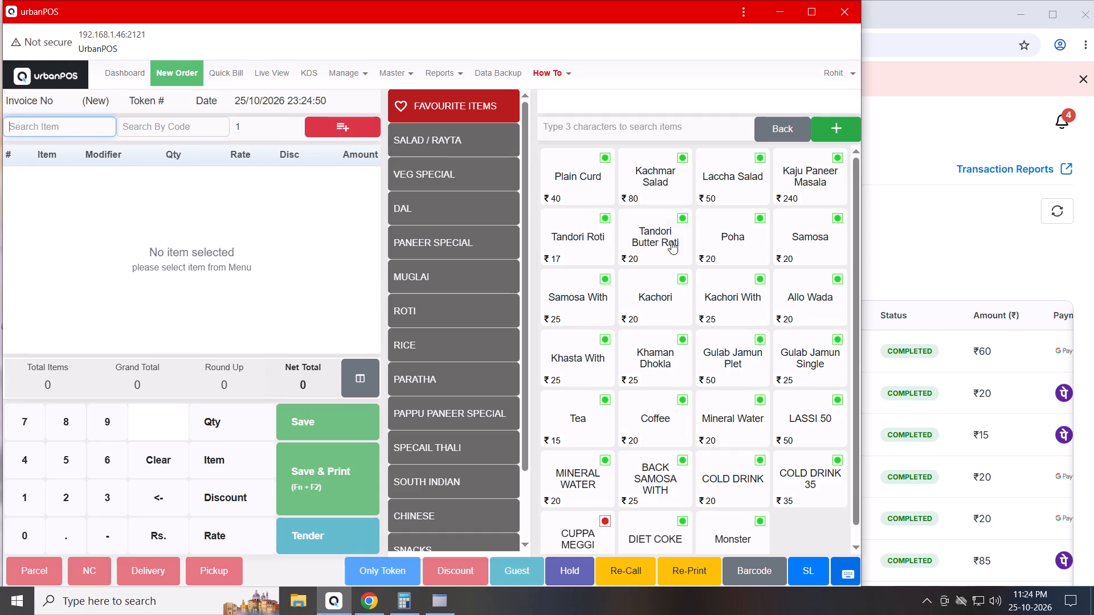
Bill a new order for two Poha, one Mineral Water, one Samosa and one Tea, saving and printing the bill.
{"action": "double_click", "coordinate": [713, 237]}
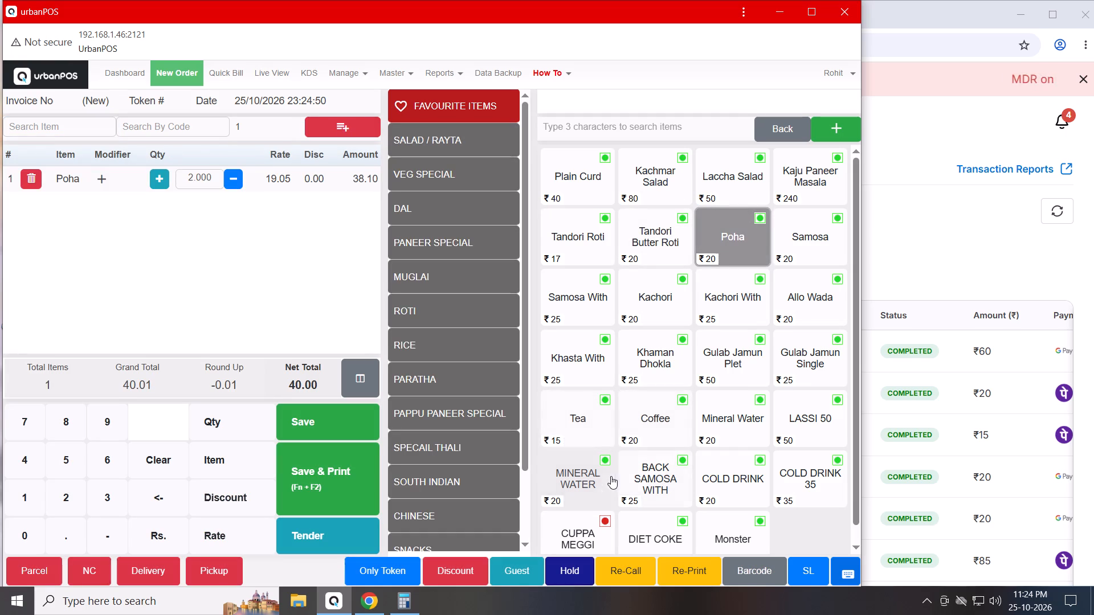
{"action": "left_click", "coordinate": [758, 435]}
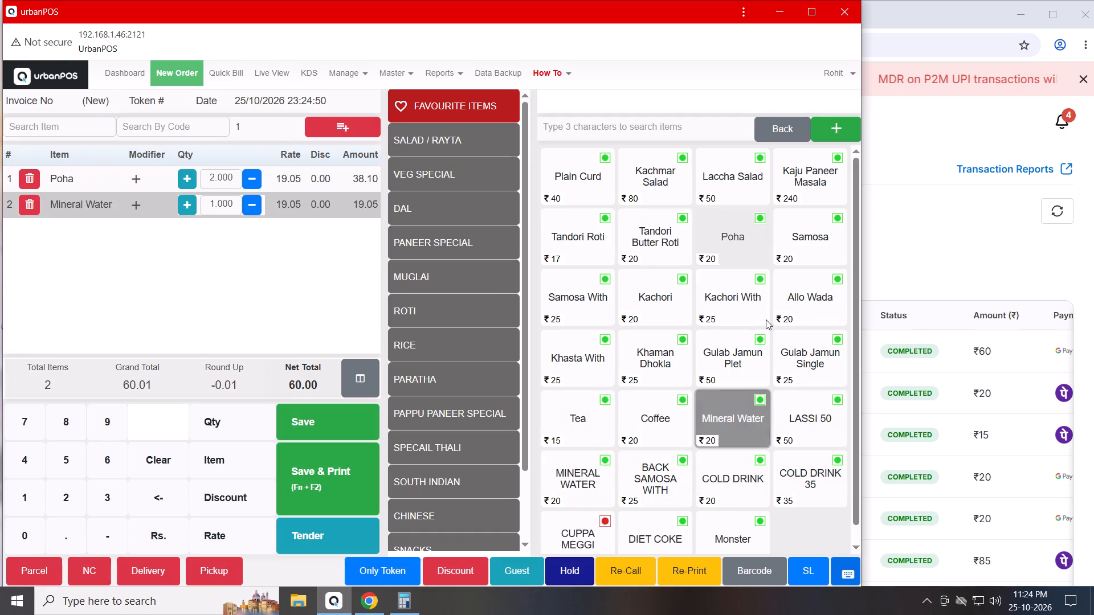
{"action": "left_click", "coordinate": [838, 243]}
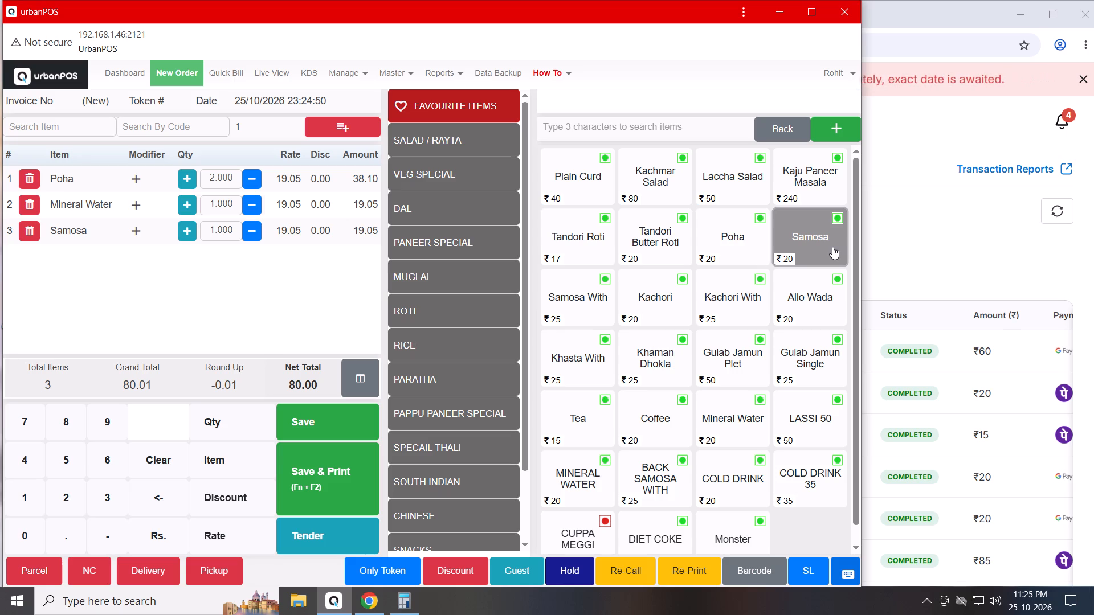
{"action": "left_click", "coordinate": [587, 404]}
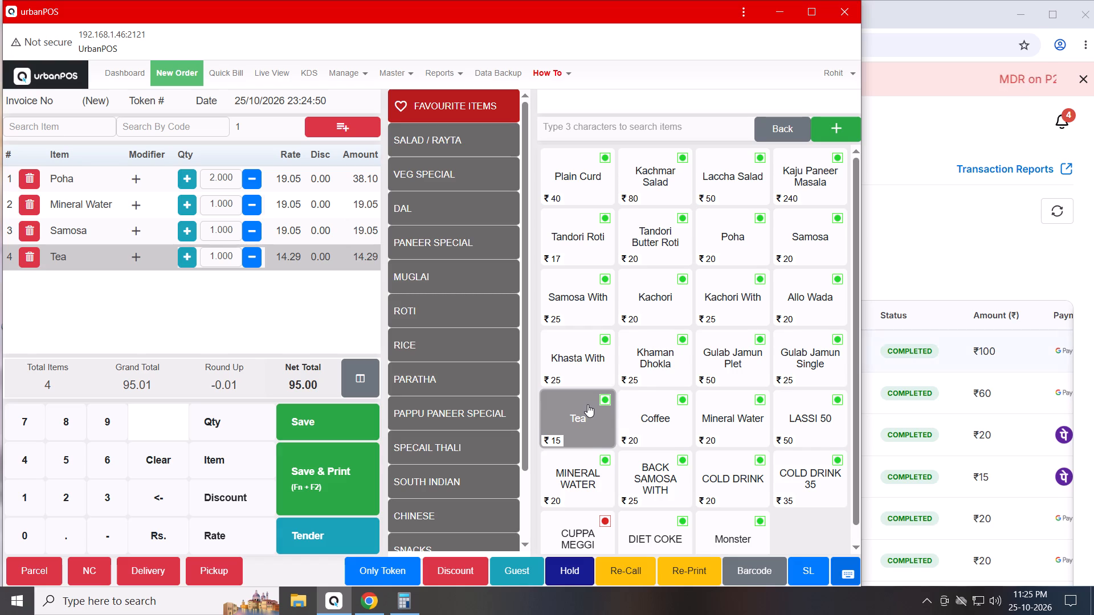
{"action": "key", "text": "F2"}
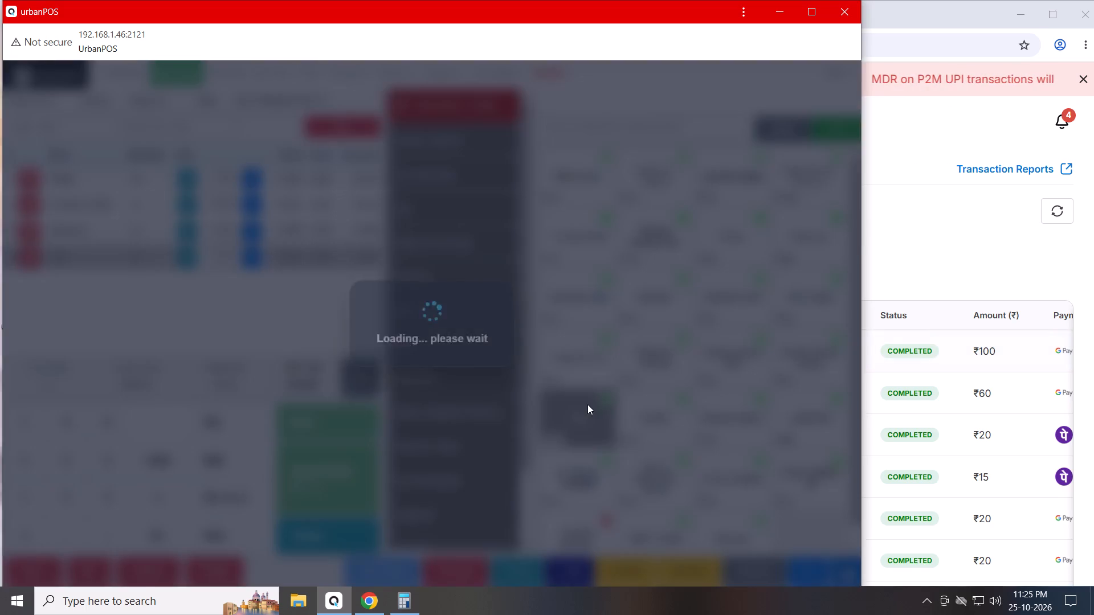
Bill a new order for one Masala Dosa found by item code 76, saving and printing the bill.
{"action": "left_click", "coordinate": [213, 118]}
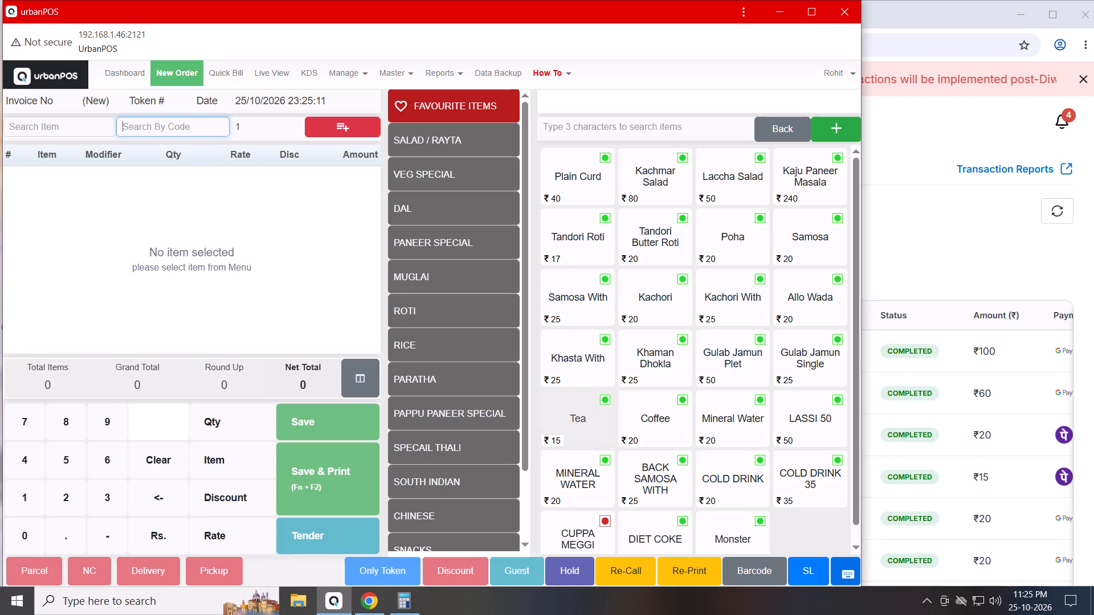
{"action": "type", "text": "76"}
{"action": "key", "text": "Return"}
{"action": "key", "text": "Return"}
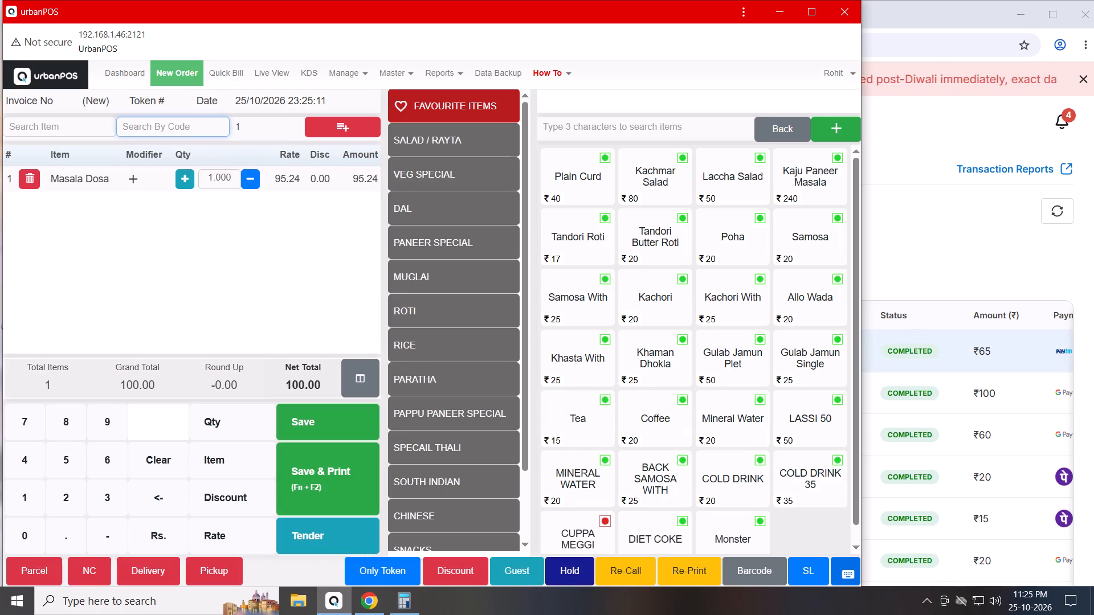
{"action": "key", "text": "F2"}
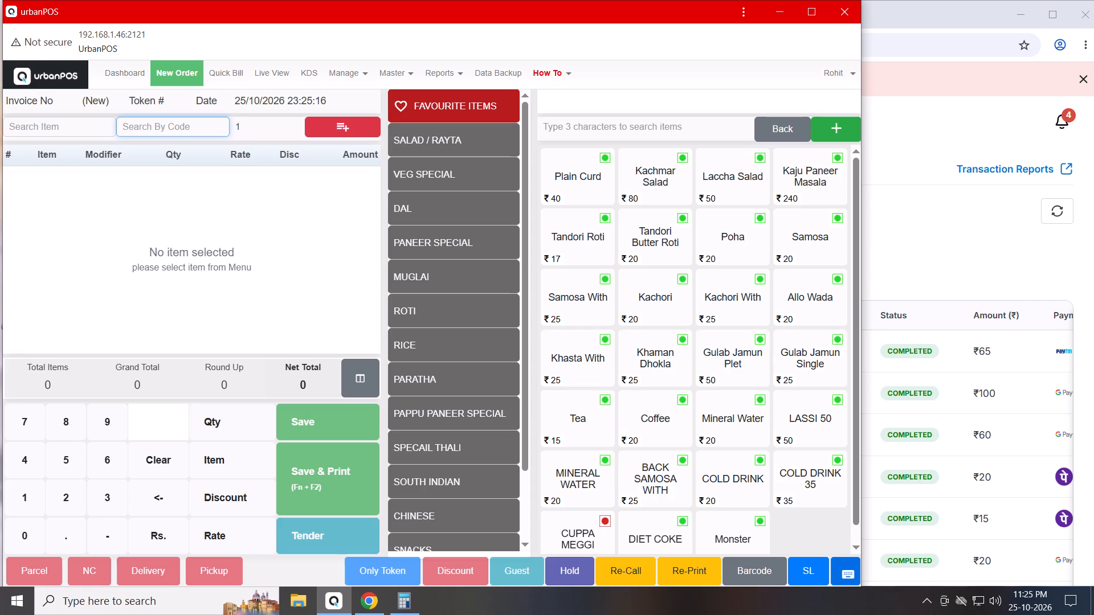
Start a new order with 19 Poha and 20 Tea found through the item search.
{"action": "left_click", "coordinate": [61, 104]}
{"action": "left_click", "coordinate": [48, 133]}
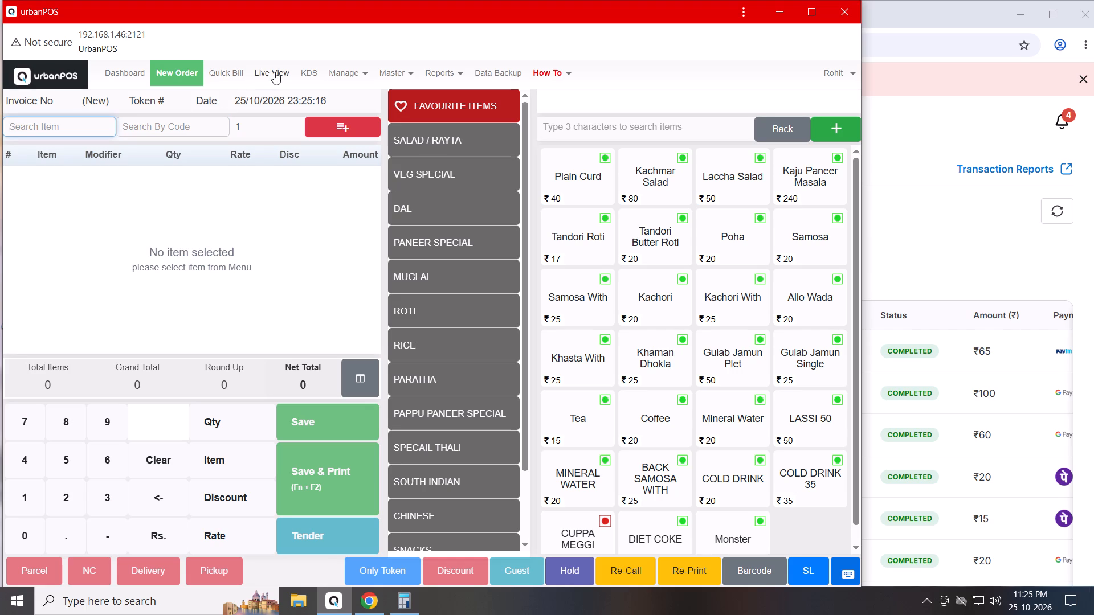
{"action": "type", "text": "POH"}
{"action": "key", "text": "Return"}
{"action": "type", "text": "19"}
{"action": "key", "text": "Return"}
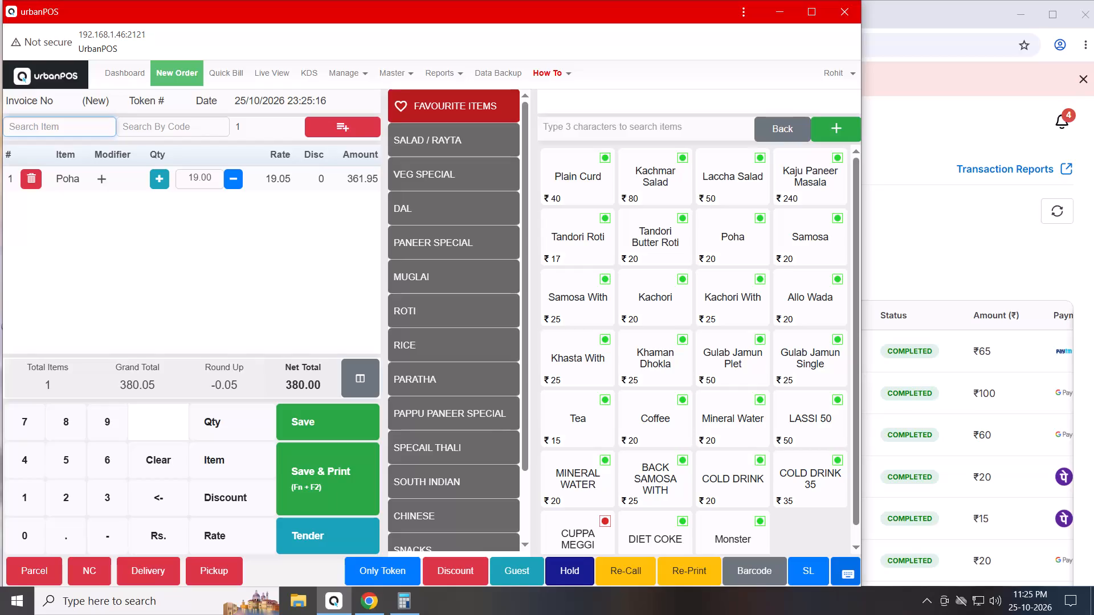
{"action": "type", "text": "TEA"}
{"action": "key", "text": "Return"}
{"action": "type", "text": "20"}
{"action": "key", "text": "Return"}
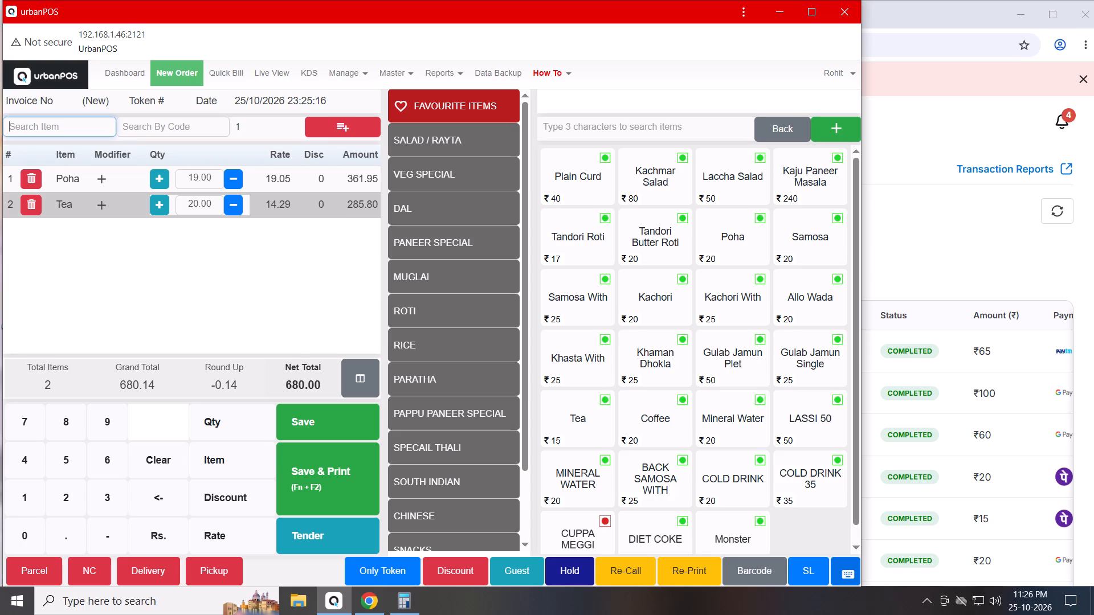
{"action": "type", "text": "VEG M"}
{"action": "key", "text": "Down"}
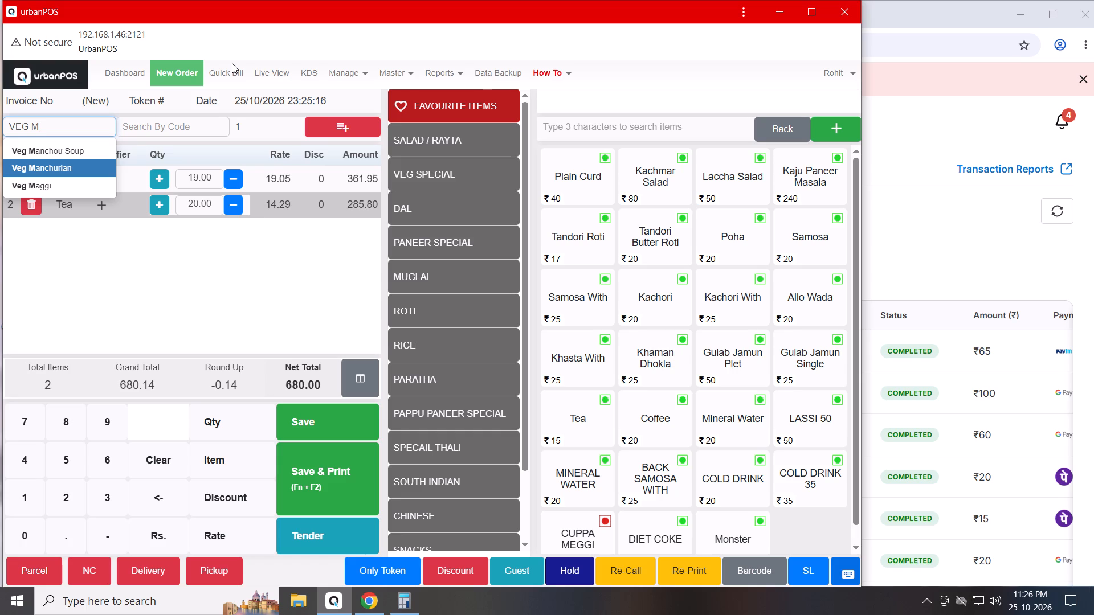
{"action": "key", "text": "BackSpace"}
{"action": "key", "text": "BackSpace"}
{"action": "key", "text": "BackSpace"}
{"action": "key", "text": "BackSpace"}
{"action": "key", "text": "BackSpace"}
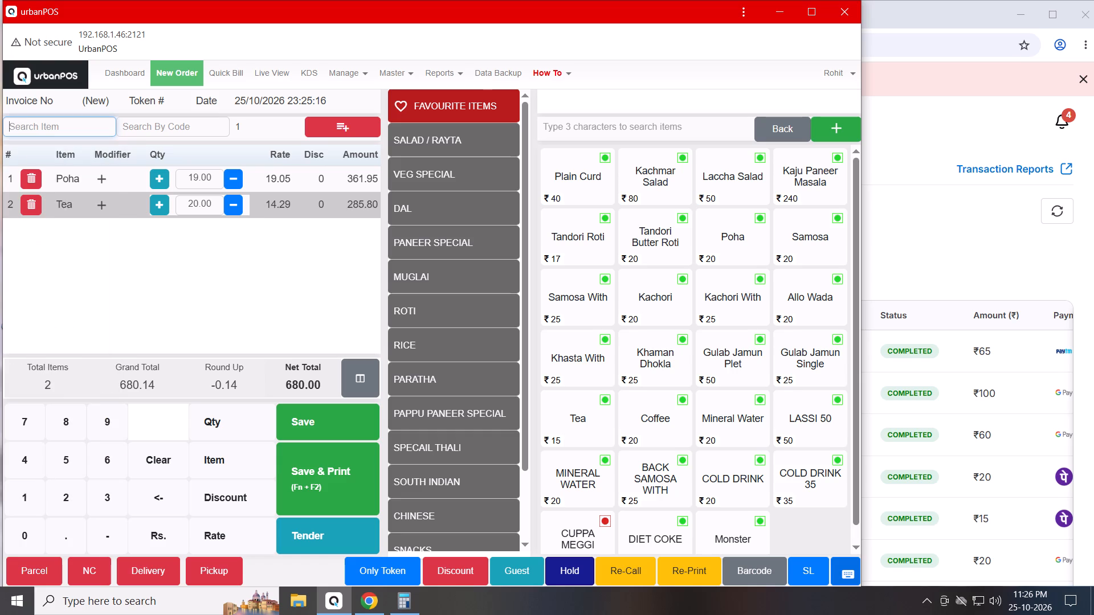
Add one Chaumin Roll to the order through the item search.
{"action": "type", "text": "ROLL"}
{"action": "key", "text": "Down"}
{"action": "key", "text": "Return"}
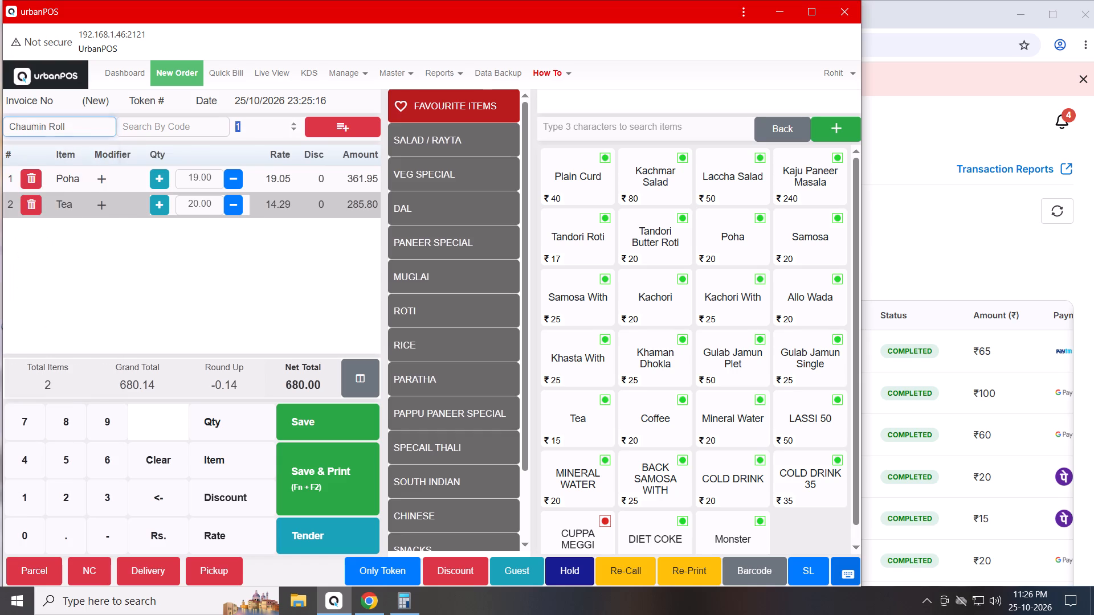
{"action": "key", "text": "Return"}
Add one Plan Meggi to the order through the item search.
{"action": "type", "text": "PLA"}
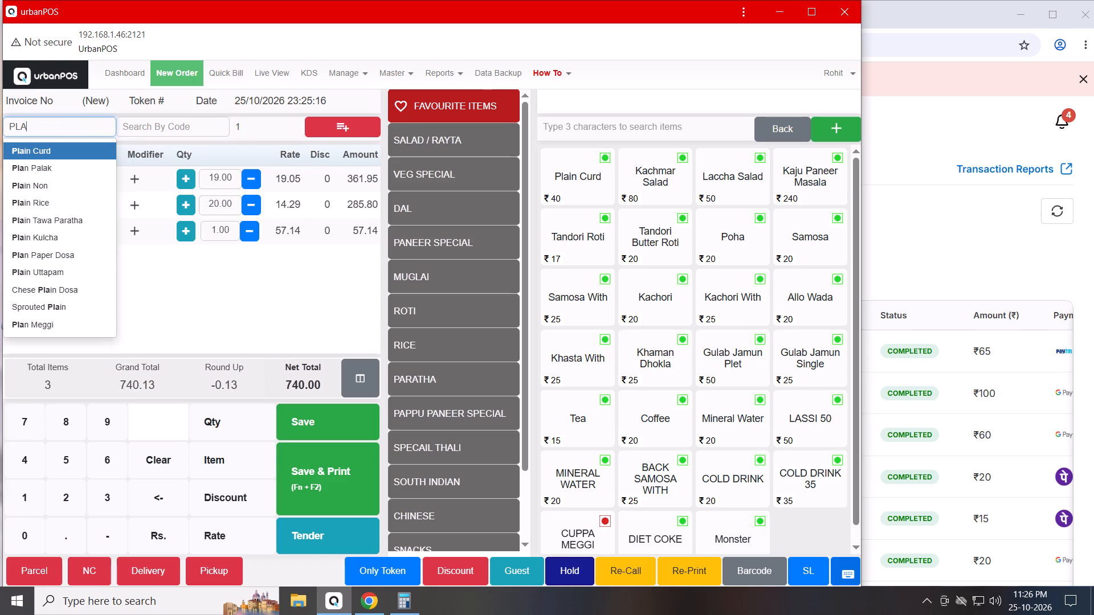
{"action": "key", "text": "Down"}
{"action": "key", "text": "Down"}
{"action": "key", "text": "Down"}
{"action": "key", "text": "Down"}
{"action": "key", "text": "Down"}
{"action": "key", "text": "Down"}
{"action": "key", "text": "Down"}
{"action": "key", "text": "Down"}
{"action": "key", "text": "Down"}
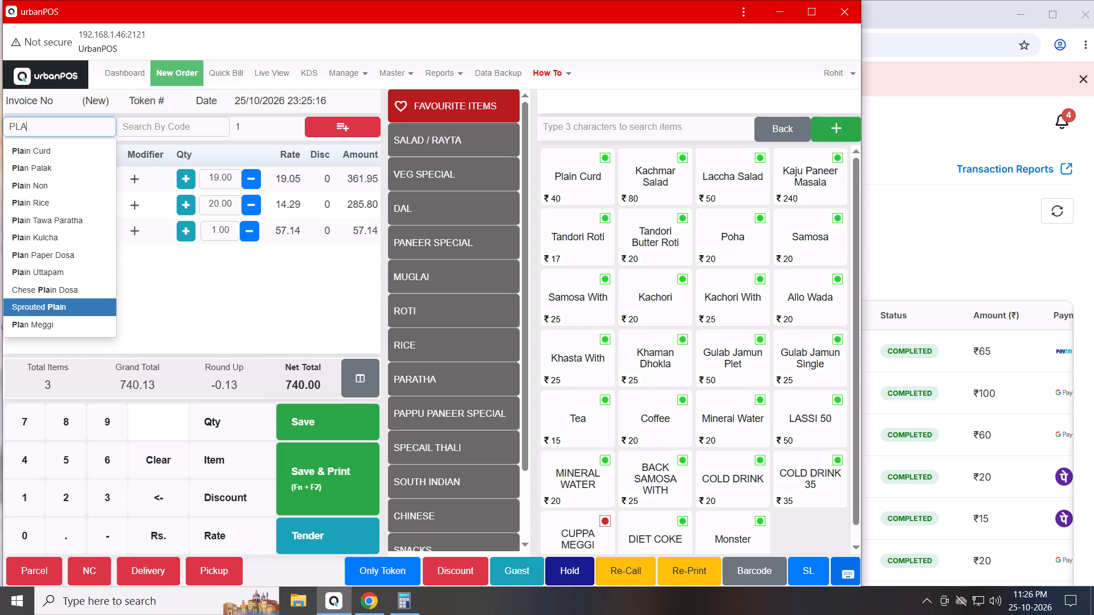
{"action": "key", "text": "Down"}
{"action": "key", "text": "Return"}
{"action": "key", "text": "Return"}
Add six MINERAL WATER to the order, found by entering 006 in the item search.
{"action": "type", "text": "006"}
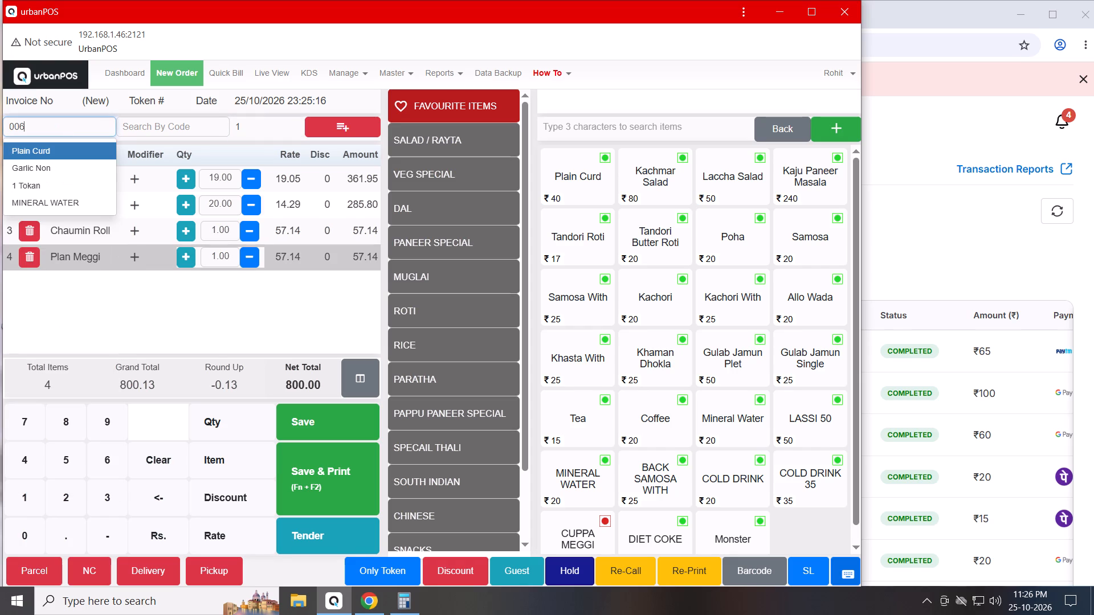
{"action": "key", "text": "Up"}
{"action": "key", "text": "Return"}
{"action": "key", "text": "6"}
{"action": "key", "text": "Return"}
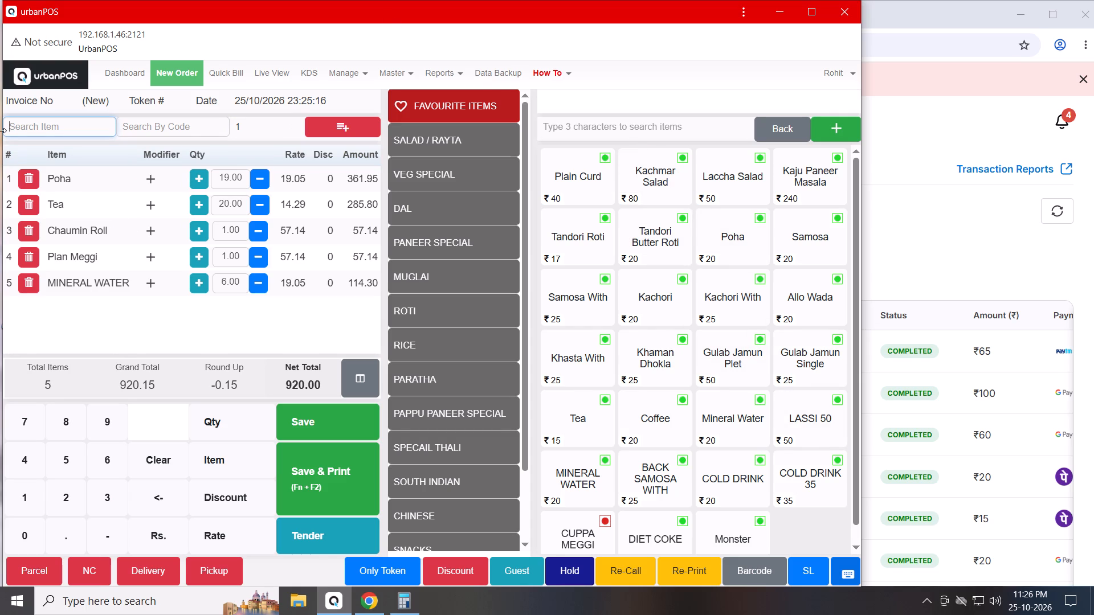
Add one Butter Tikiya through the item search and put the order on hold.
{"action": "type", "text": "BUTTER T"}
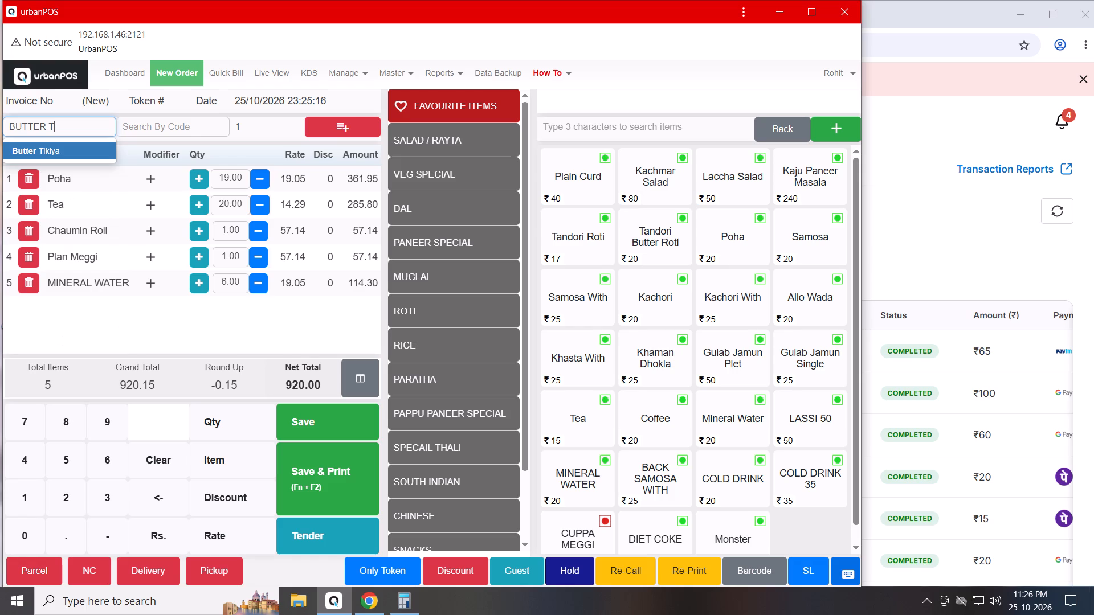
{"action": "key", "text": "Return"}
{"action": "key", "text": "Return"}
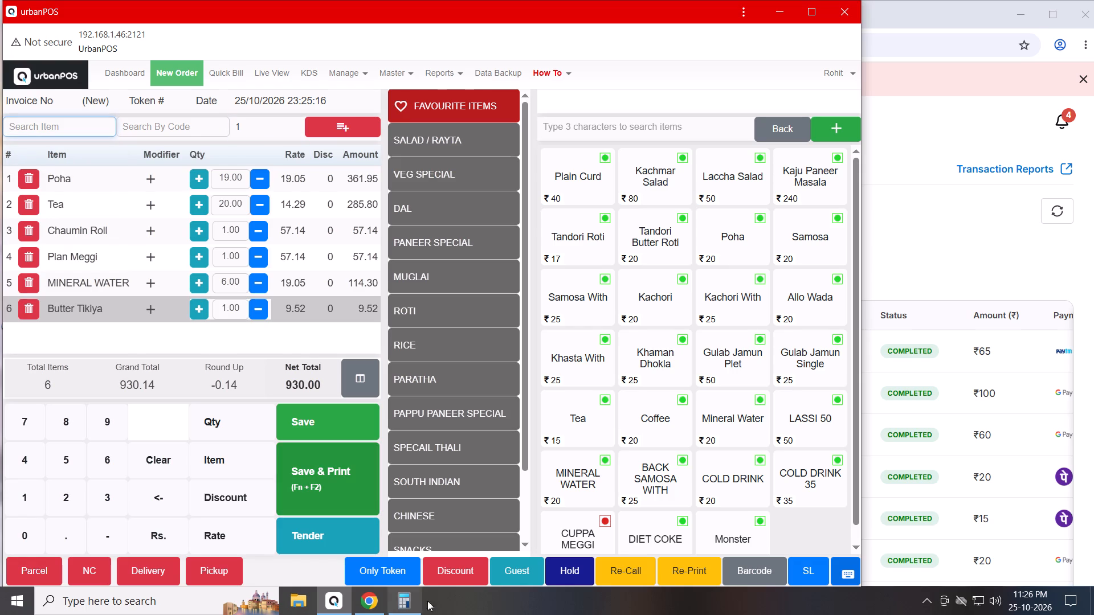
{"action": "left_click", "coordinate": [563, 569]}
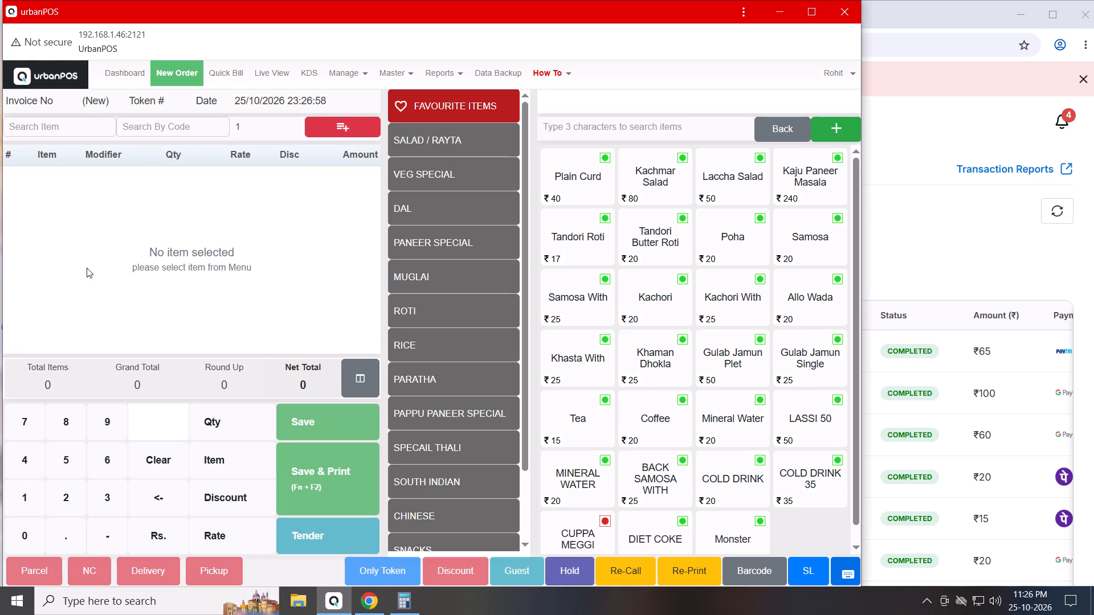
Bill a new order for one Samosa from the favourite items, saving and printing the bill.
{"action": "left_click", "coordinate": [58, 128]}
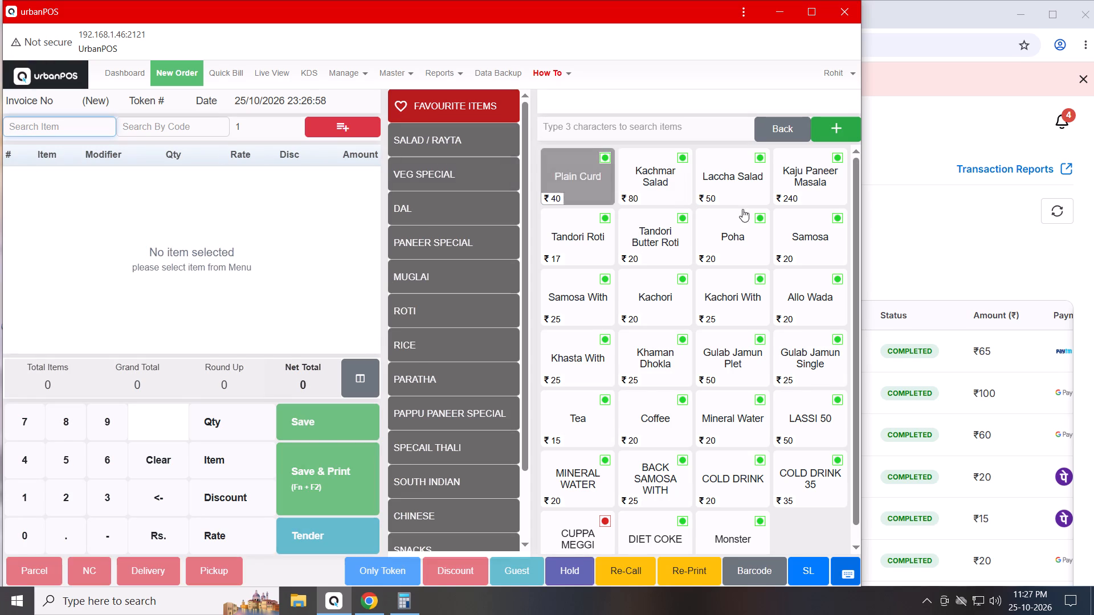
{"action": "left_click", "coordinate": [798, 241]}
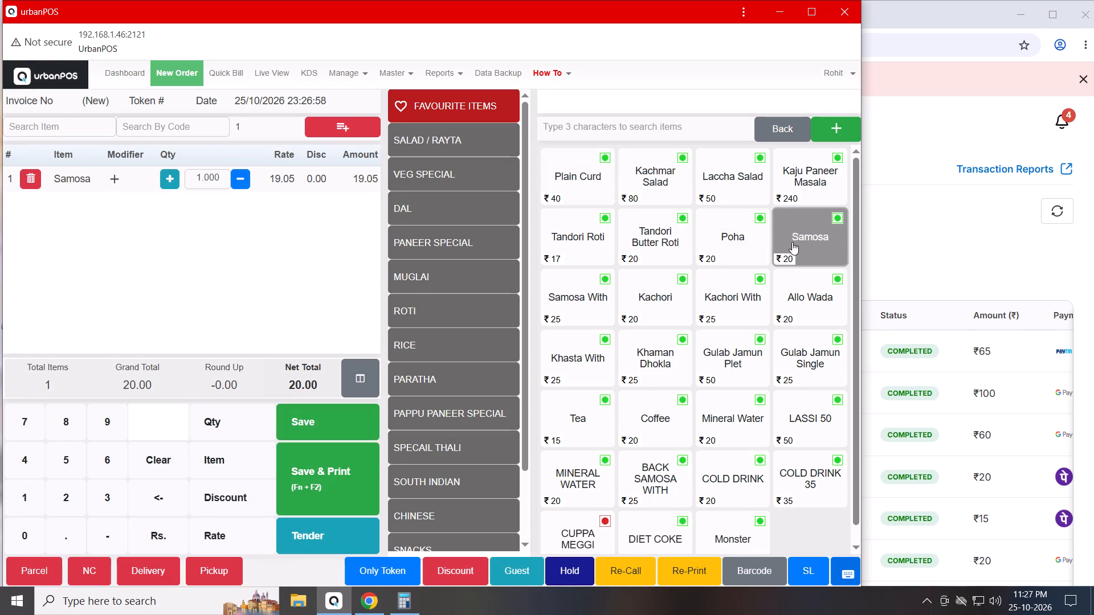
{"action": "key", "text": "F2"}
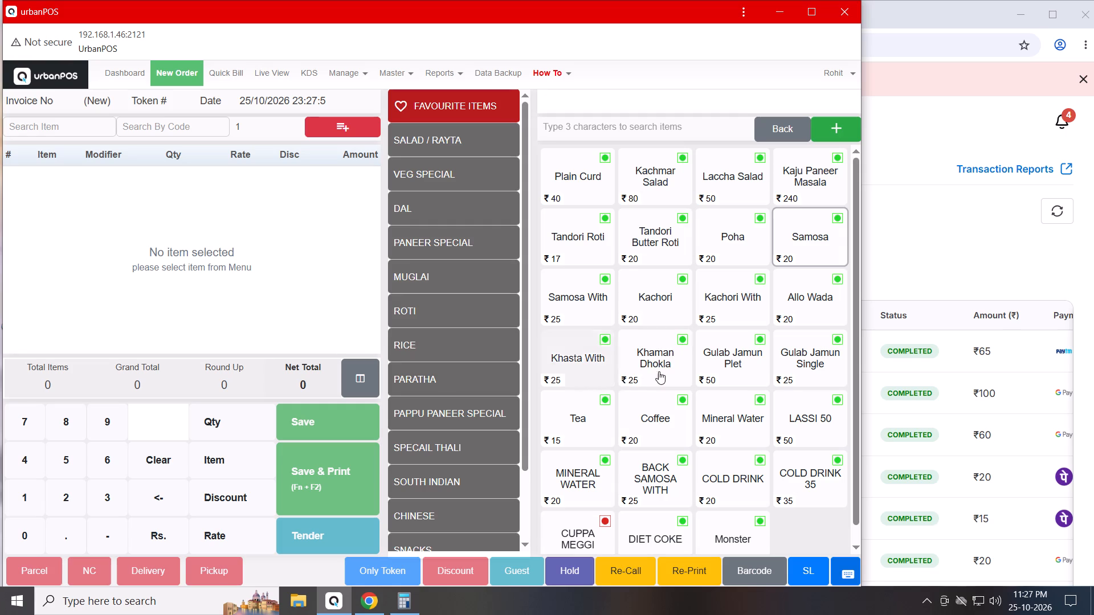
Bill a new order for one Tea from the favourite items, saving and printing the bill.
{"action": "left_click", "coordinate": [577, 425]}
{"action": "key", "text": "F2"}
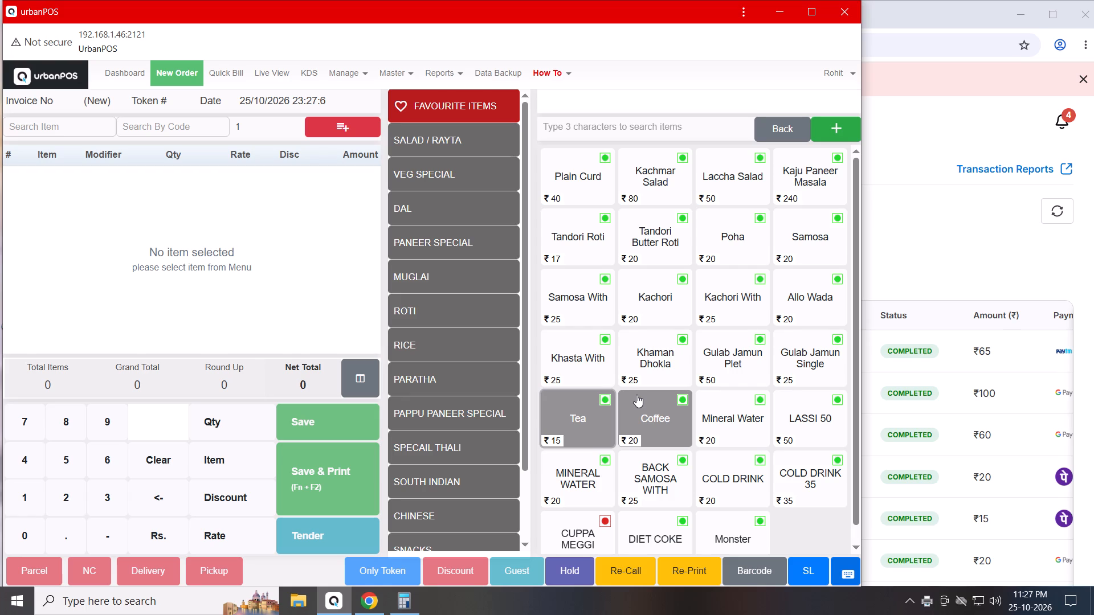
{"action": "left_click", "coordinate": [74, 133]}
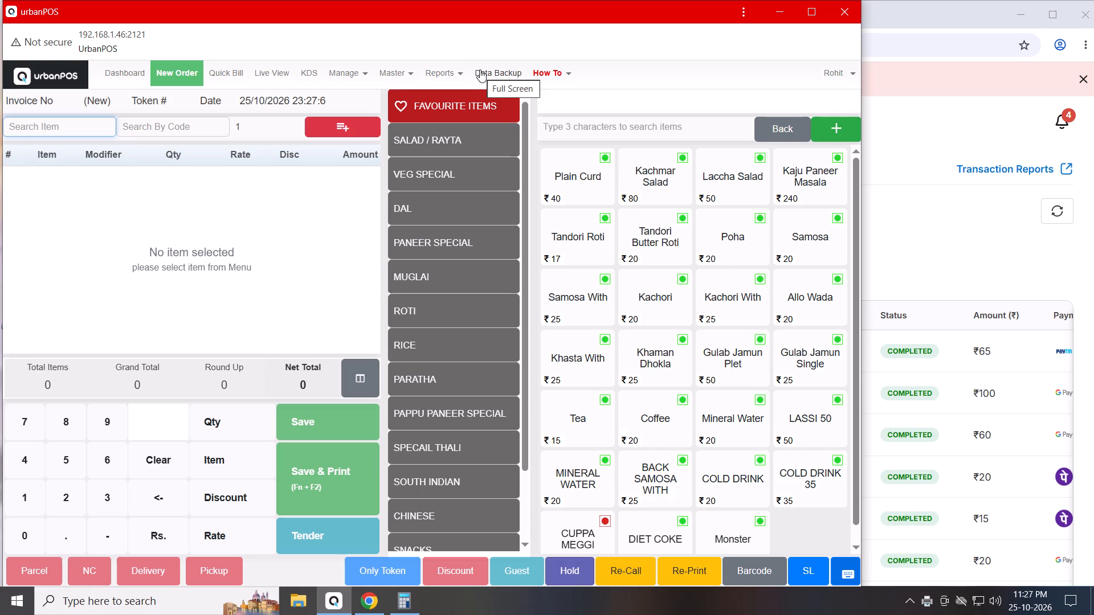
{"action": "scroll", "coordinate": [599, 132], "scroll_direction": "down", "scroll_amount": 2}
Recall the held order with Poha, Tea and Mineral Water, then save and print its bill.
{"action": "left_click", "coordinate": [640, 579]}
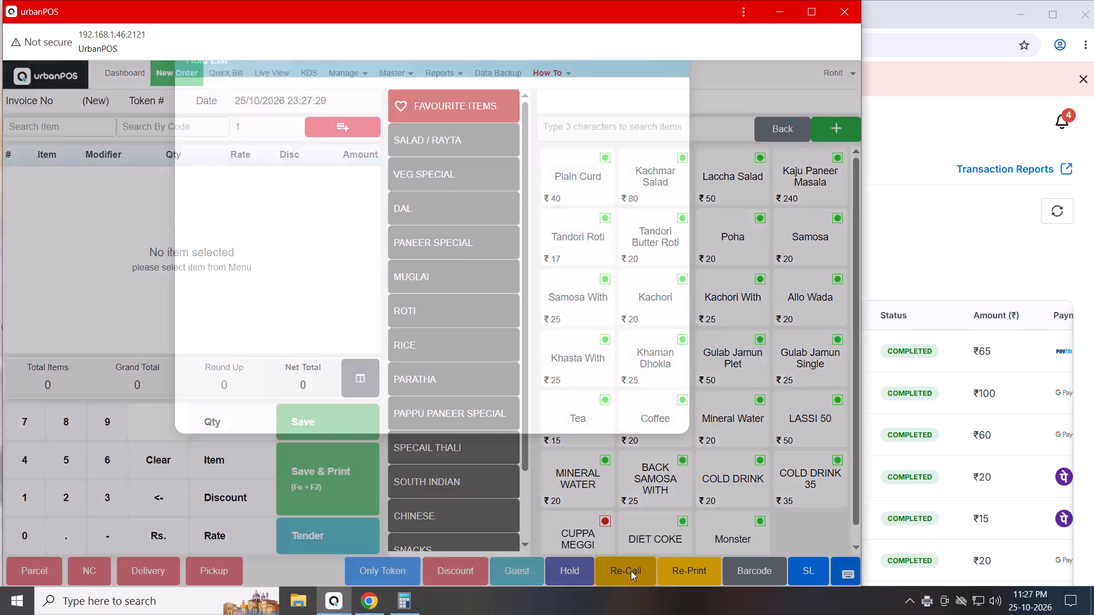
{"action": "left_click", "coordinate": [593, 169]}
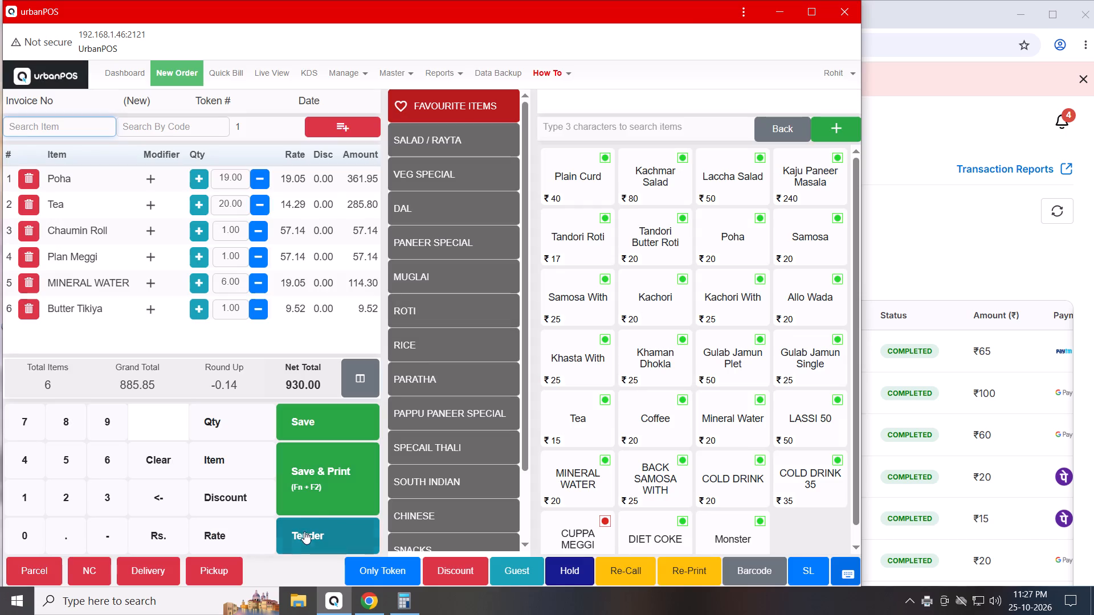
{"action": "left_click", "coordinate": [328, 479]}
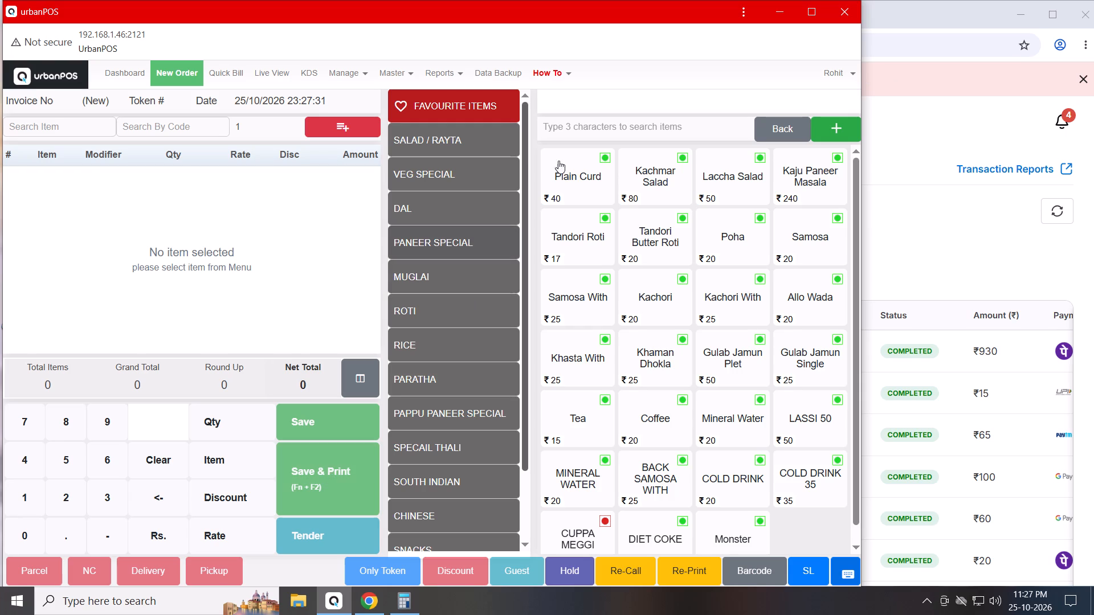
Bill a new order for four Tawa Roti found through the item search, saving and printing the bill.
{"action": "left_click", "coordinate": [572, 132]}
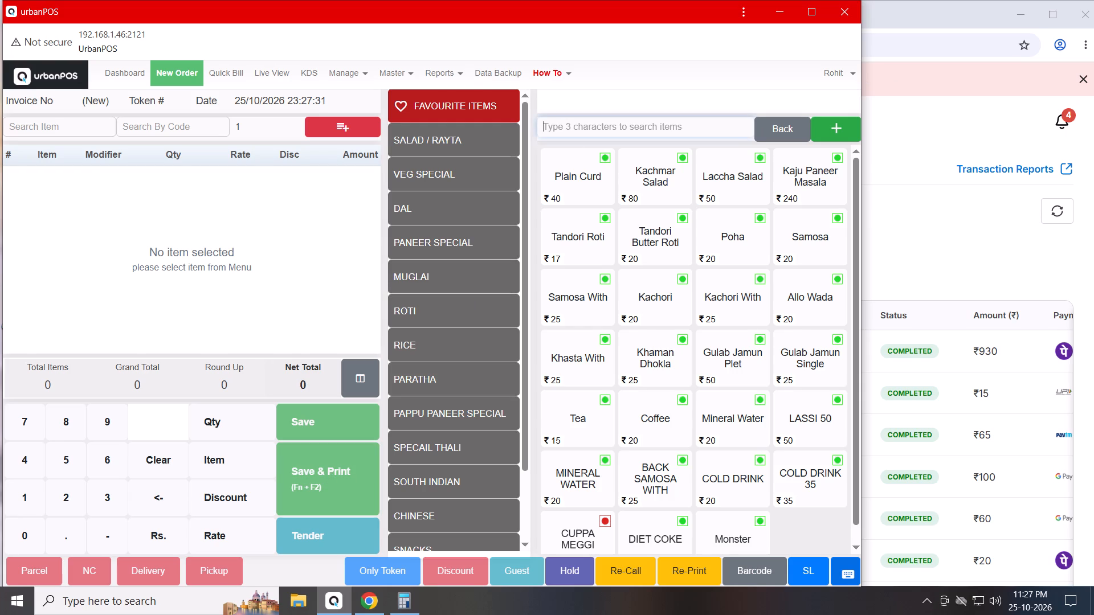
{"action": "left_click", "coordinate": [62, 133]}
{"action": "type", "text": "TAWA"}
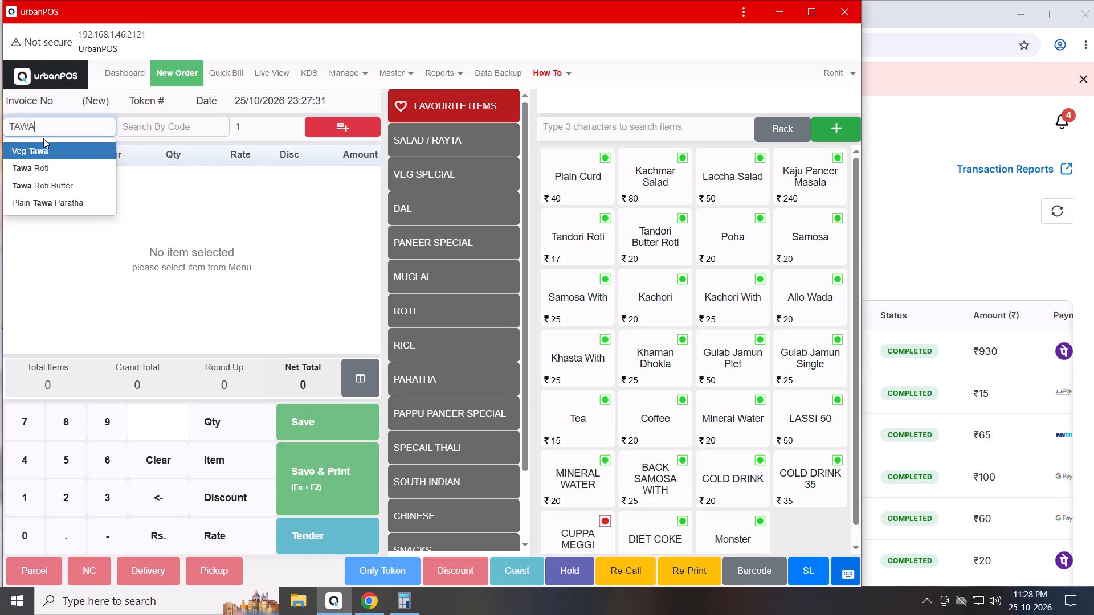
{"action": "left_click_drag", "start_coordinate": [46, 128], "coordinate": [0, 129]}
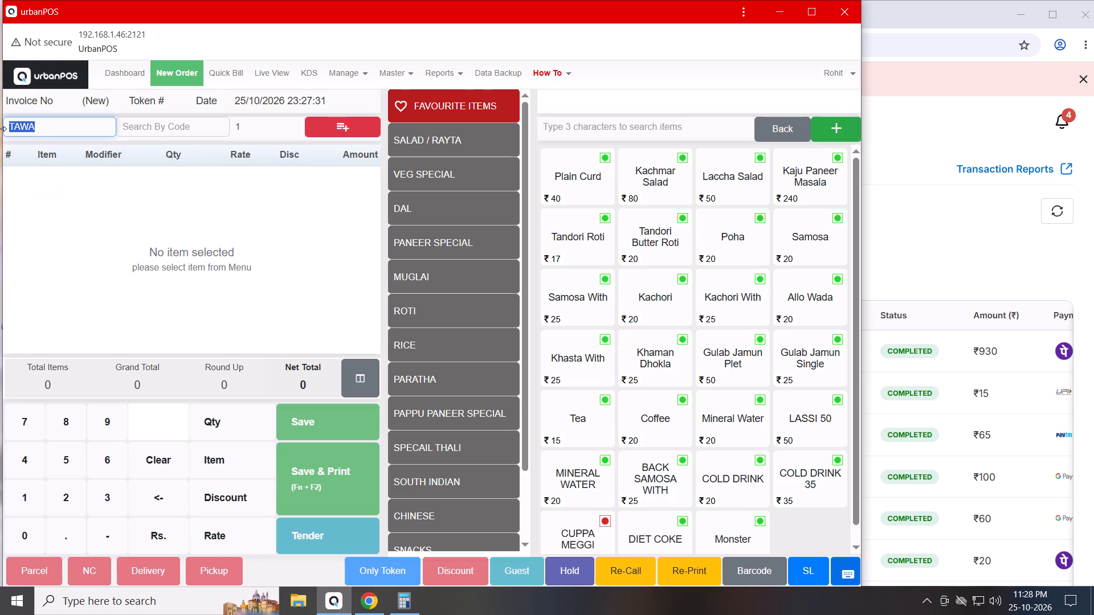
{"action": "key", "text": "BackSpace"}
{"action": "type", "text": "TAWA"}
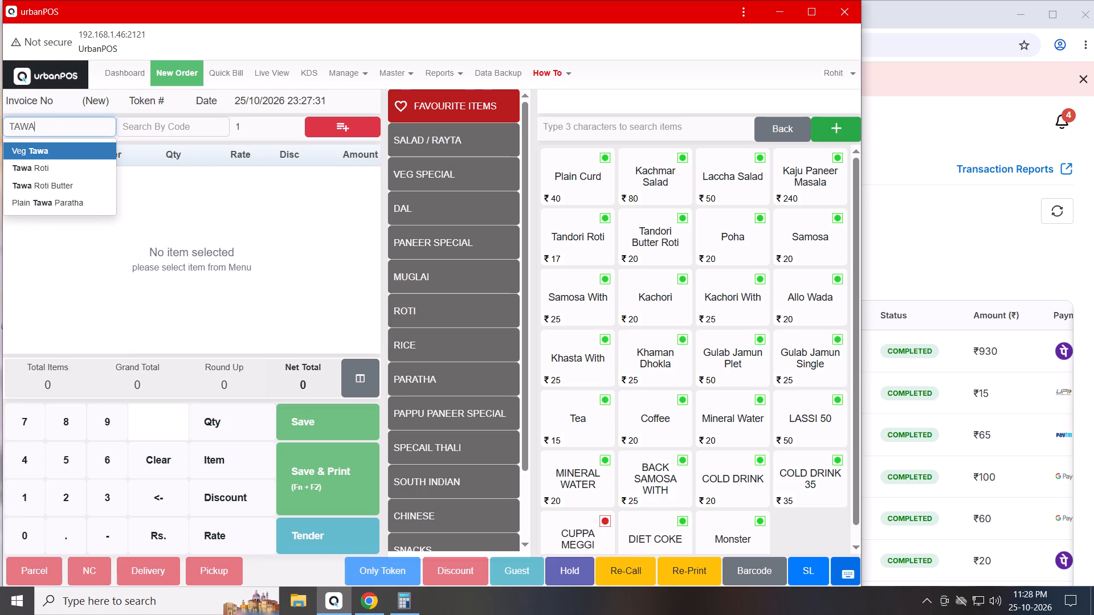
{"action": "key", "text": "Down"}
{"action": "key", "text": "Return"}
{"action": "key", "text": "4"}
{"action": "key", "text": "Return"}
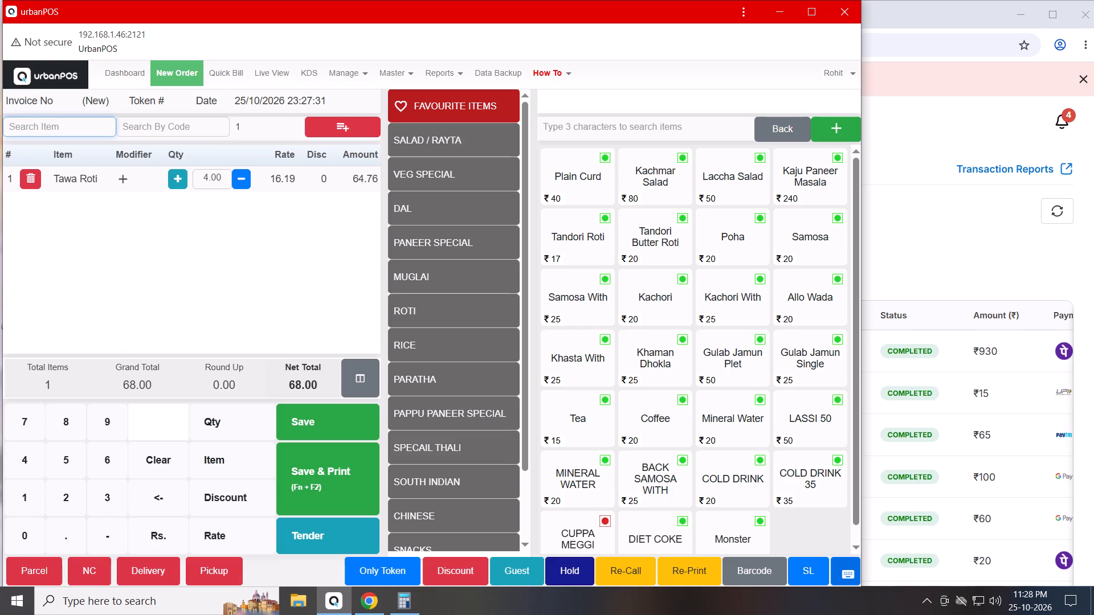
{"action": "key", "text": "F2"}
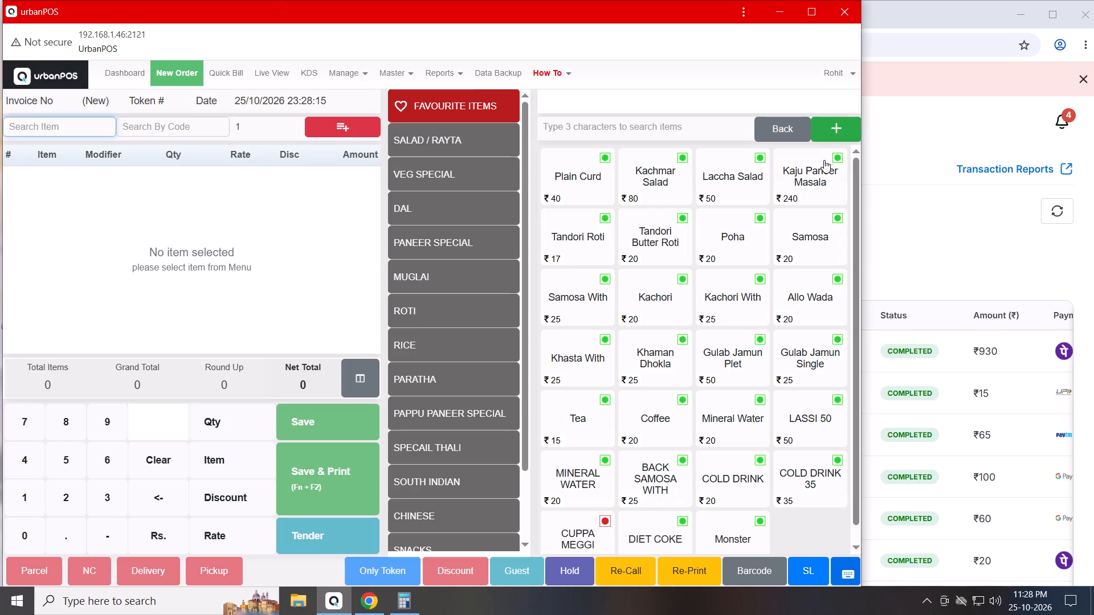
Bill a new order for one Samosa from the favourite items, saving and printing the bill.
{"action": "left_click", "coordinate": [803, 227]}
{"action": "left_click", "coordinate": [295, 519]}
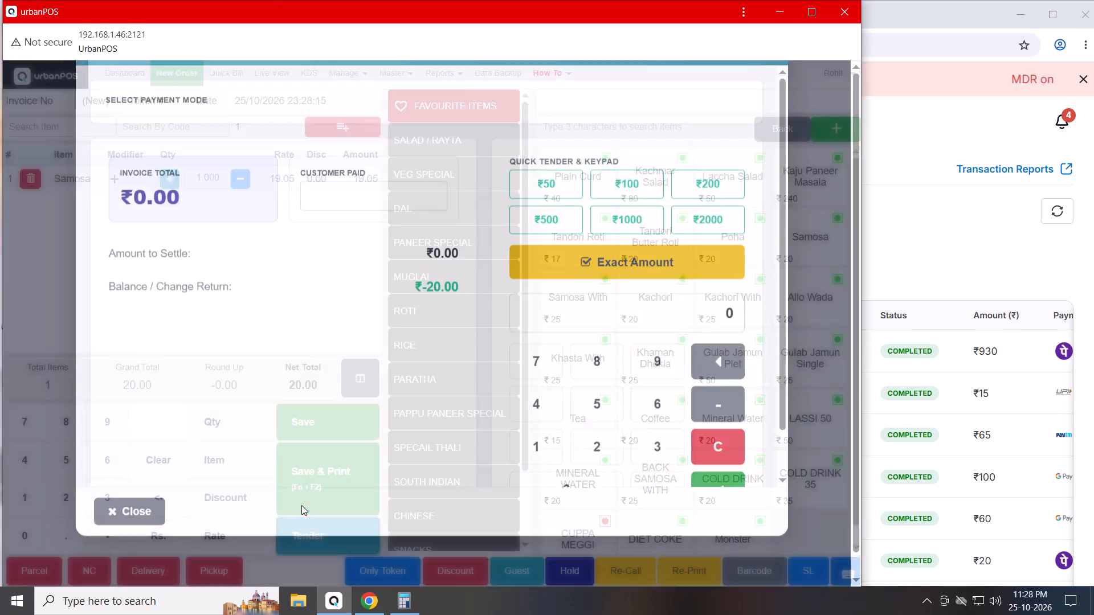
{"action": "left_click", "coordinate": [605, 106]}
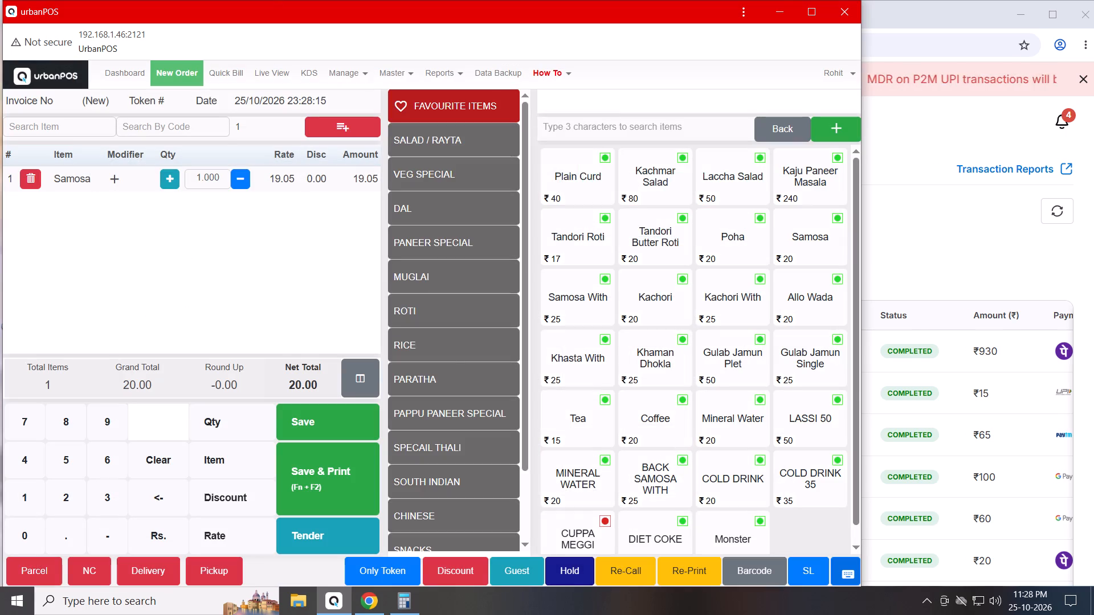
{"action": "left_click", "coordinate": [345, 490]}
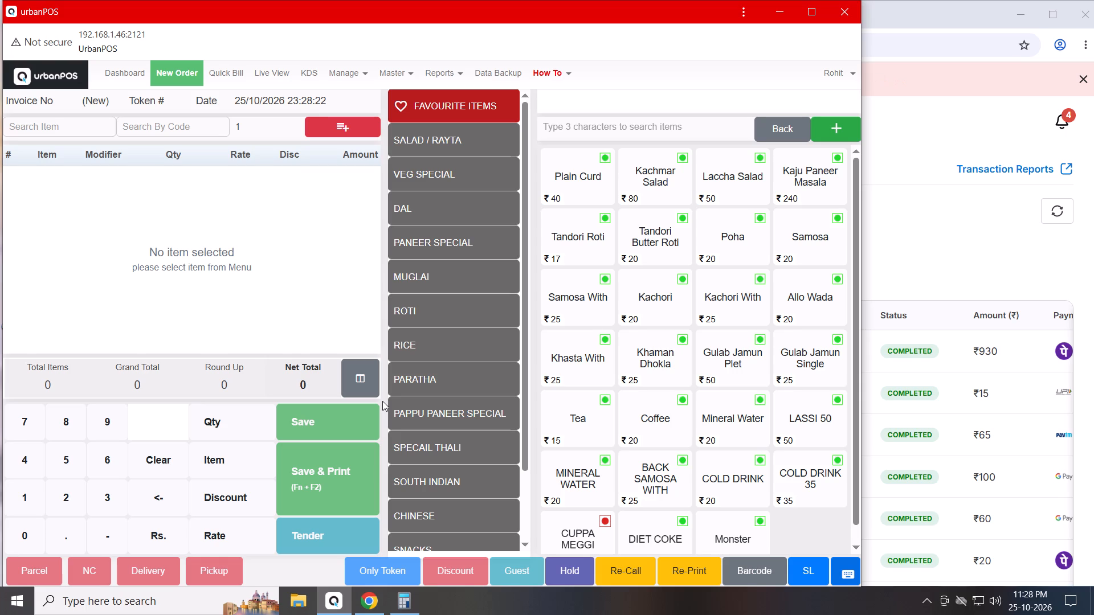
Bill a new order for three Ice Corn from the ICE-CREAM category, saving and printing the bill.
{"action": "scroll", "coordinate": [455, 550], "scroll_direction": "down", "scroll_amount": 3}
{"action": "left_click", "coordinate": [437, 505]}
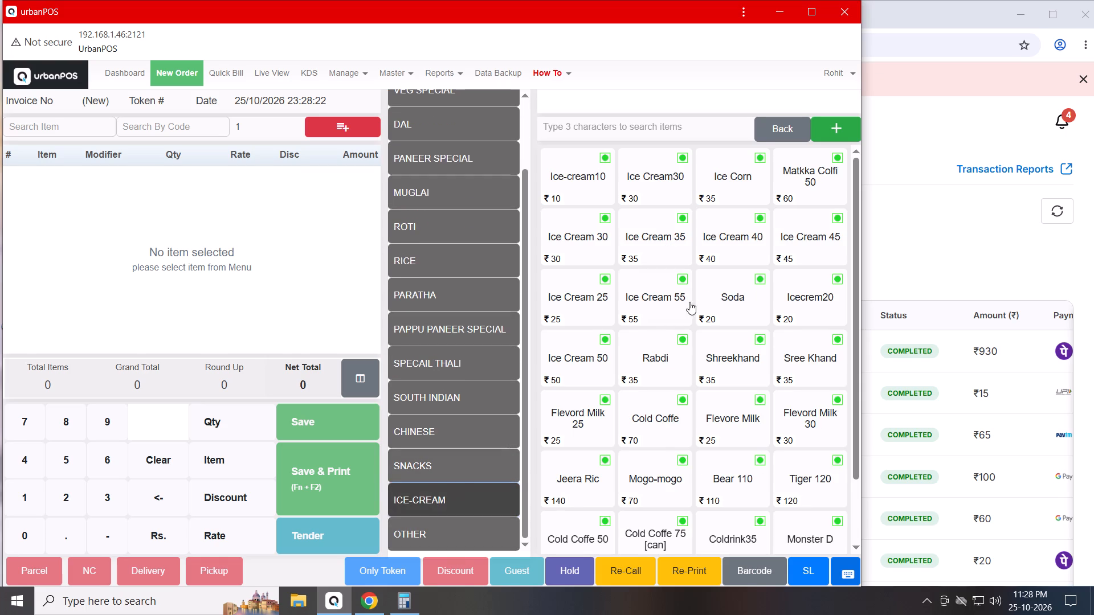
{"action": "triple_click", "coordinate": [738, 191]}
{"action": "left_click", "coordinate": [331, 467]}
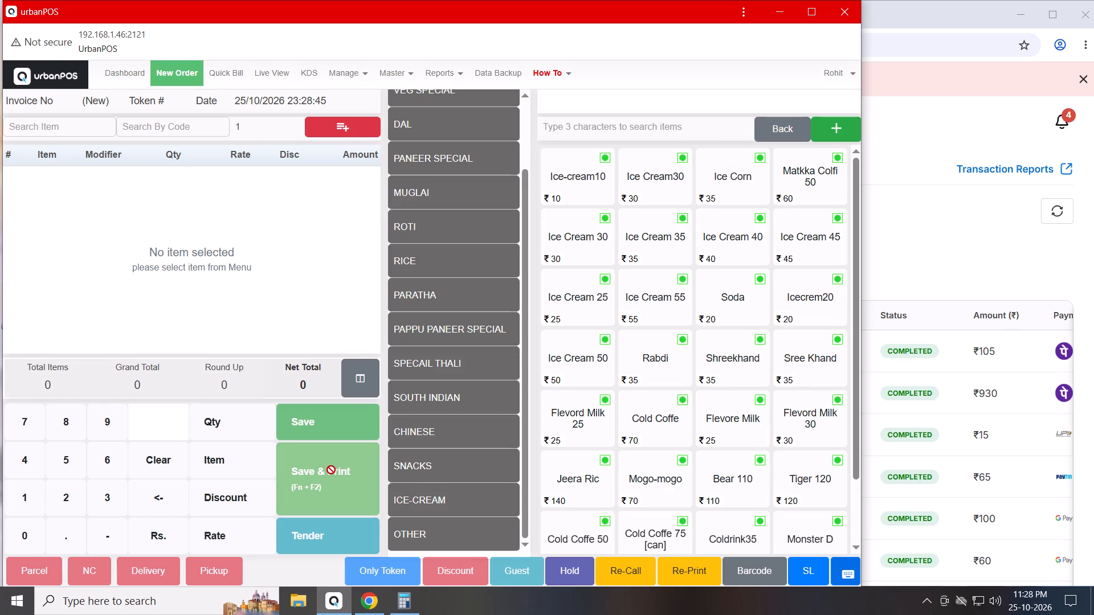
Return to the favourite items and bill a new order for one Tea, saving and printing the bill.
{"action": "scroll", "coordinate": [533, 287], "scroll_direction": "up", "scroll_amount": 4}
{"action": "left_click", "coordinate": [413, 108]}
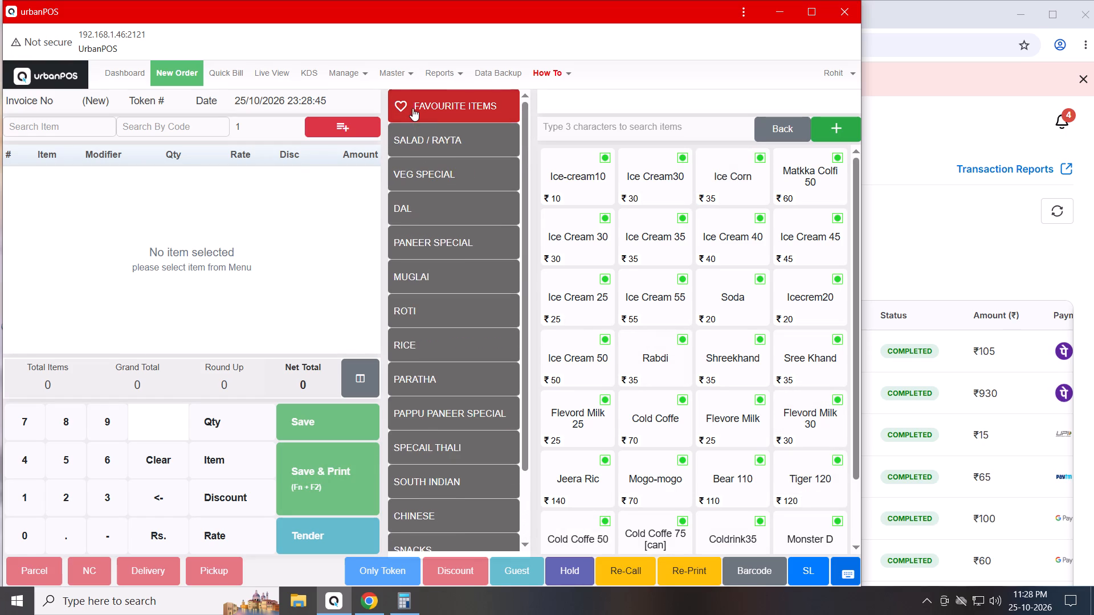
{"action": "scroll", "coordinate": [647, 334], "scroll_direction": "up", "scroll_amount": 1}
{"action": "double_click", "coordinate": [595, 403]}
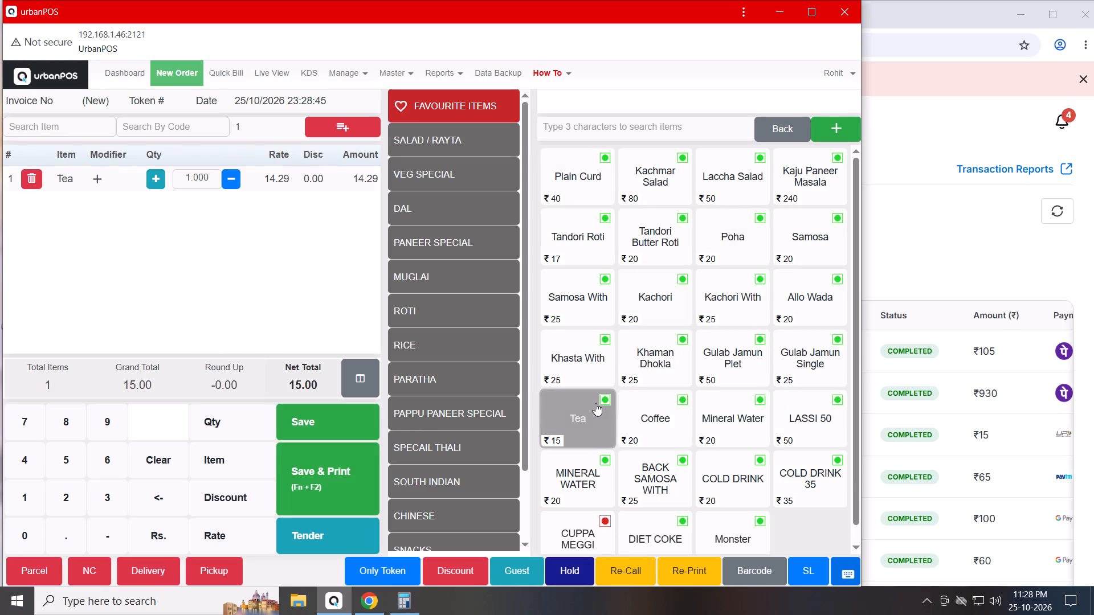
{"action": "key", "text": "F2"}
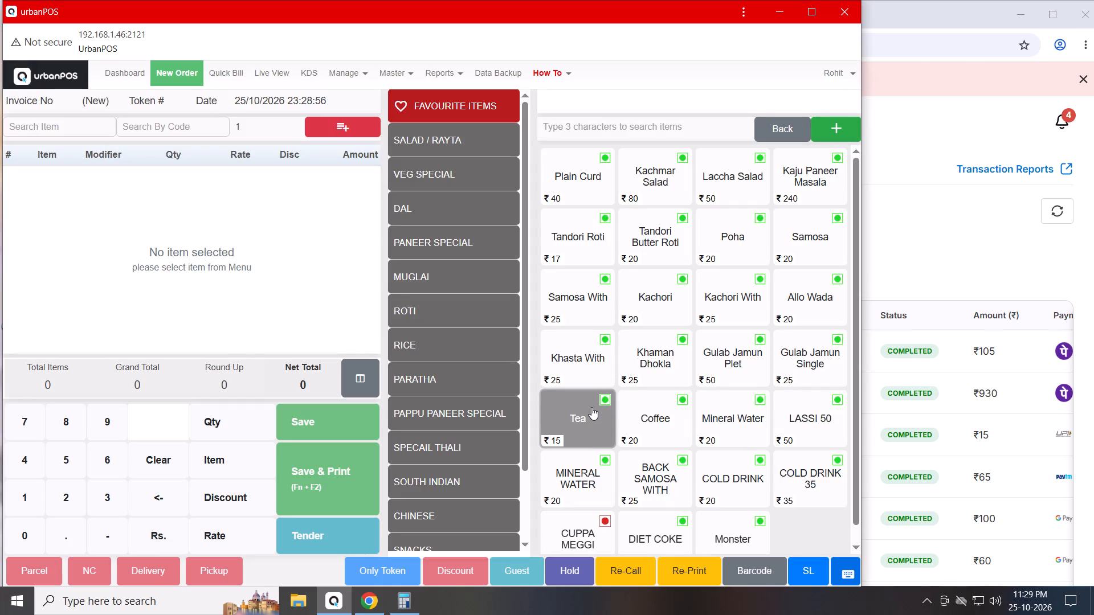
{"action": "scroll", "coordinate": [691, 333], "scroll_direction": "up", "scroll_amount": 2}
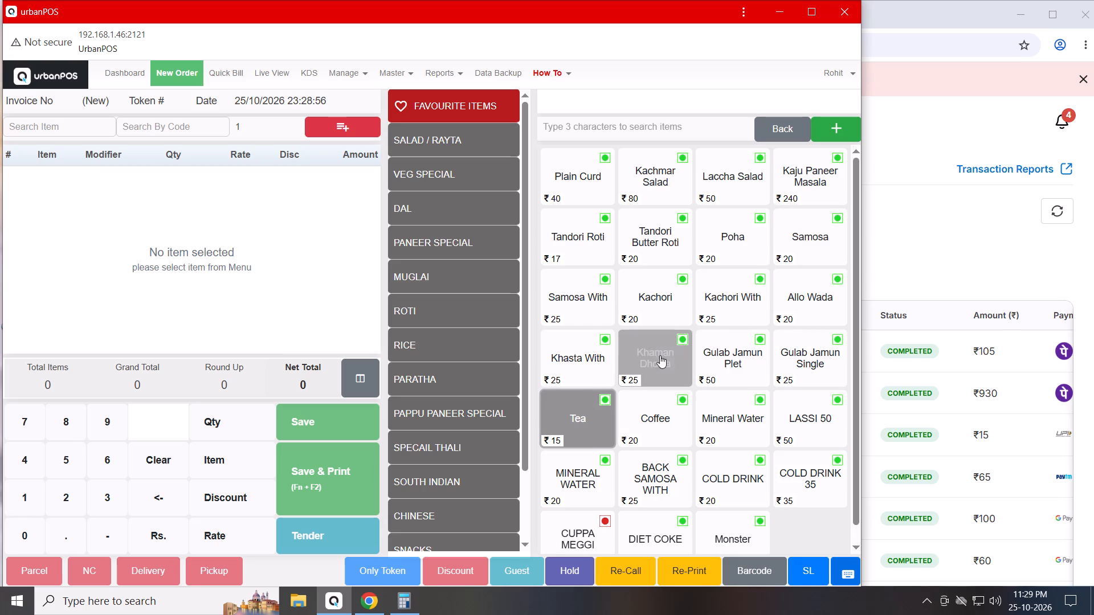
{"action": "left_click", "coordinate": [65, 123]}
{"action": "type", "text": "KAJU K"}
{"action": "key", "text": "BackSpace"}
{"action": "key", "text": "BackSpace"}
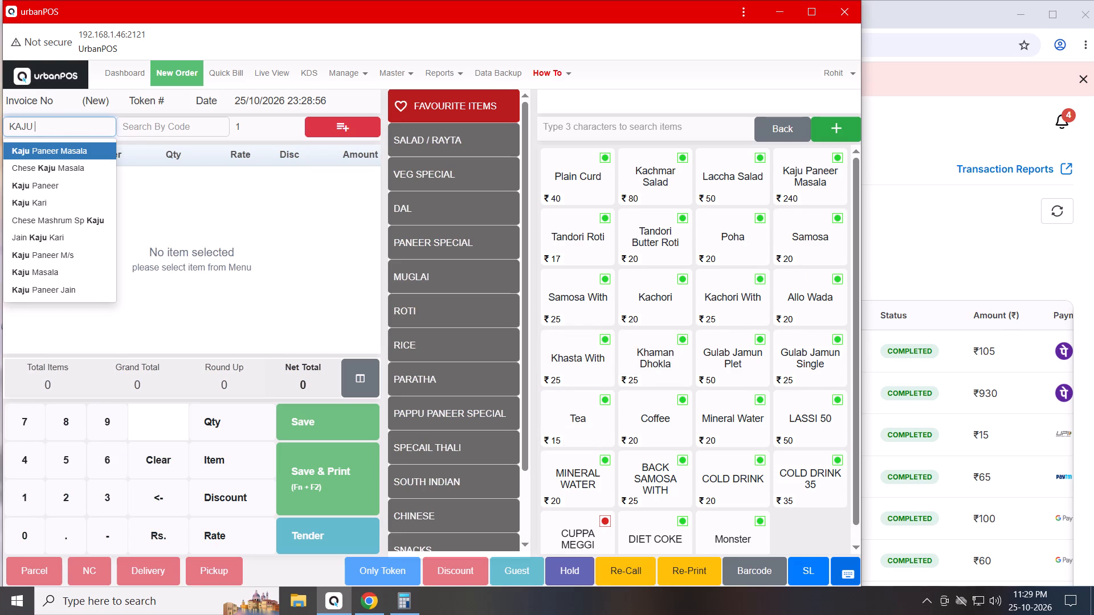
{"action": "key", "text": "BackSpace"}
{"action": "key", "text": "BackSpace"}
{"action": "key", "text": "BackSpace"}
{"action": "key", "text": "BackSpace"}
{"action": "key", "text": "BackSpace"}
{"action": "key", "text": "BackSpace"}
Bill a new order for one Masala Dosa found through the item search, saving and printing the bill.
{"action": "type", "text": "MASAL"}
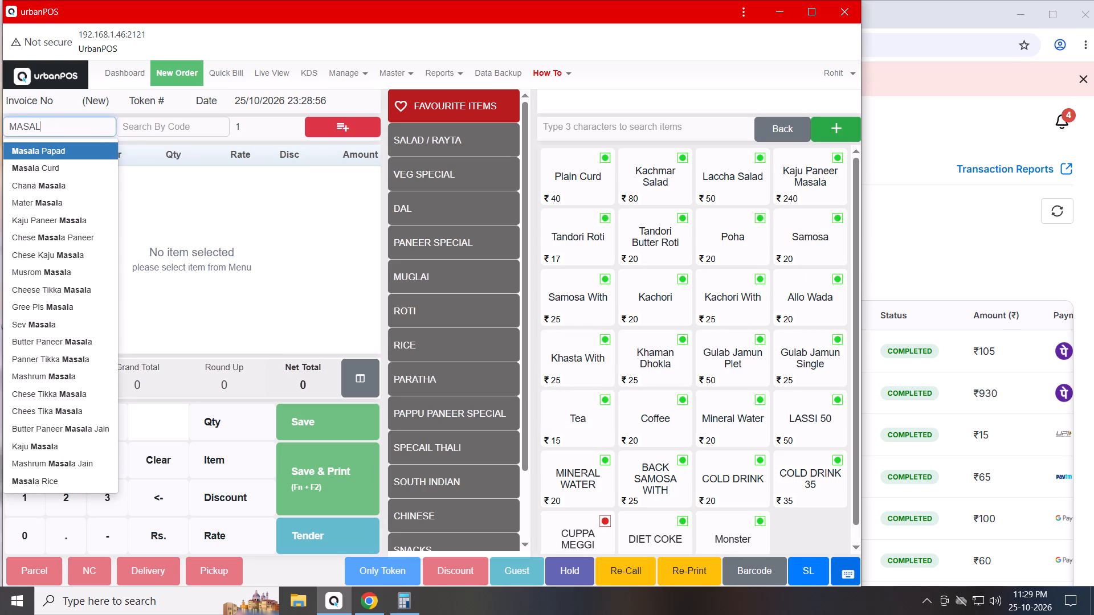
{"action": "type", "text": "A D"}
{"action": "key", "text": "Return"}
{"action": "key", "text": "Return"}
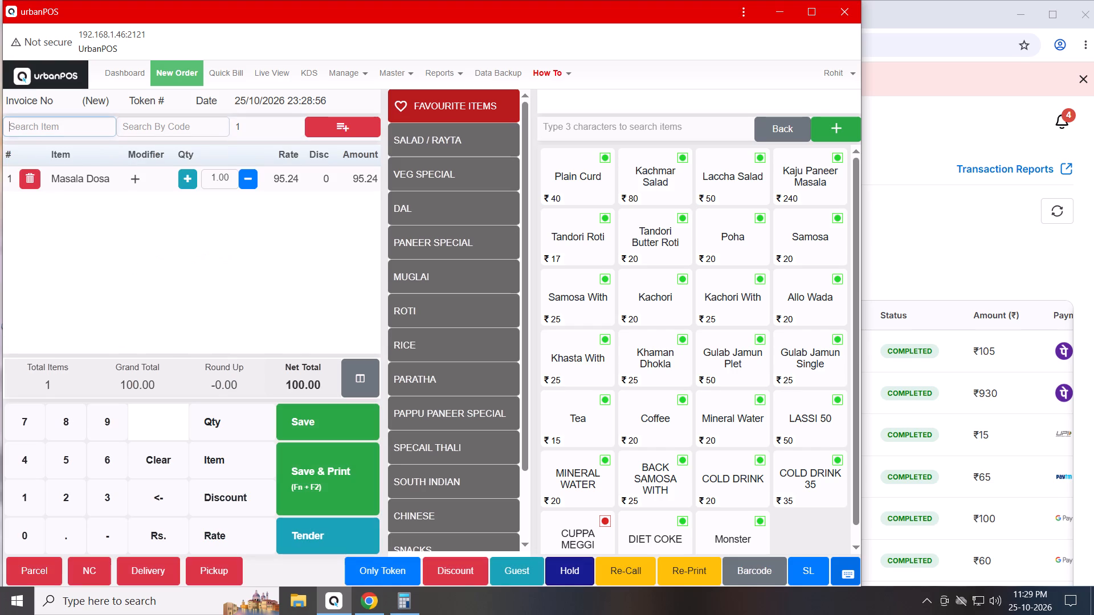
{"action": "key", "text": "F2"}
Start a new order with one Kaju Kari found through the item search.
{"action": "type", "text": "KAJU K"}
{"action": "key", "text": "Return"}
{"action": "key", "text": "Return"}
Add ten Tandori Butter Roti to the Kaju Kari order, saving and printing the bill.
{"action": "type", "text": "ROTI"}
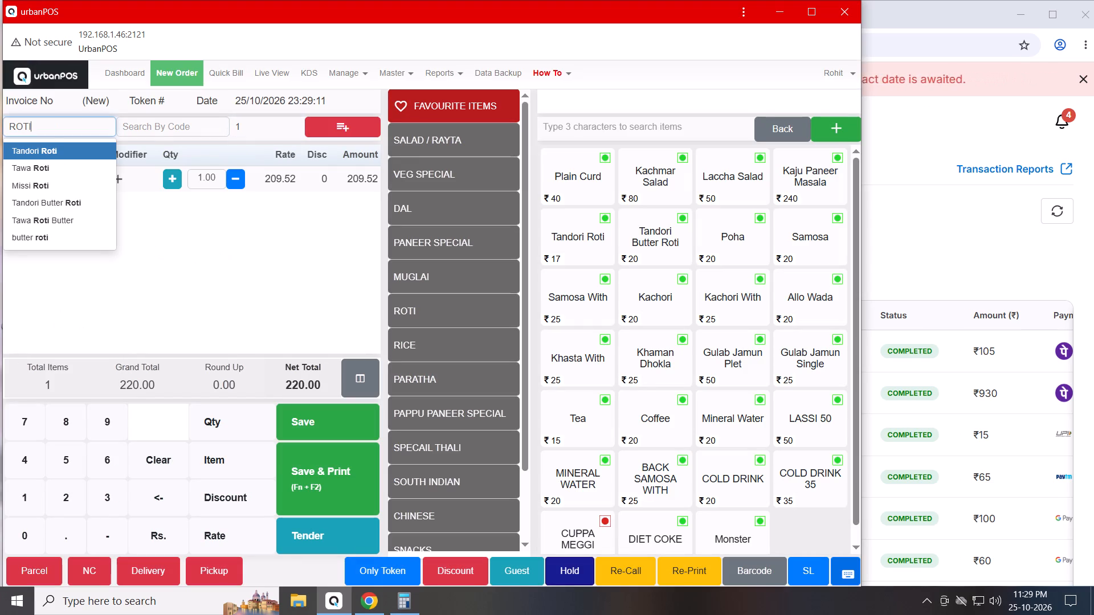
{"action": "key", "text": "Up"}
{"action": "key", "text": "Up"}
{"action": "key", "text": "Up"}
{"action": "key", "text": "Return"}
{"action": "type", "text": "10"}
{"action": "key", "text": "Return"}
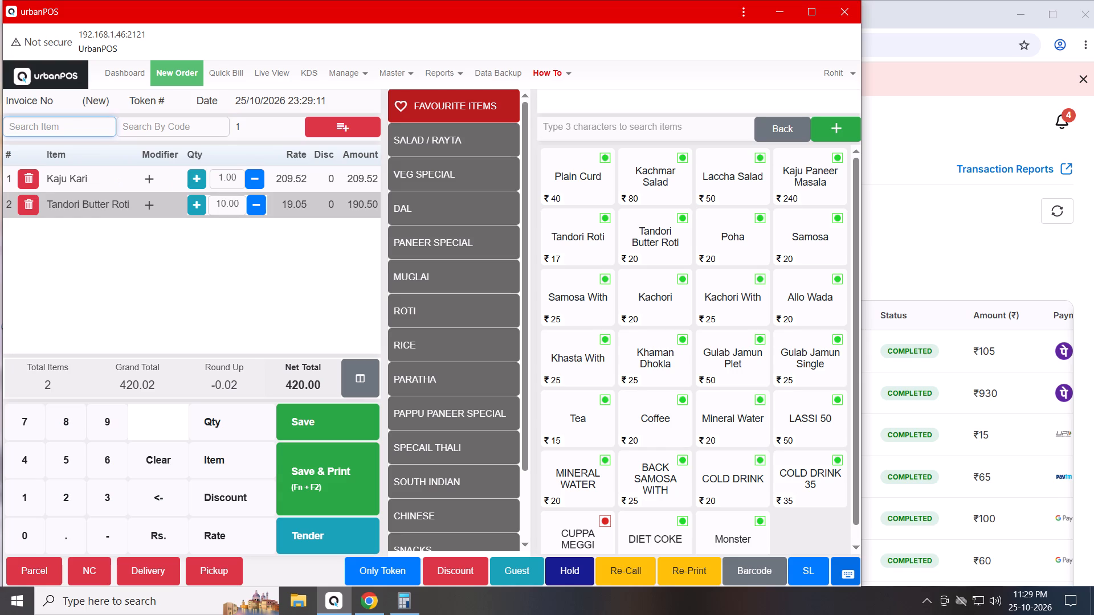
{"action": "key", "text": "F2"}
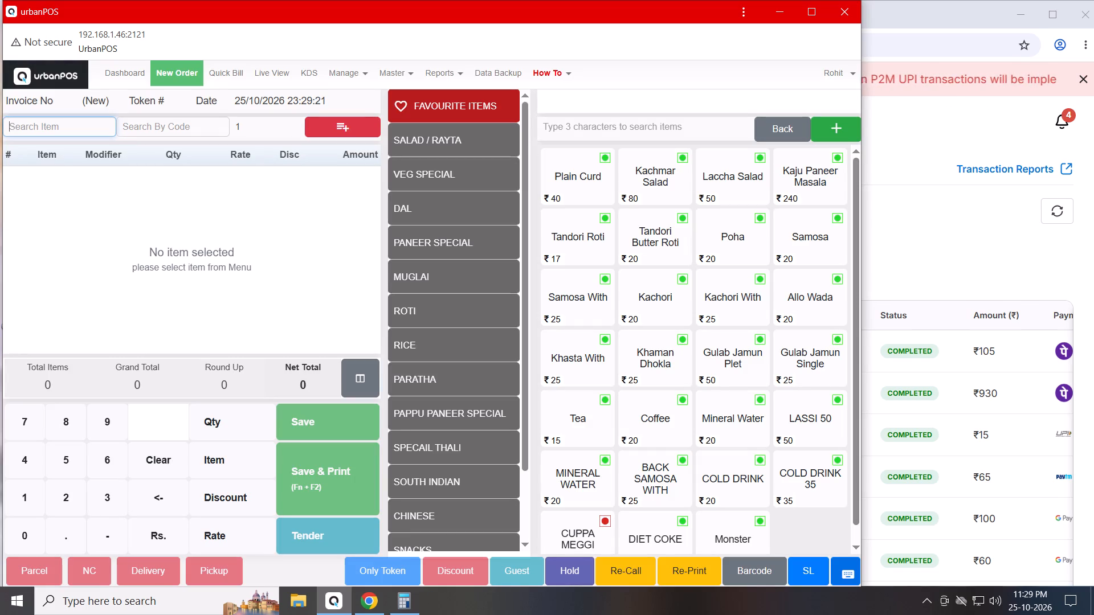
Start a new order with one MINERAL WATER found by searching the items for 006.
{"action": "type", "text": "006"}
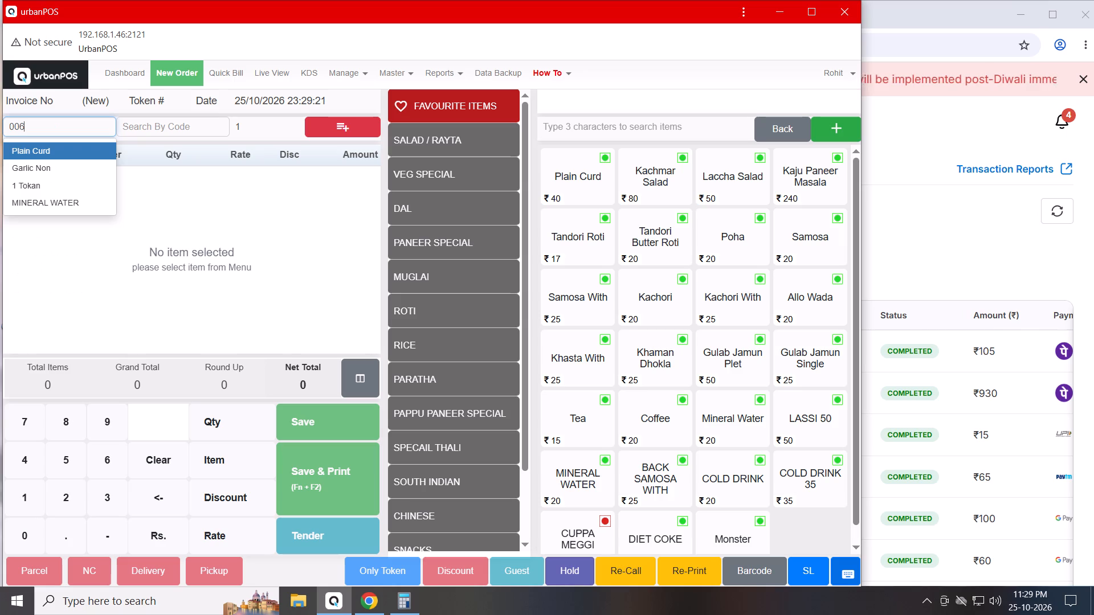
{"action": "key", "text": "Up"}
{"action": "key", "text": "Return"}
{"action": "key", "text": "Return"}
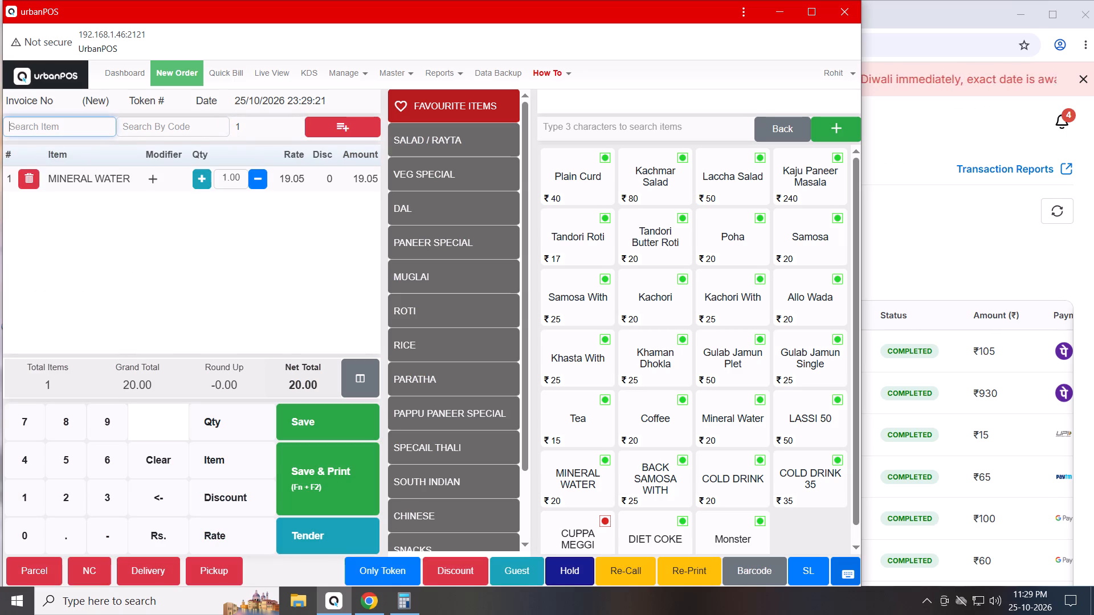
Add one Butter Paneer Masala to the order through the item search.
{"action": "type", "text": "BUYTT"}
{"action": "key", "text": "BackSpace"}
{"action": "key", "text": "BackSpace"}
{"action": "key", "text": "BackSpace"}
{"action": "type", "text": "TTER"}
{"action": "key", "text": "space"}
{"action": "key", "text": "space"}
{"action": "key", "text": "Down"}
{"action": "key", "text": "Down"}
{"action": "key", "text": "Return"}
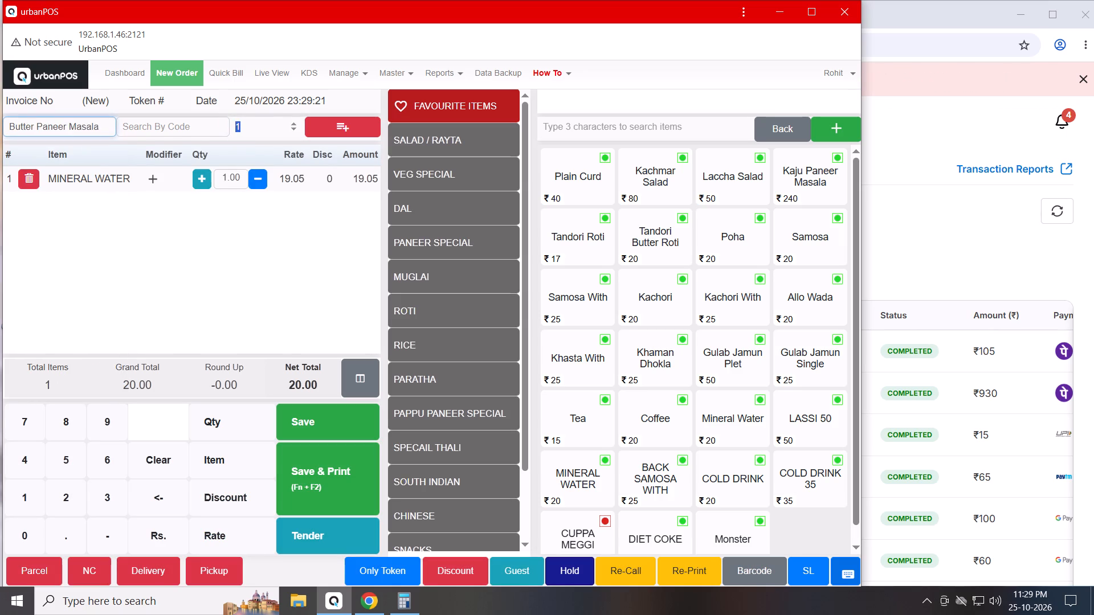
{"action": "key", "text": "Return"}
Add one Butter Khichdi to the order through the item search.
{"action": "key", "text": "n"}
{"action": "key", "text": "Insert"}
{"action": "key", "text": "Insert"}
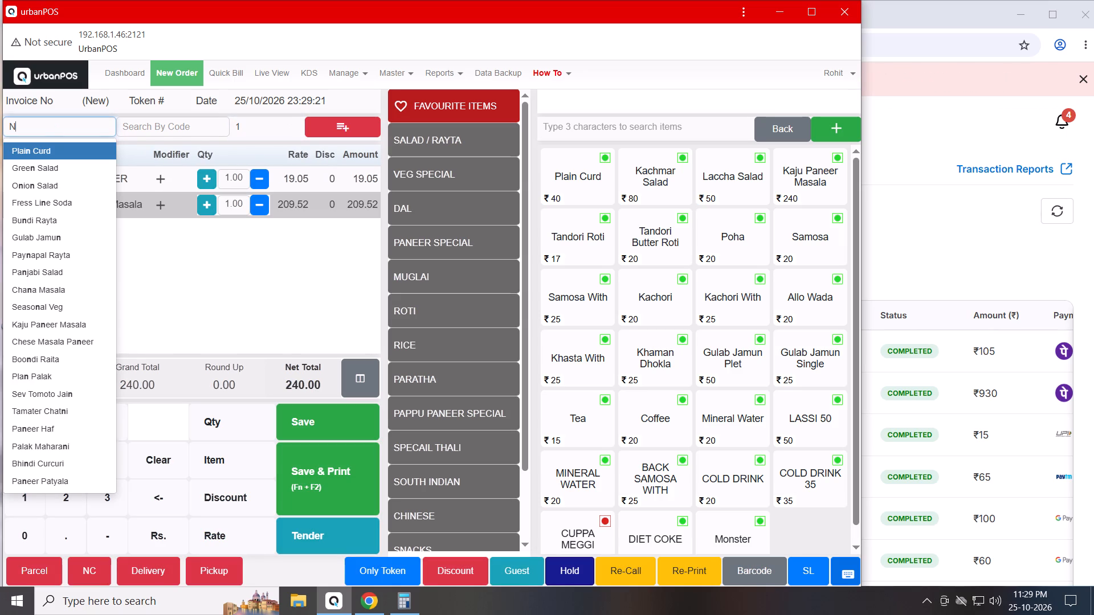
{"action": "key", "text": "BackSpace"}
{"action": "type", "text": "BUTTER K"}
{"action": "key", "text": "Up"}
{"action": "key", "text": "Return"}
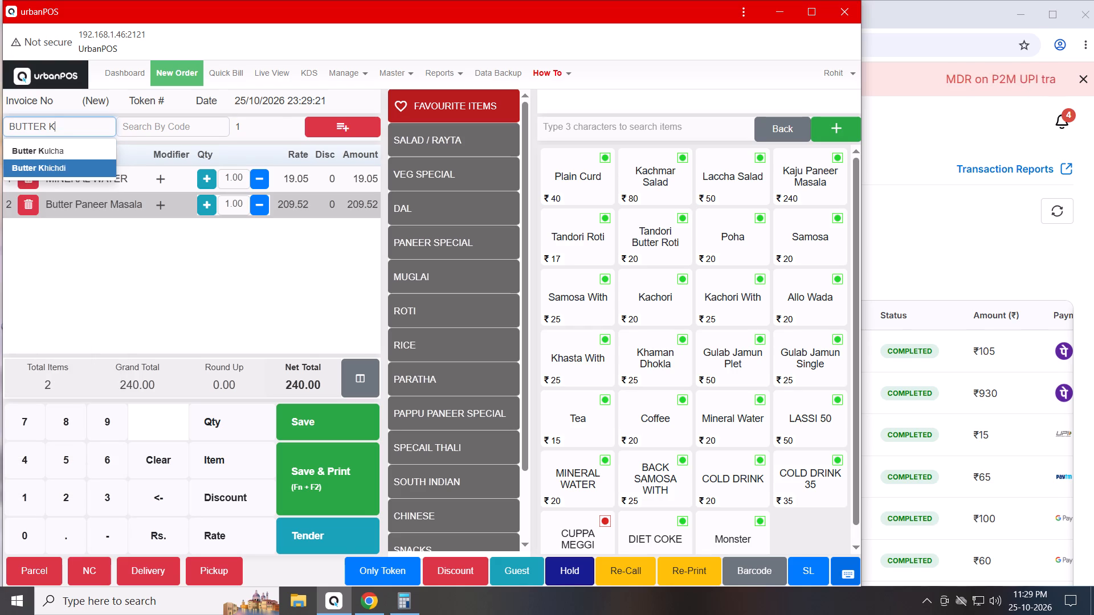
{"action": "key", "text": "Return"}
Add 11 Tandori Butter Roti to the order through the item search.
{"action": "type", "text": "RPO"}
{"action": "key", "text": "BackSpace"}
{"action": "key", "text": "BackSpace"}
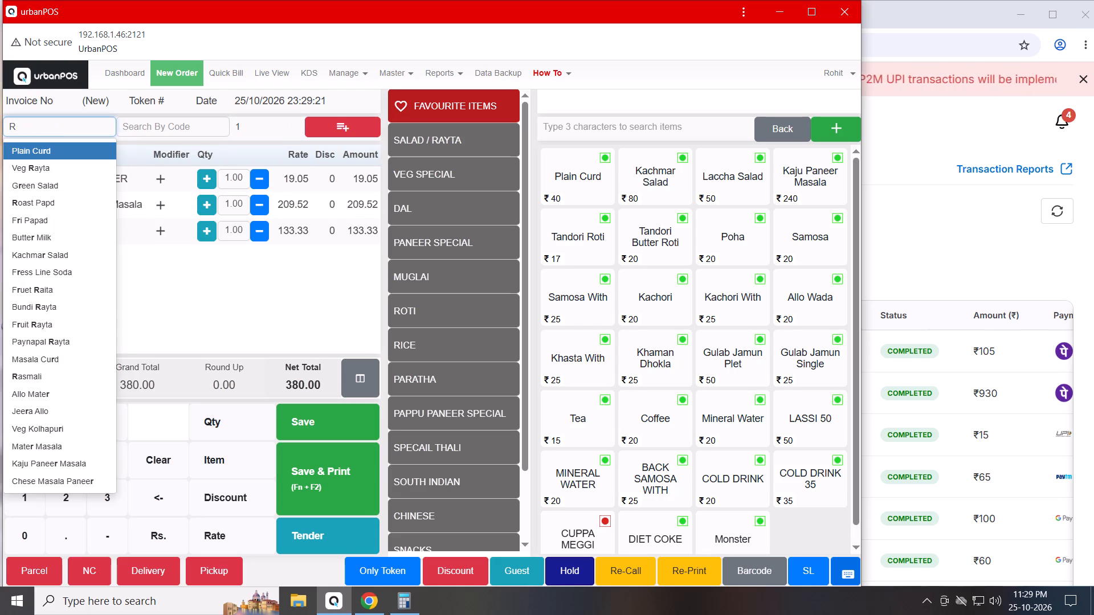
{"action": "type", "text": "OTI"}
{"action": "key", "text": "Down"}
{"action": "key", "text": "Down"}
{"action": "key", "text": "Down"}
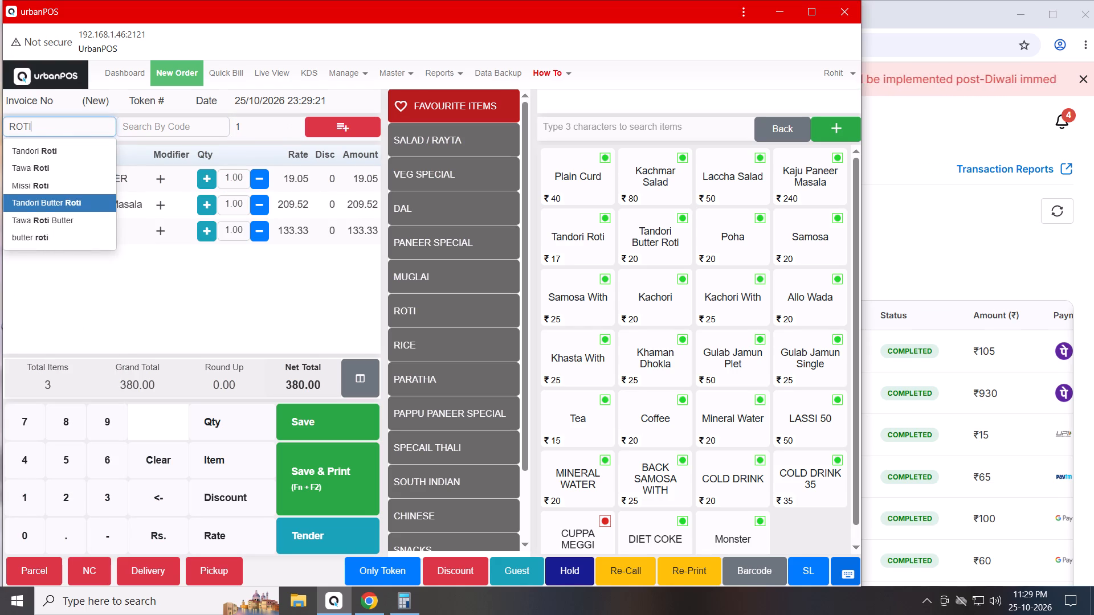
{"action": "key", "text": "3"}
{"action": "key", "text": "BackSpace"}
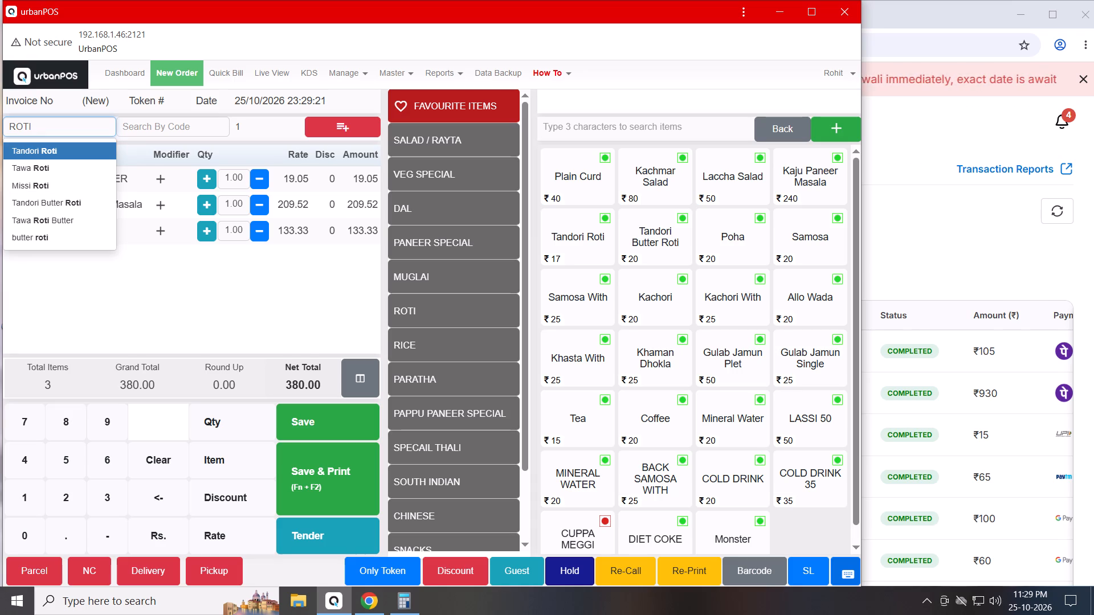
{"action": "key", "text": "Up"}
{"action": "key", "text": "Up"}
{"action": "key", "text": "Up"}
{"action": "key", "text": "Return"}
{"action": "type", "text": "11"}
{"action": "key", "text": "Return"}
Complete the order with two Tea and one Onion Salad found through the item search, saving and printing the bill.
{"action": "type", "text": "TEA"}
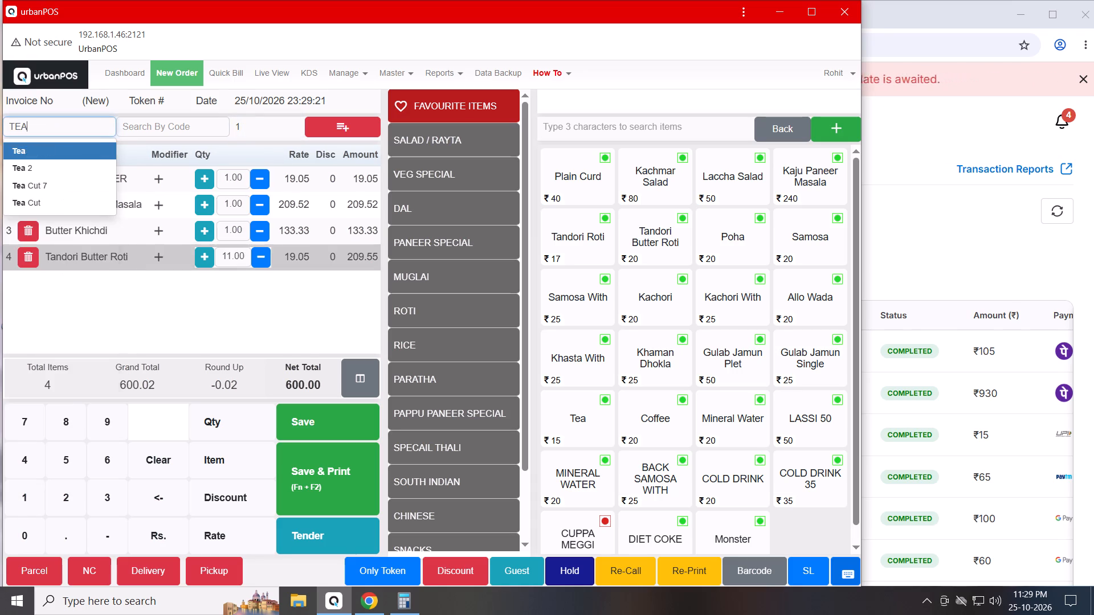
{"action": "key", "text": "Return"}
{"action": "key", "text": "2"}
{"action": "key", "text": "Return"}
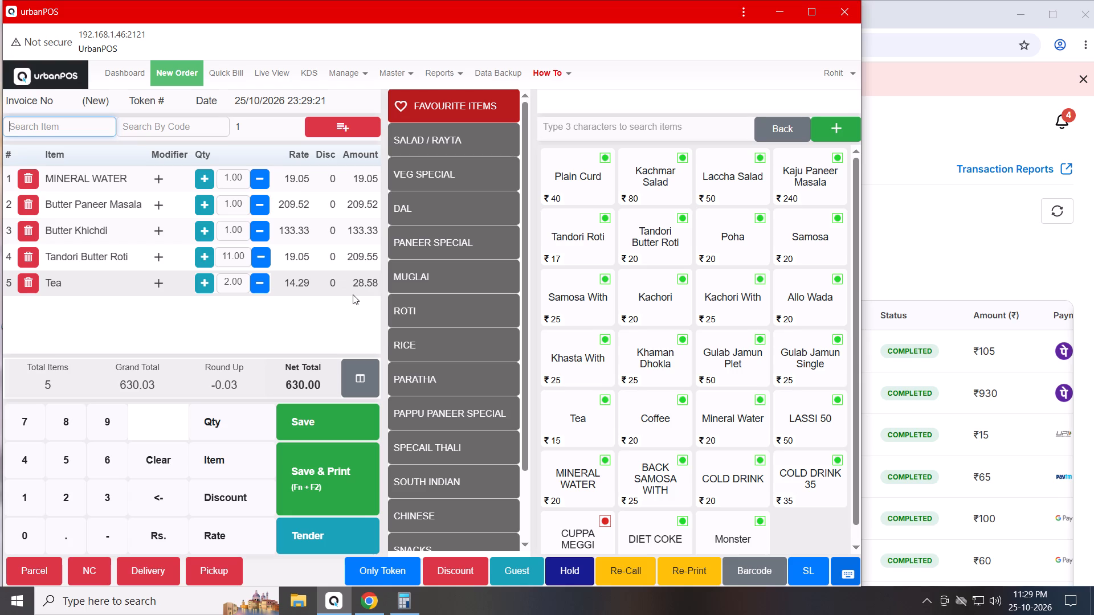
{"action": "type", "text": "ON"}
{"action": "key", "text": "Return"}
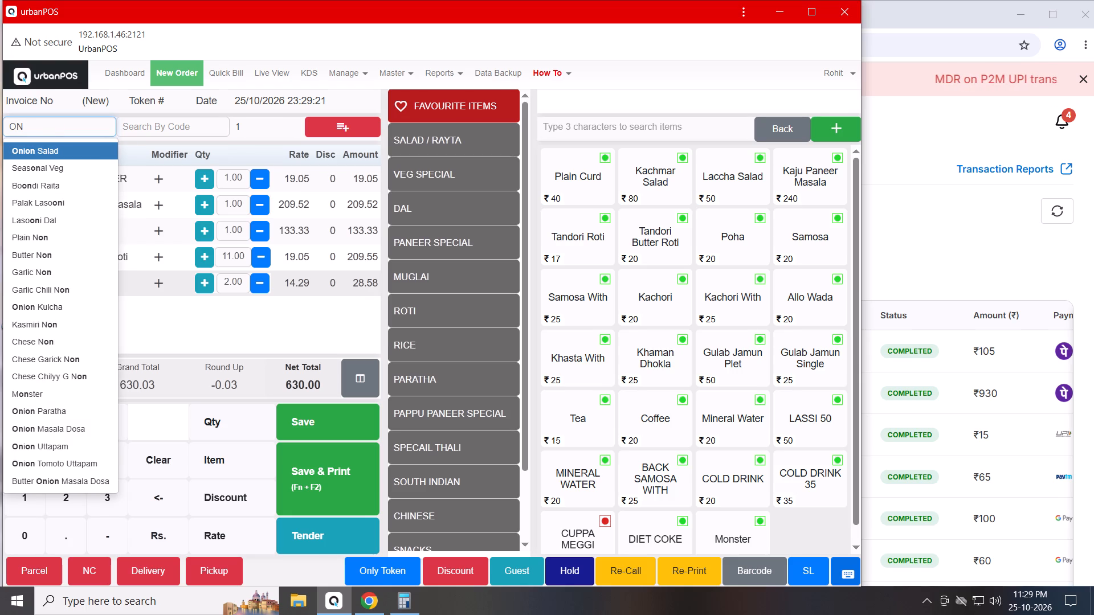
{"action": "key", "text": "Return"}
{"action": "key", "text": "F2"}
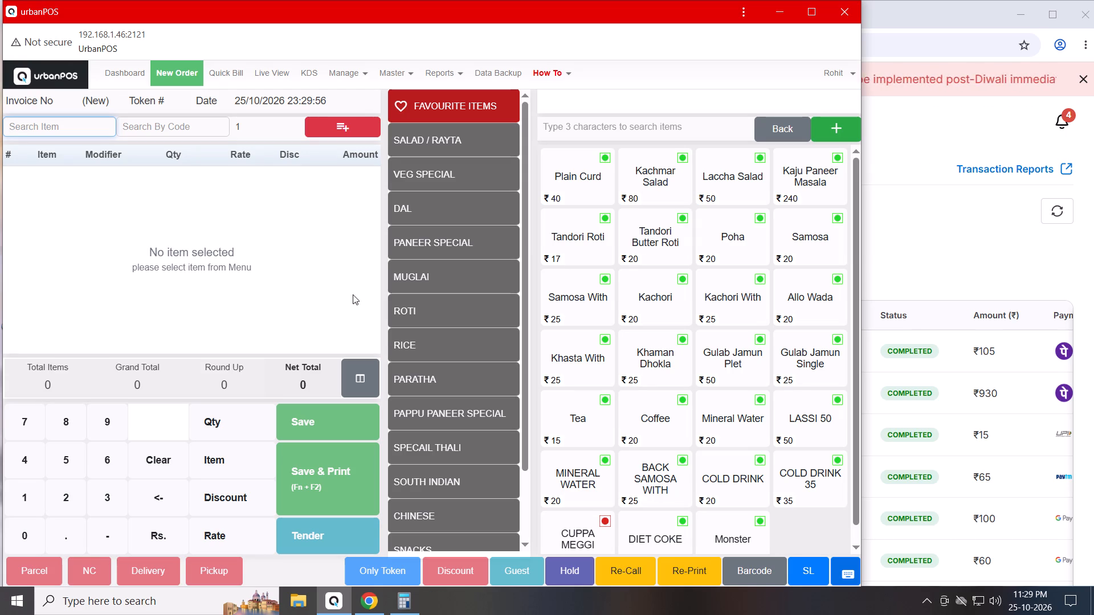
Bill a new order for one MINERAL WATER from the favourite items, saving and printing the bill.
{"action": "double_click", "coordinate": [606, 405]}
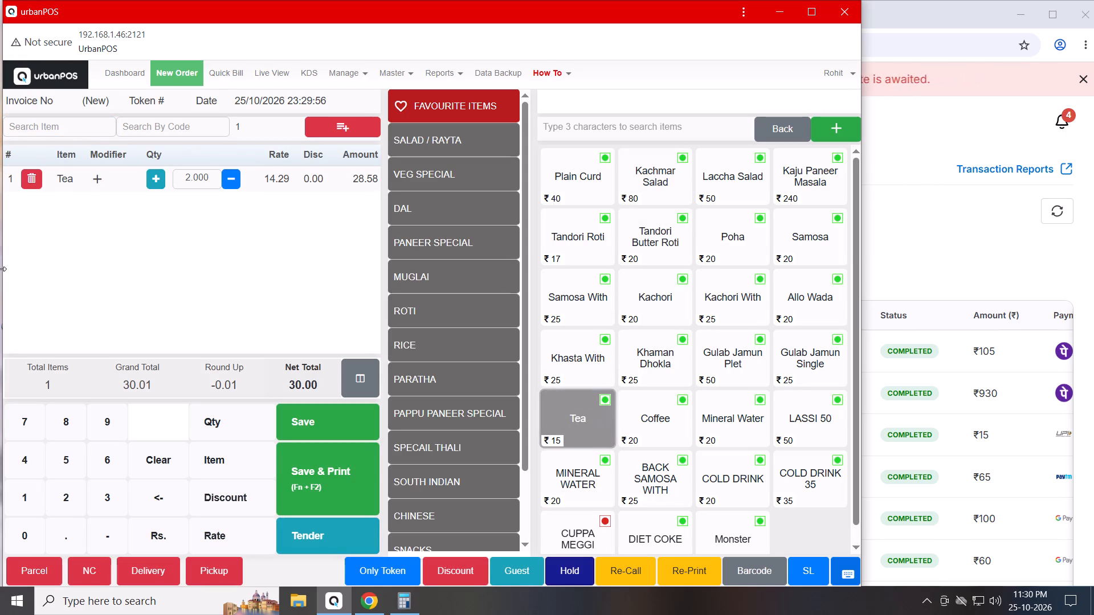
{"action": "left_click", "coordinate": [27, 184]}
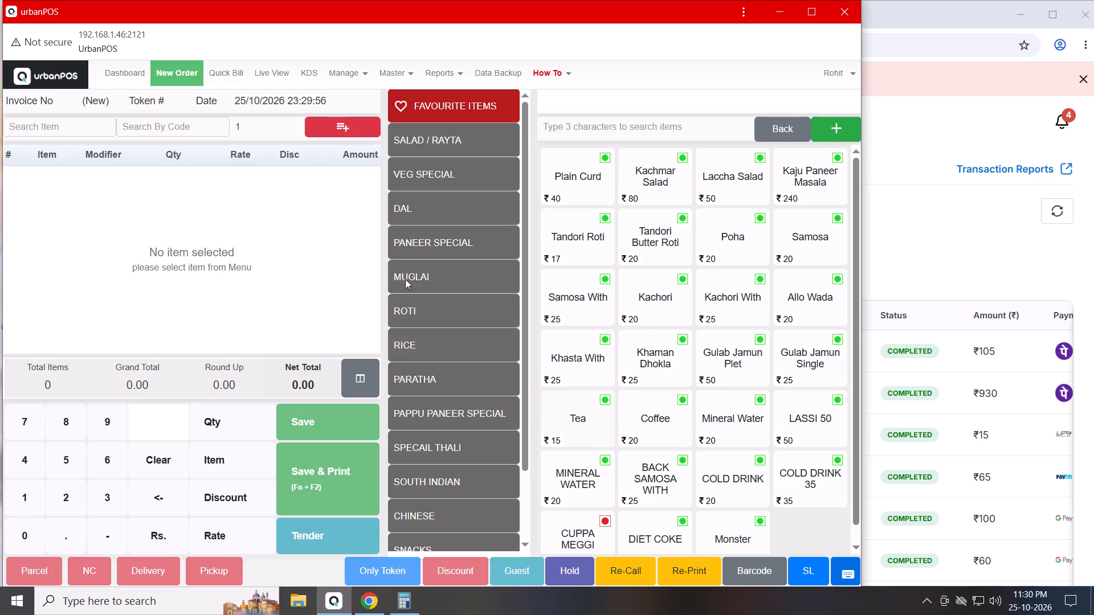
{"action": "left_click", "coordinate": [557, 484]}
{"action": "key", "text": "F2"}
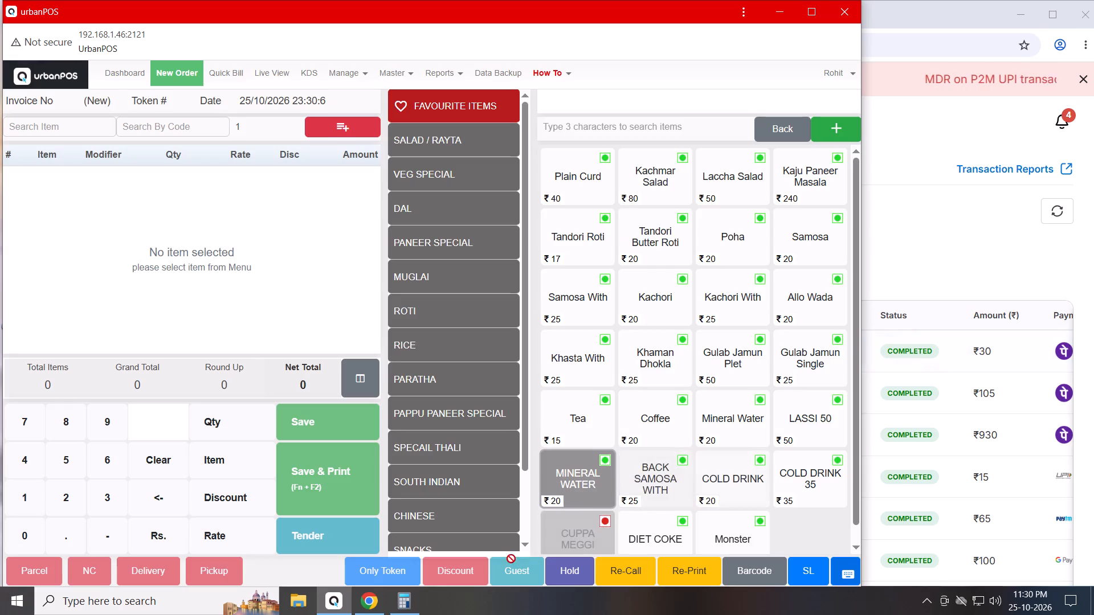
Bill another new order for one MINERAL WATER, saving and printing the bill.
{"action": "left_click", "coordinate": [599, 469]}
{"action": "key", "text": "F2"}
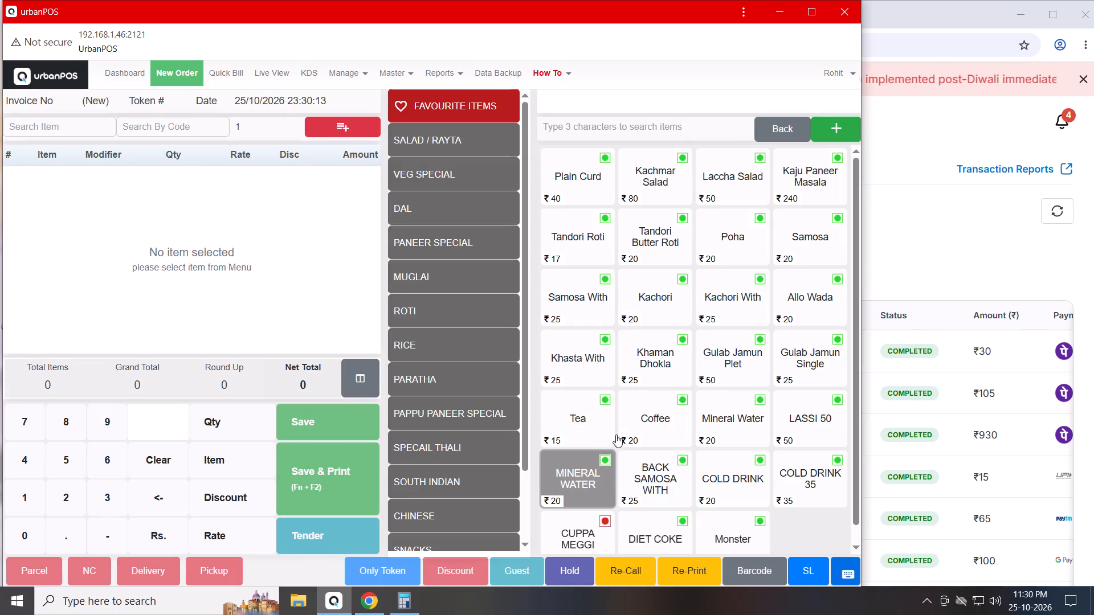
Bill a new order for two Tea, saving and printing the bill.
{"action": "double_click", "coordinate": [594, 429]}
{"action": "left_click", "coordinate": [379, 481]}
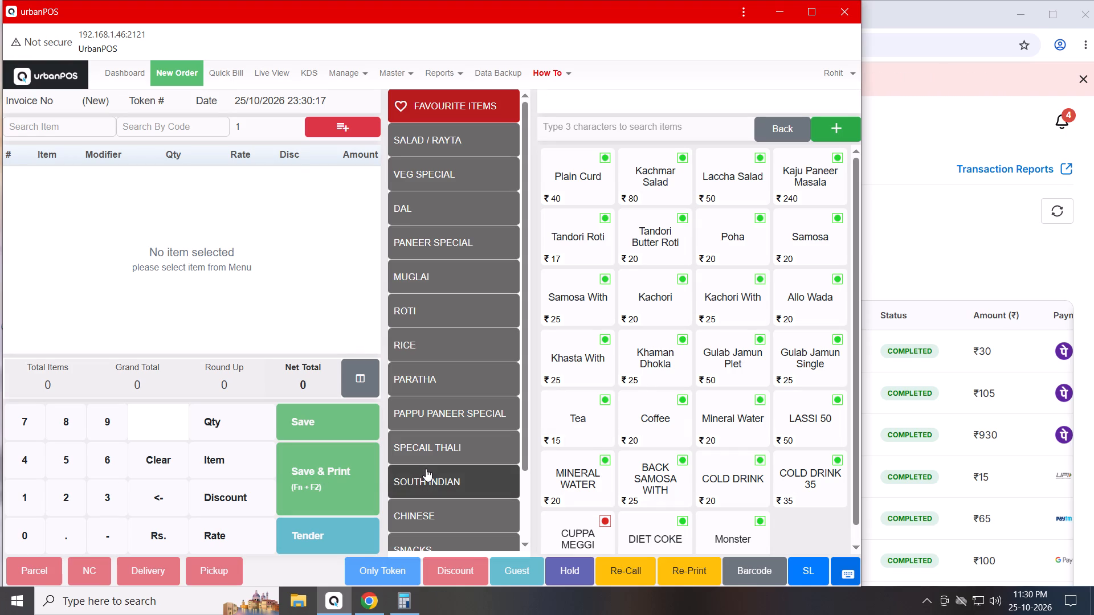
Bill a new order for two Tea and one Mineral Water, saving and printing the bill.
{"action": "double_click", "coordinate": [614, 423]}
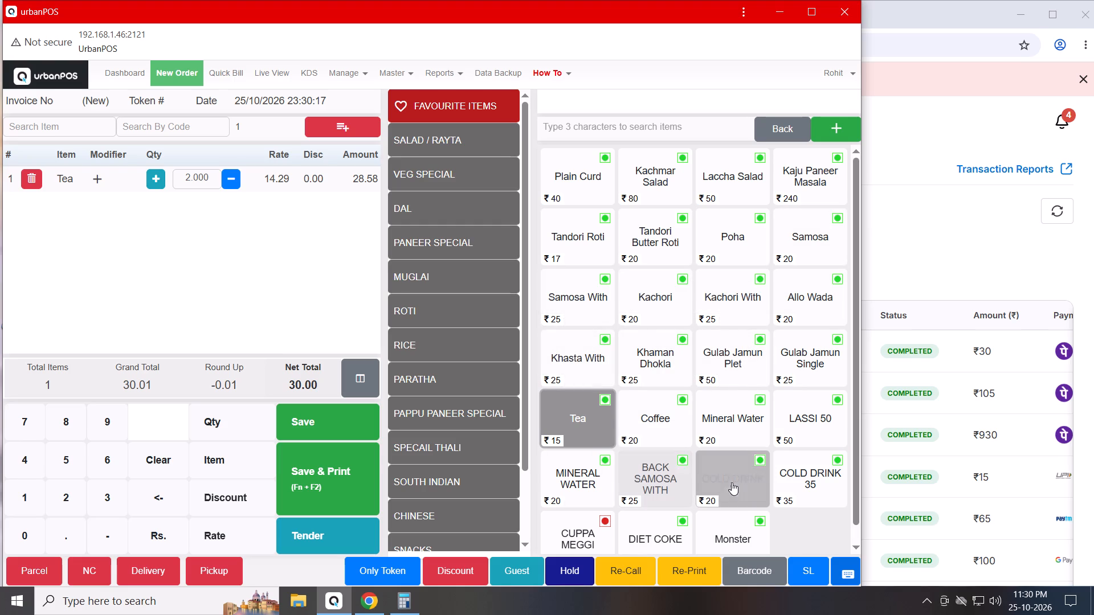
{"action": "left_click", "coordinate": [749, 422]}
{"action": "key", "text": "F2"}
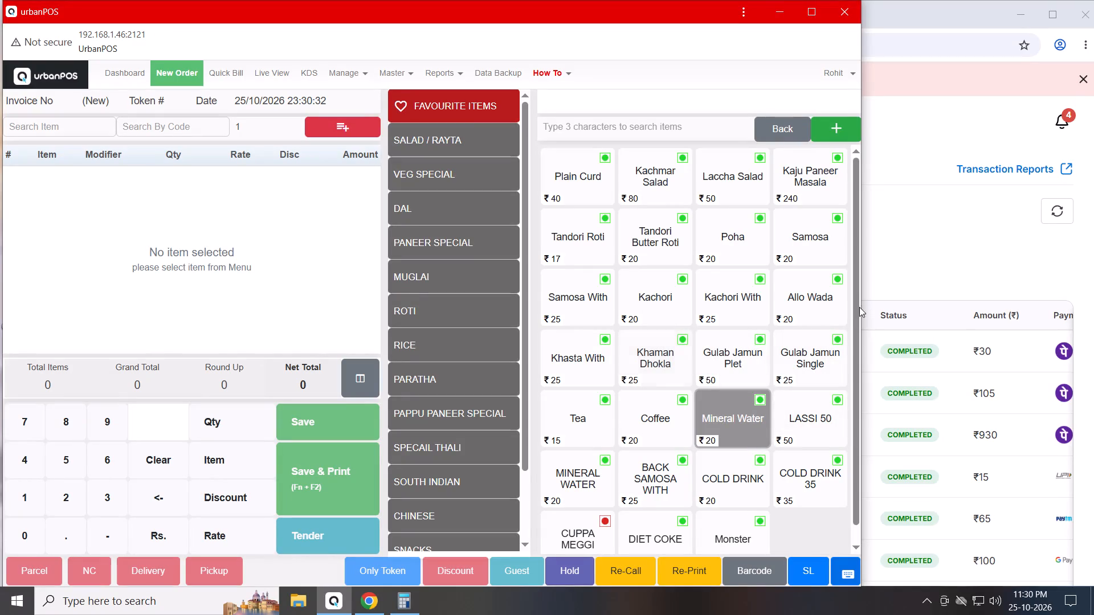
Bill a new order for one Tea, saving and printing the bill.
{"action": "scroll", "coordinate": [758, 272], "scroll_direction": "up", "scroll_amount": 4}
{"action": "left_click", "coordinate": [593, 420]}
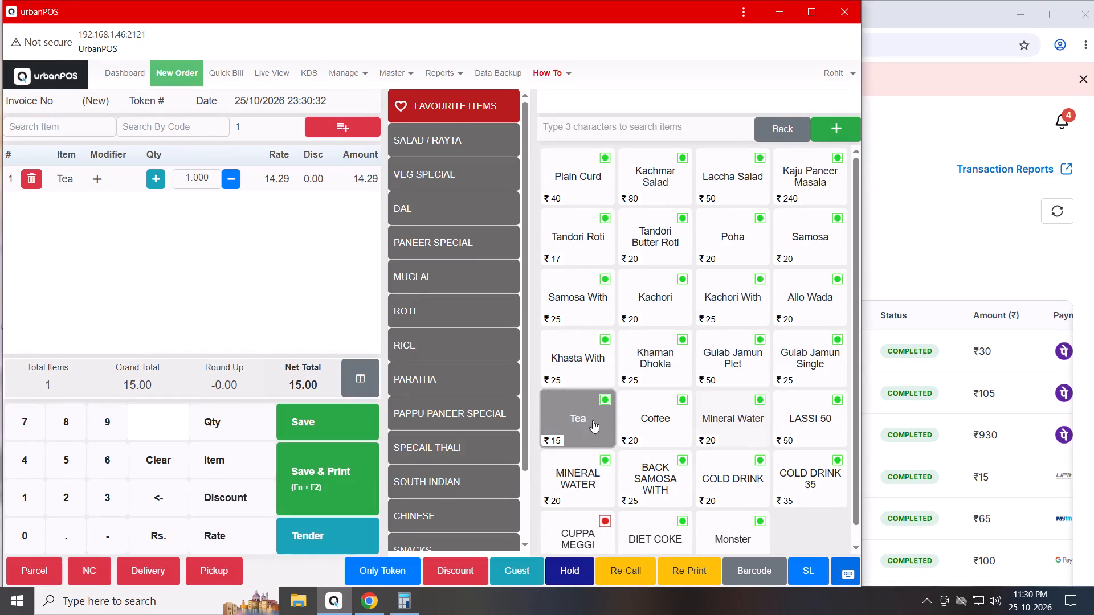
{"action": "key", "text": "F2"}
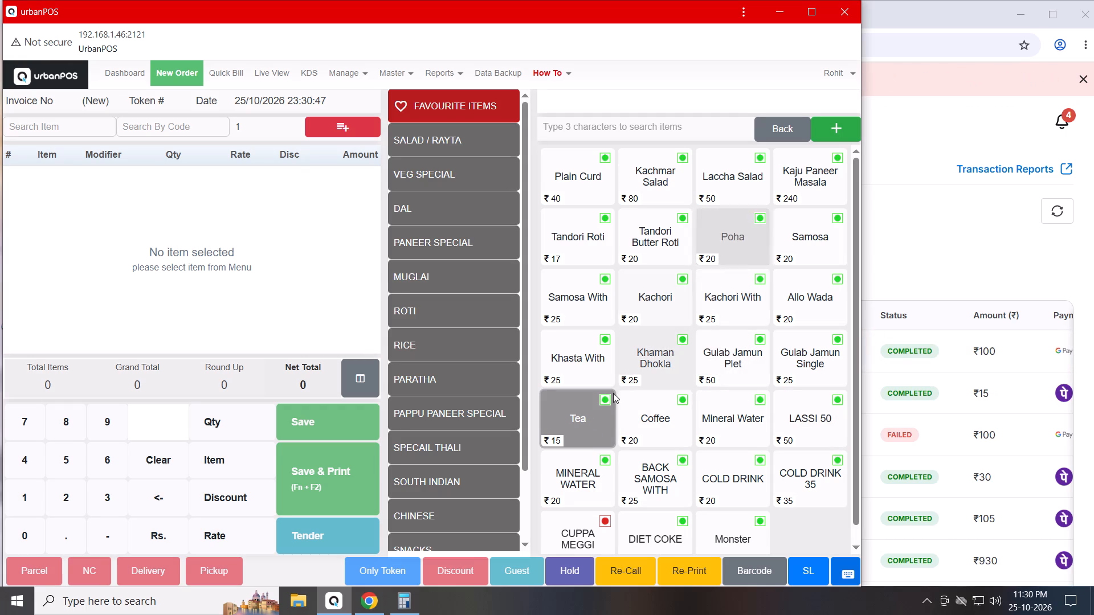
Bill a new order for three Tea, saving and printing the bill.
{"action": "triple_click", "coordinate": [592, 421]}
{"action": "left_click", "coordinate": [311, 471]}
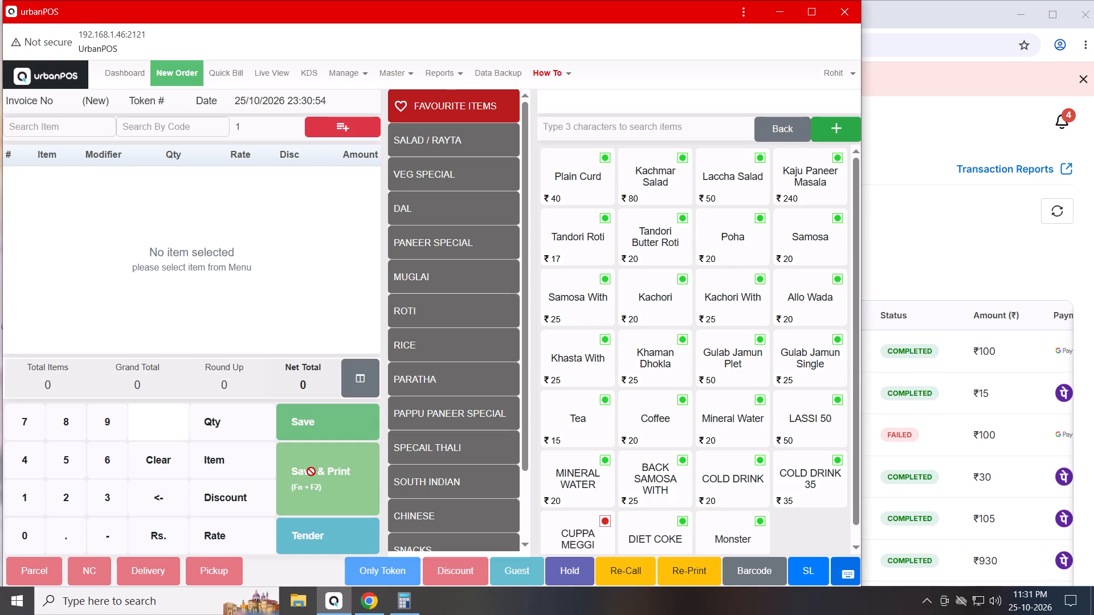
Bill a new order for one Kachori, saving and printing the bill.
{"action": "left_click", "coordinate": [643, 284]}
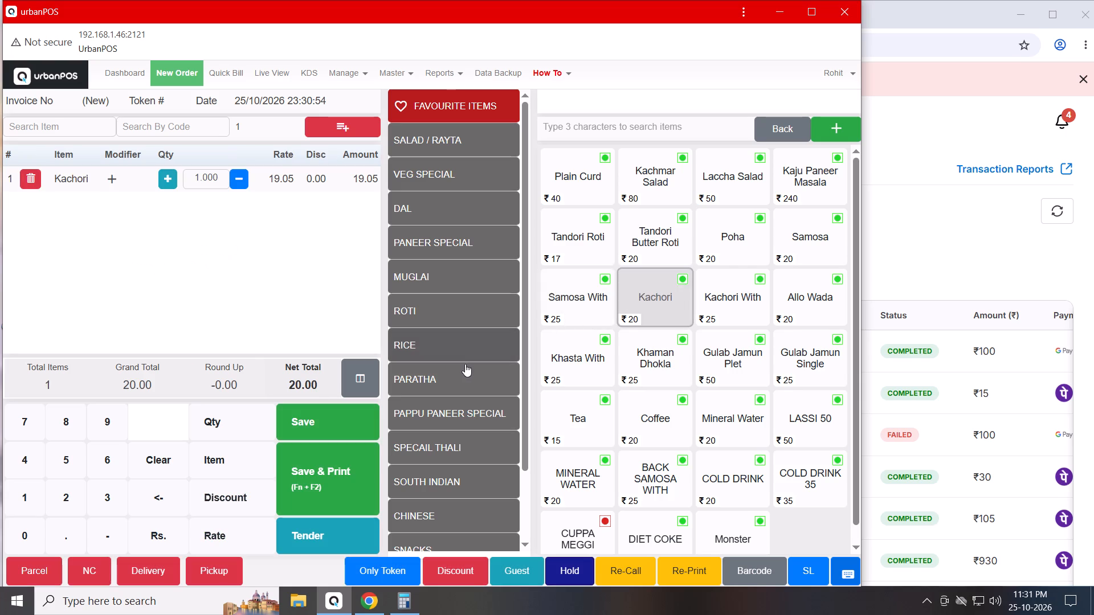
{"action": "left_click", "coordinate": [317, 460]}
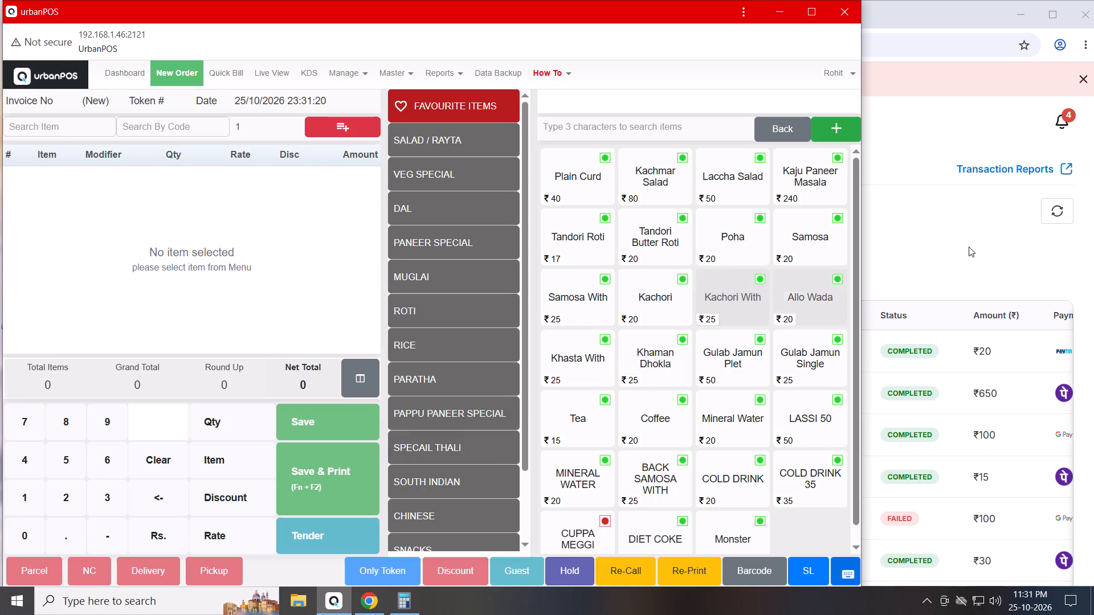
Bill a new order for one Tea and one MINERAL WATER, saving and printing the bill.
{"action": "scroll", "coordinate": [670, 289], "scroll_direction": "down", "scroll_amount": 3}
{"action": "triple_click", "coordinate": [601, 419]}
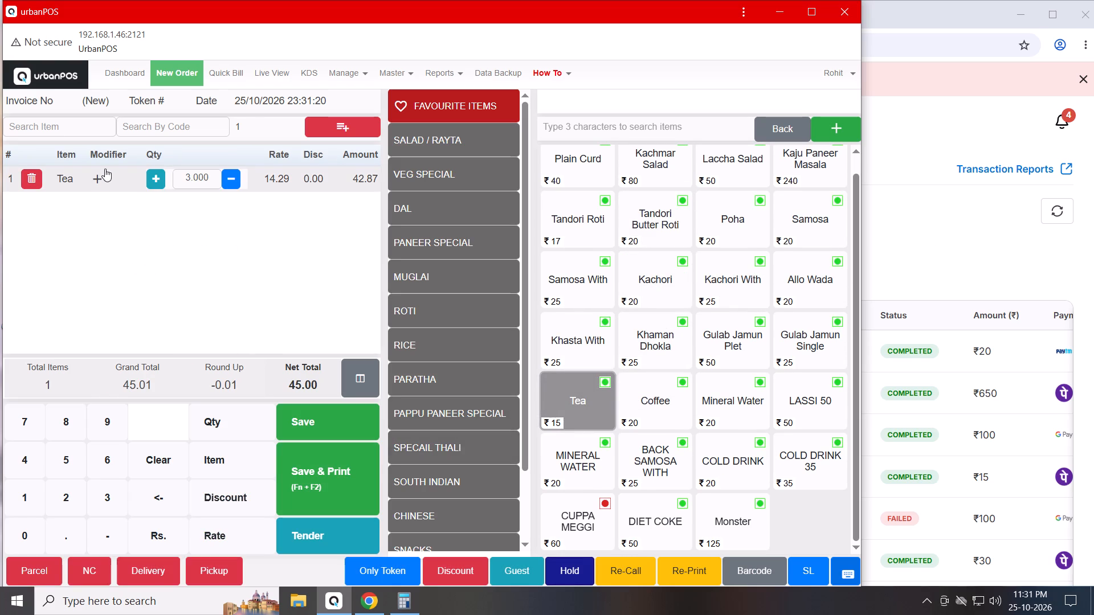
{"action": "double_click", "coordinate": [231, 179]}
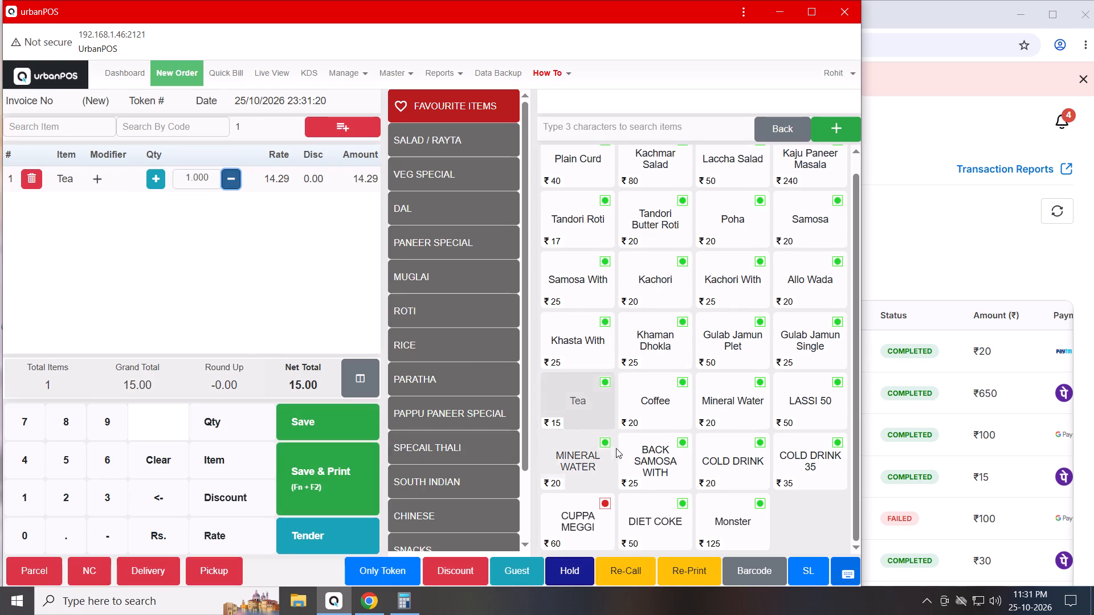
{"action": "left_click", "coordinate": [572, 477]}
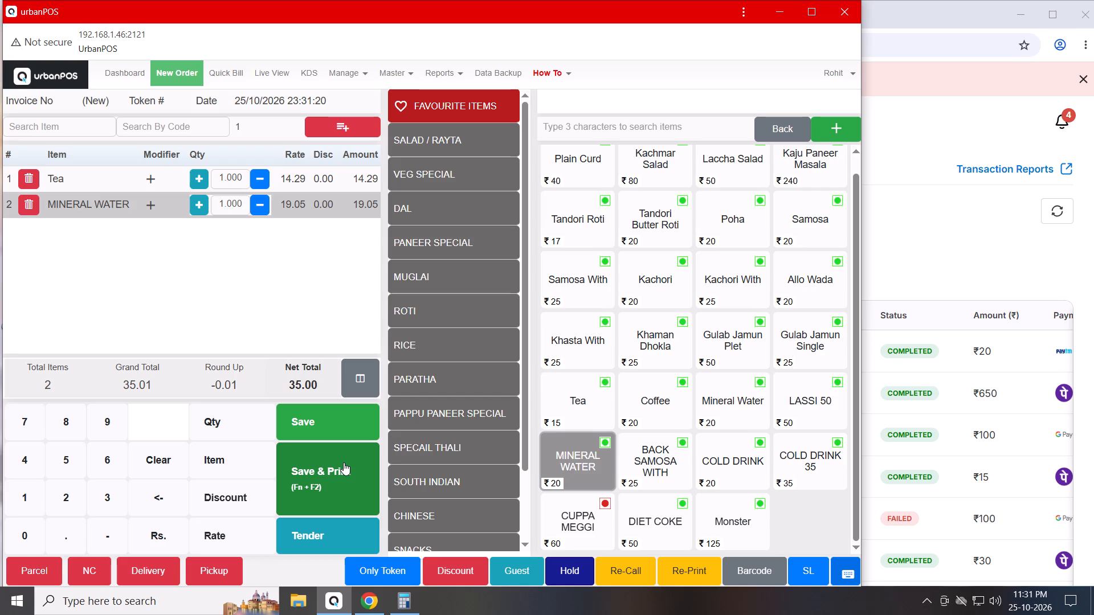
{"action": "left_click", "coordinate": [344, 462]}
Bill a new order for three Tea from the favourite items, saving and printing the bill.
{"action": "triple_click", "coordinate": [556, 389]}
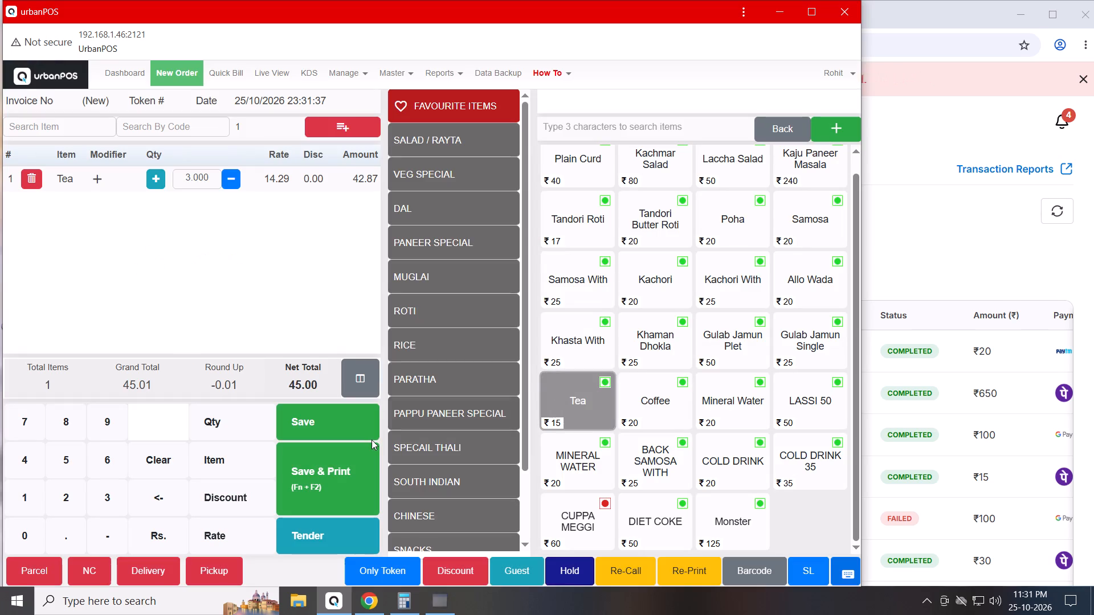
{"action": "left_click", "coordinate": [325, 466]}
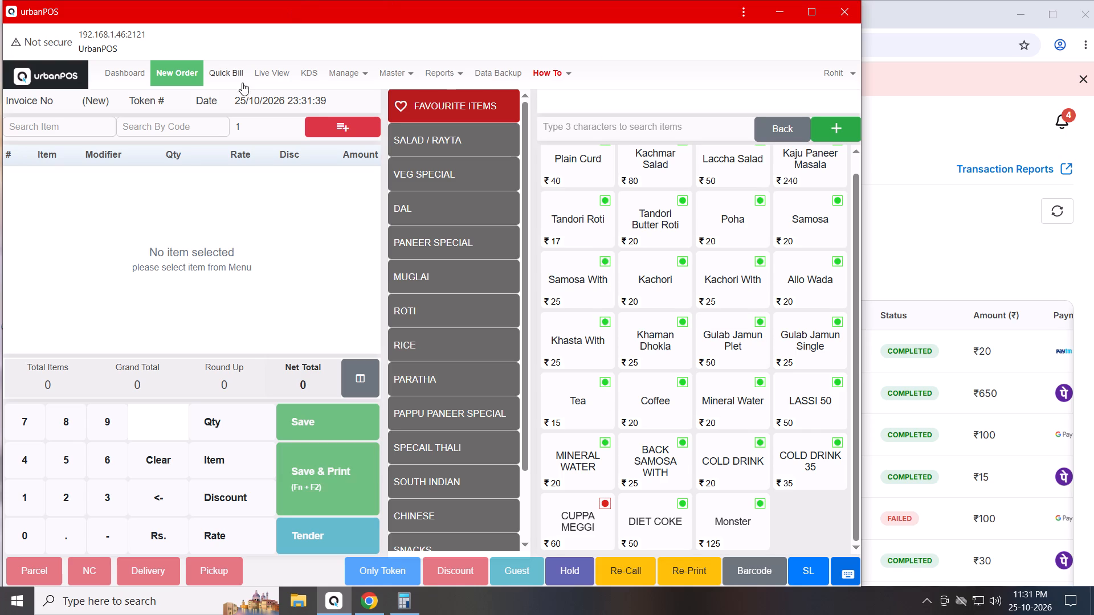
Start a new order with two Idli Fry found through the item search and one MINERAL WATER from the favourites.
{"action": "left_click", "coordinate": [35, 121]}
{"action": "type", "text": "IDLI"}
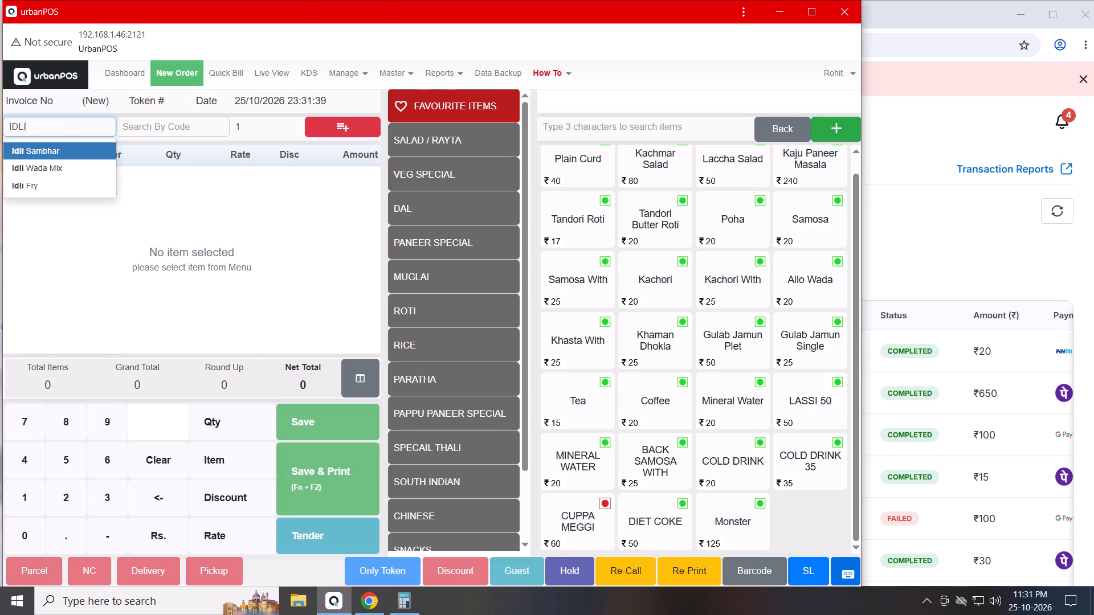
{"action": "key", "text": "space"}
{"action": "key", "text": "Up"}
{"action": "key", "text": "Return"}
{"action": "key", "text": "2"}
{"action": "key", "text": "Return"}
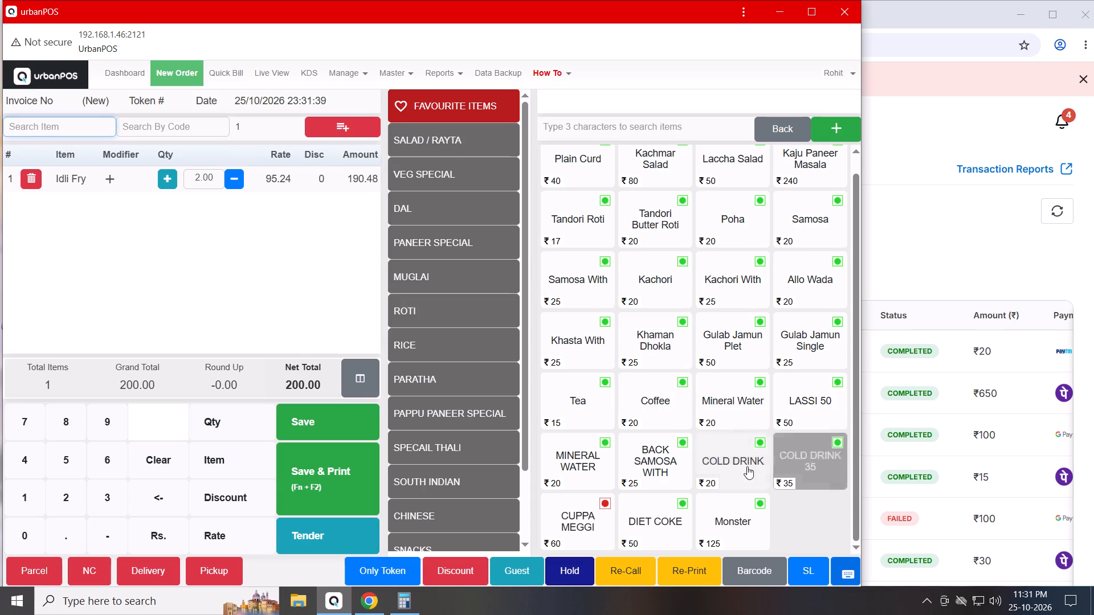
{"action": "left_click", "coordinate": [608, 468]}
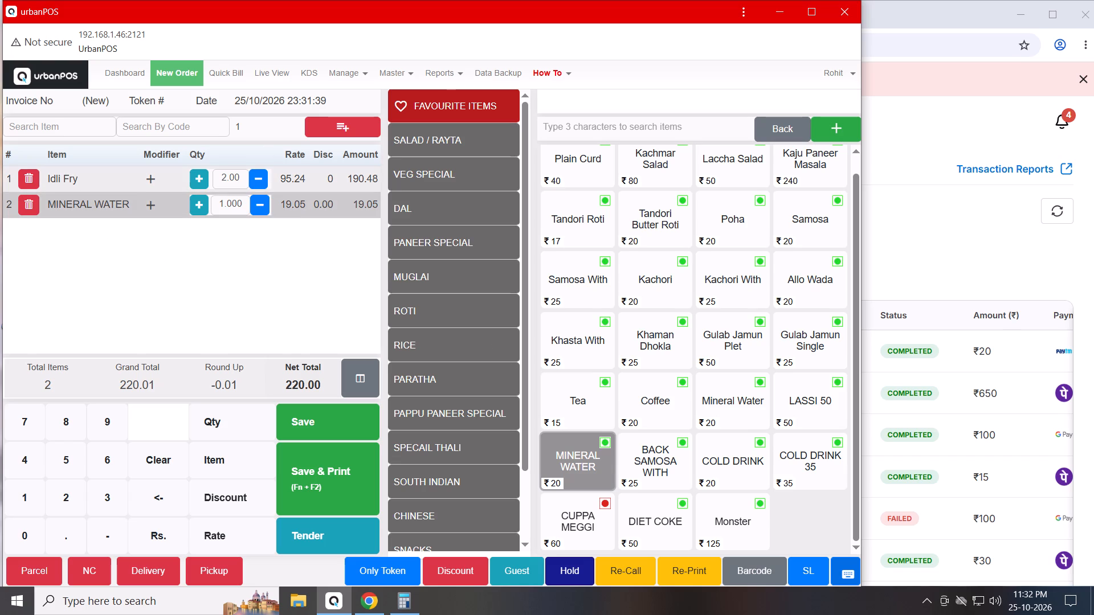
Remove the Idli Fry and MINERAL WATER lines from the unsaved order.
{"action": "scroll", "coordinate": [1093, 417], "scroll_direction": "down", "scroll_amount": 3}
{"action": "scroll", "coordinate": [1022, 450], "scroll_direction": "down", "scroll_amount": 1}
{"action": "scroll", "coordinate": [1020, 449], "scroll_direction": "up", "scroll_amount": 8}
{"action": "double_click", "coordinate": [19, 183]}
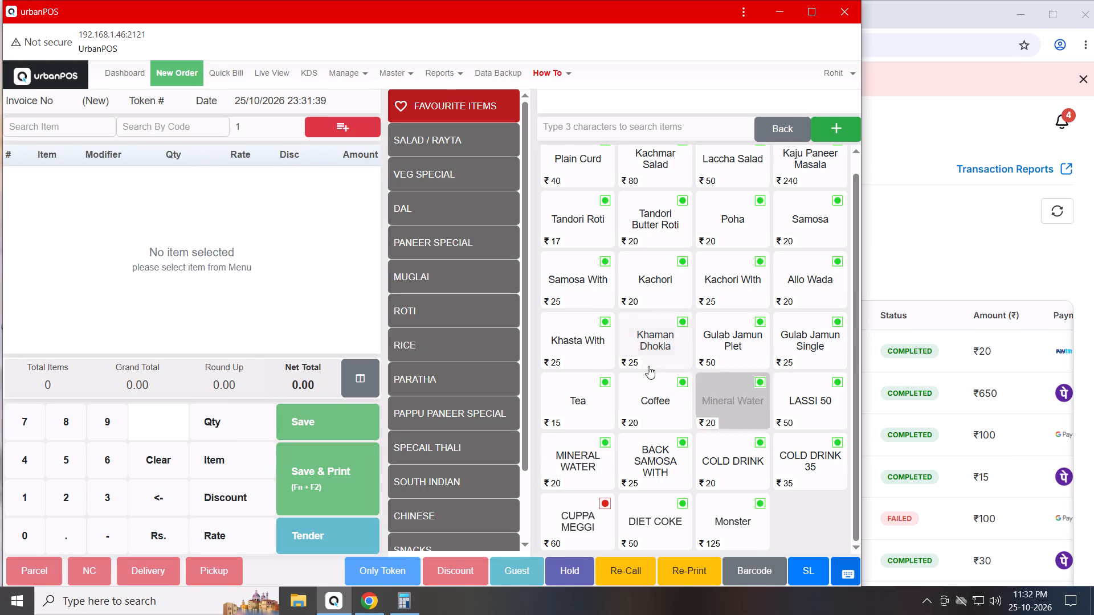
Bill a new order for one Poha from the favourite items, saving and printing the bill.
{"action": "left_click", "coordinate": [713, 227]}
{"action": "key", "text": "F2"}
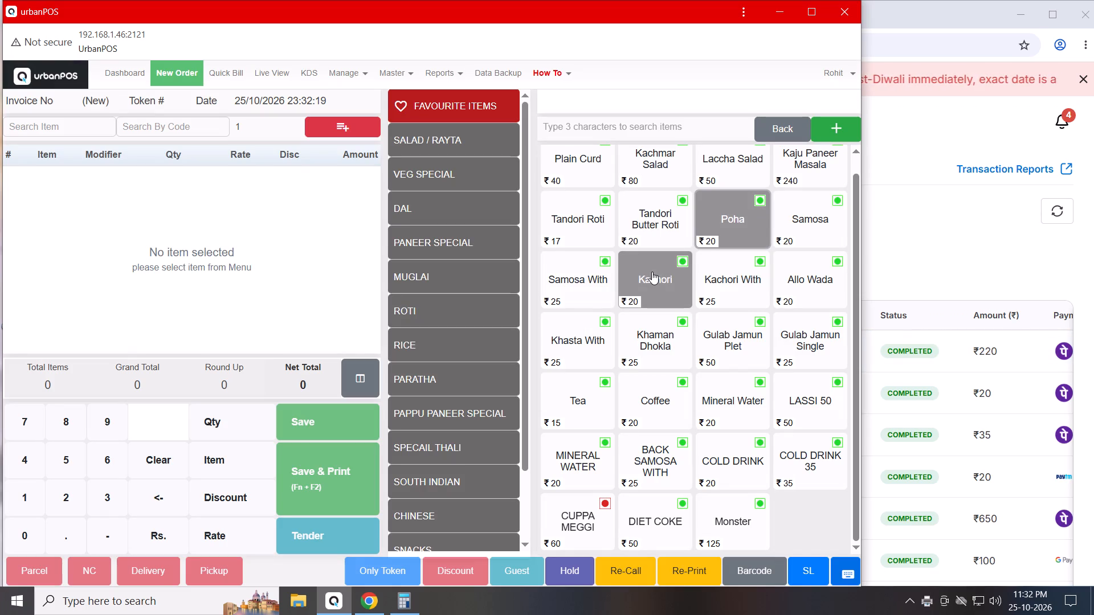
Bill a new order for two Idli Fry found through the item search and one Mineral Water, saving and printing the bill.
{"action": "left_click", "coordinate": [32, 130]}
{"action": "type", "text": "IDLI"}
{"action": "key", "text": "space"}
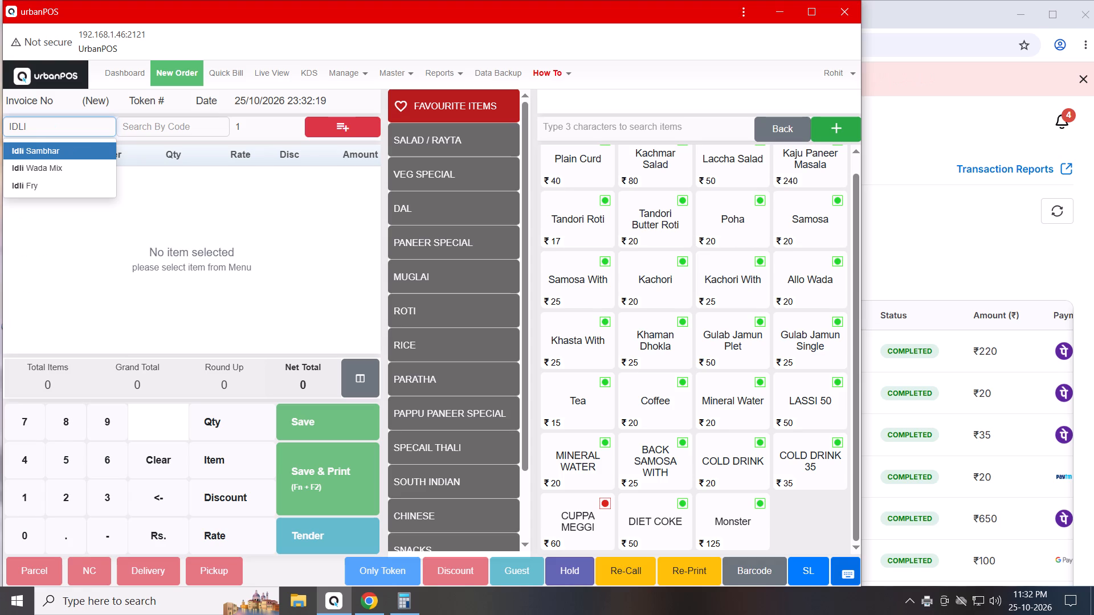
{"action": "key", "text": "Up"}
{"action": "key", "text": "Return"}
{"action": "key", "text": "2"}
{"action": "key", "text": "Return"}
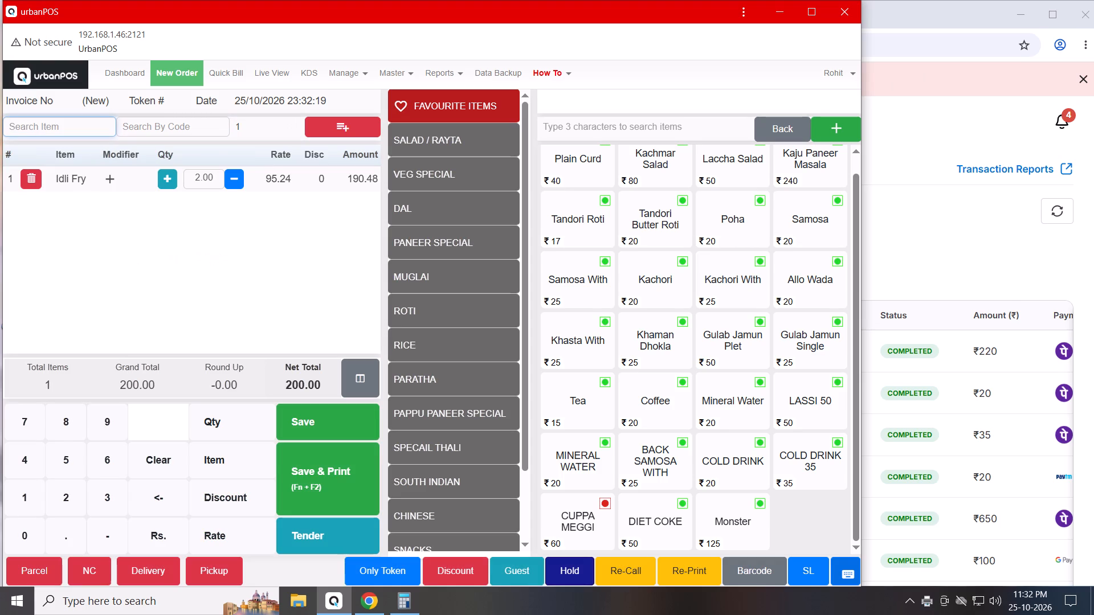
{"action": "left_click", "coordinate": [754, 397]}
{"action": "key", "text": "F2"}
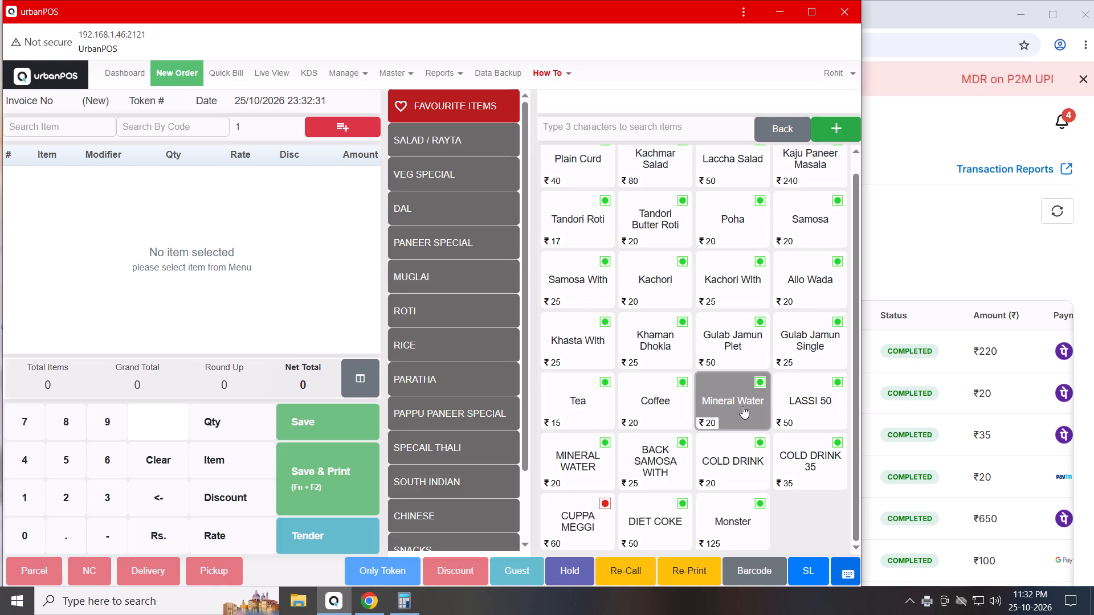
Bill a new order for one Mineral Water from the favourite items, saving and printing the bill.
{"action": "left_click", "coordinate": [741, 404]}
{"action": "left_click", "coordinate": [289, 457]}
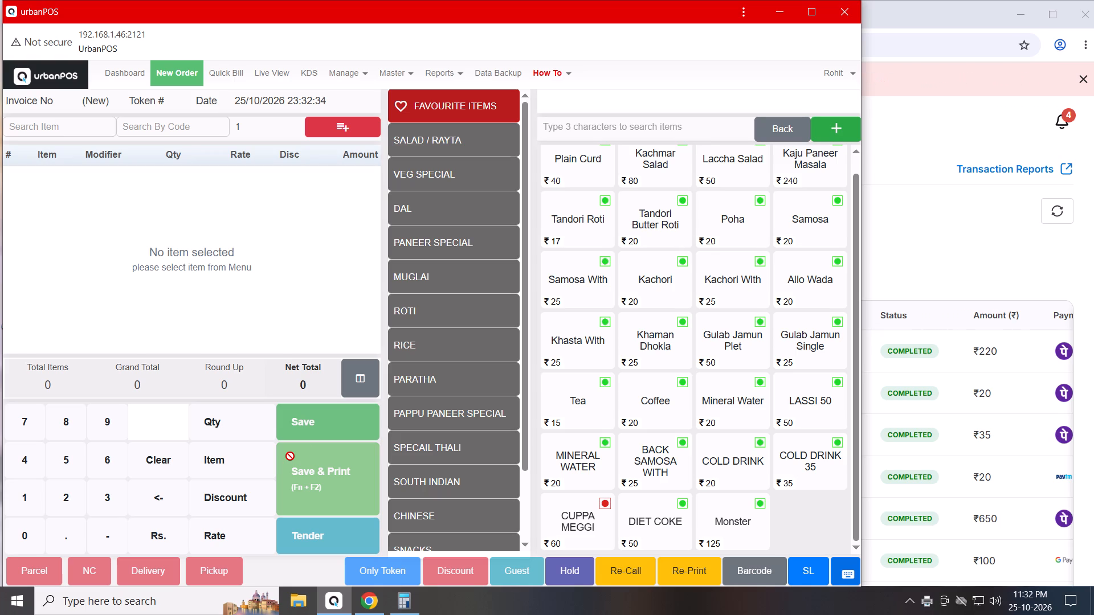
Bill a new order for two Pav Bhaji and two Extra 30 found through the item search, saving and printing the bill.
{"action": "left_click", "coordinate": [625, 136]}
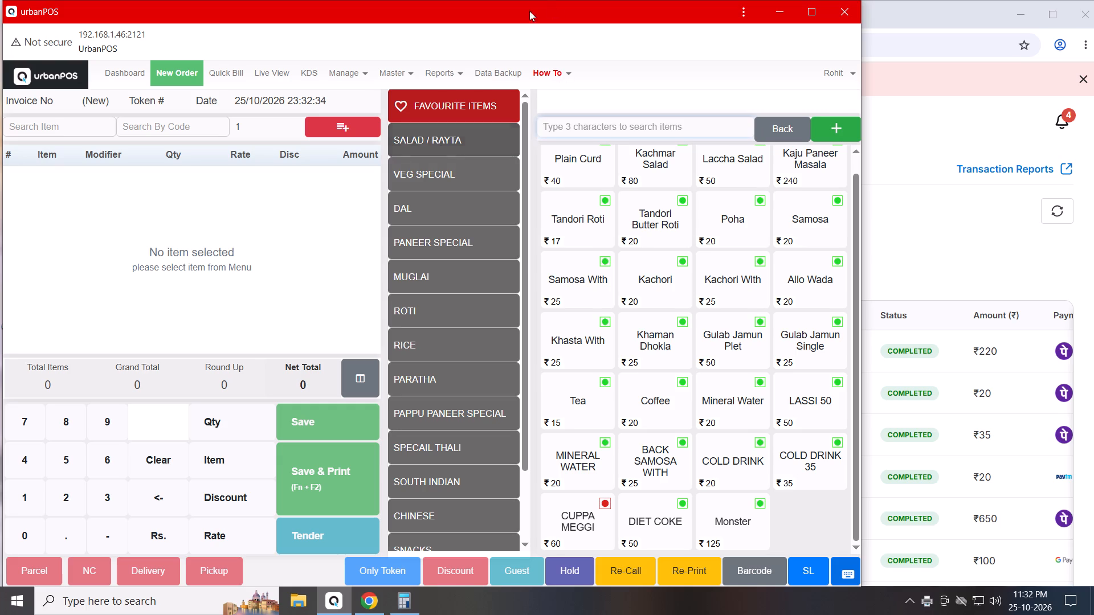
{"action": "left_click", "coordinate": [44, 136]}
{"action": "left_click", "coordinate": [44, 127]}
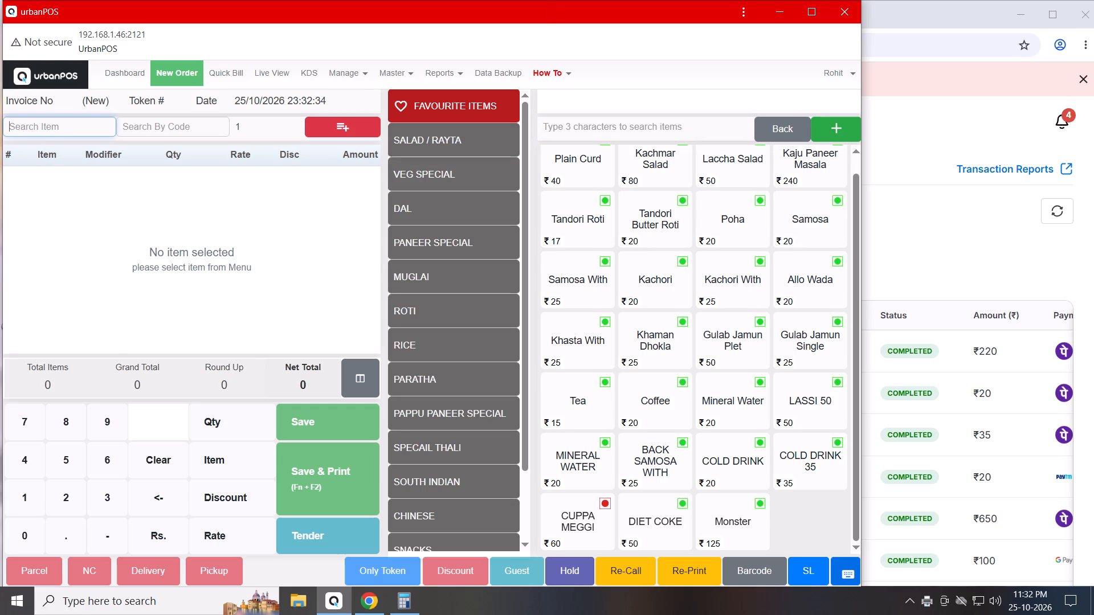
{"action": "type", "text": "PAV B"}
{"action": "key", "text": "Return"}
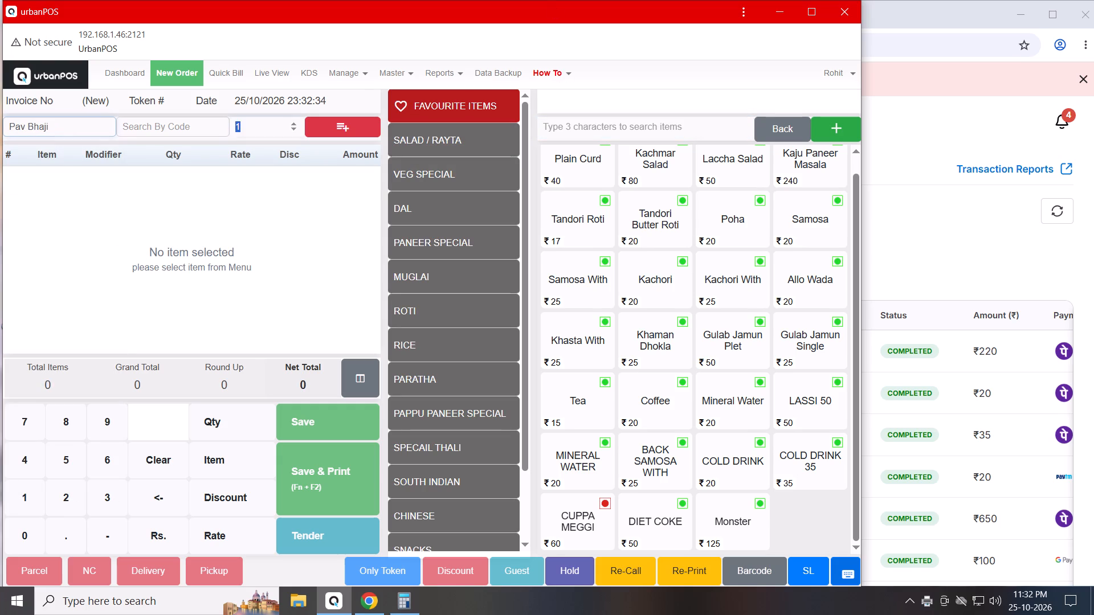
{"action": "key", "text": "2"}
{"action": "key", "text": "Return"}
{"action": "key", "text": "e"}
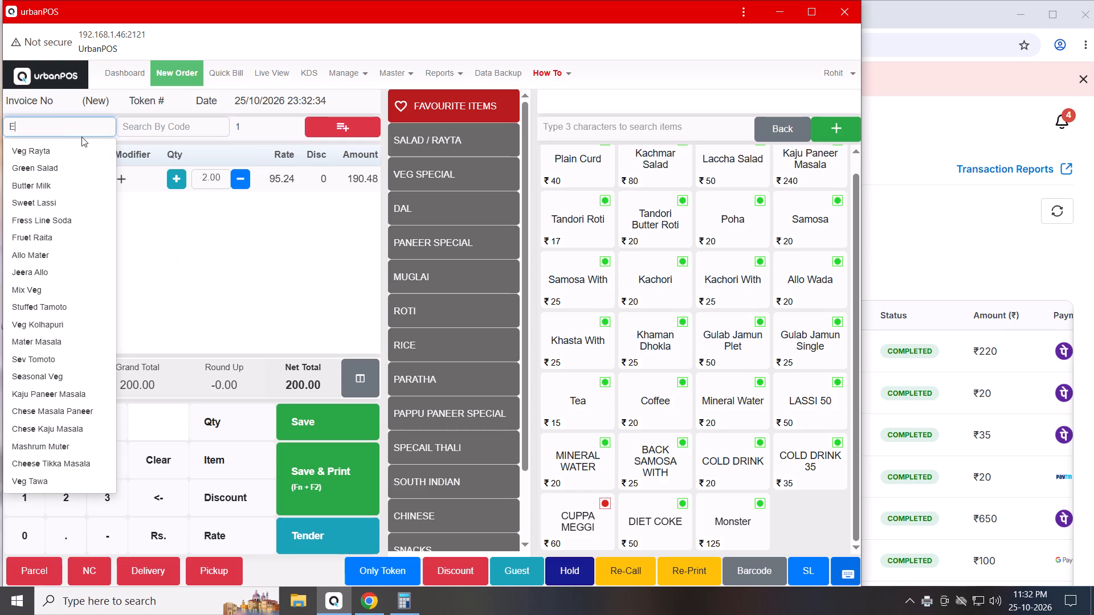
{"action": "type", "text": "XT"}
{"action": "key", "text": "Down"}
{"action": "key", "text": "Return"}
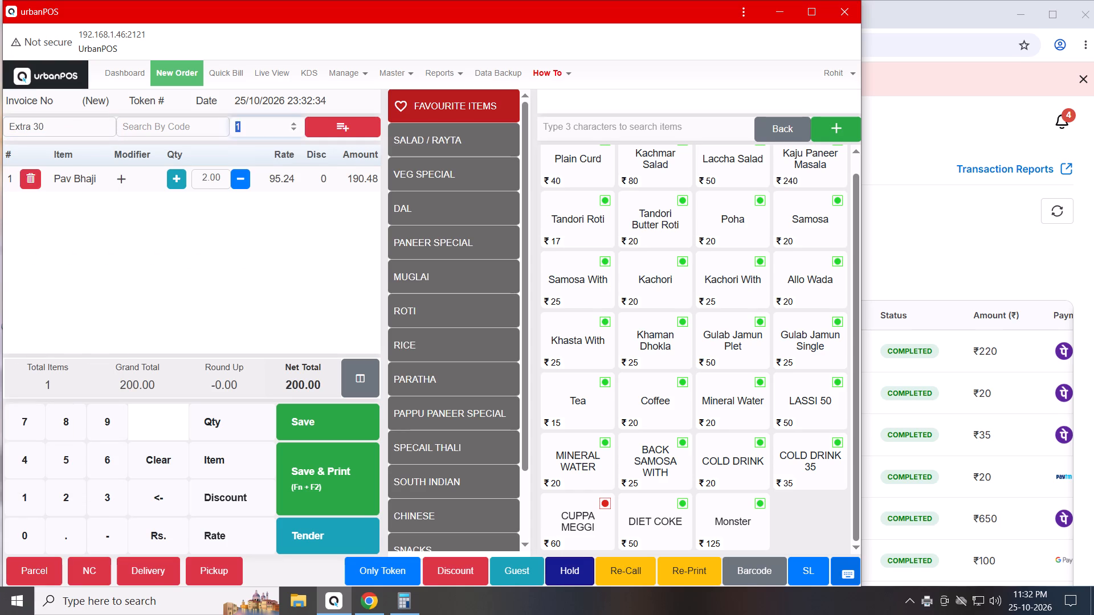
{"action": "key", "text": "2"}
{"action": "key", "text": "Return"}
{"action": "key", "text": "Return"}
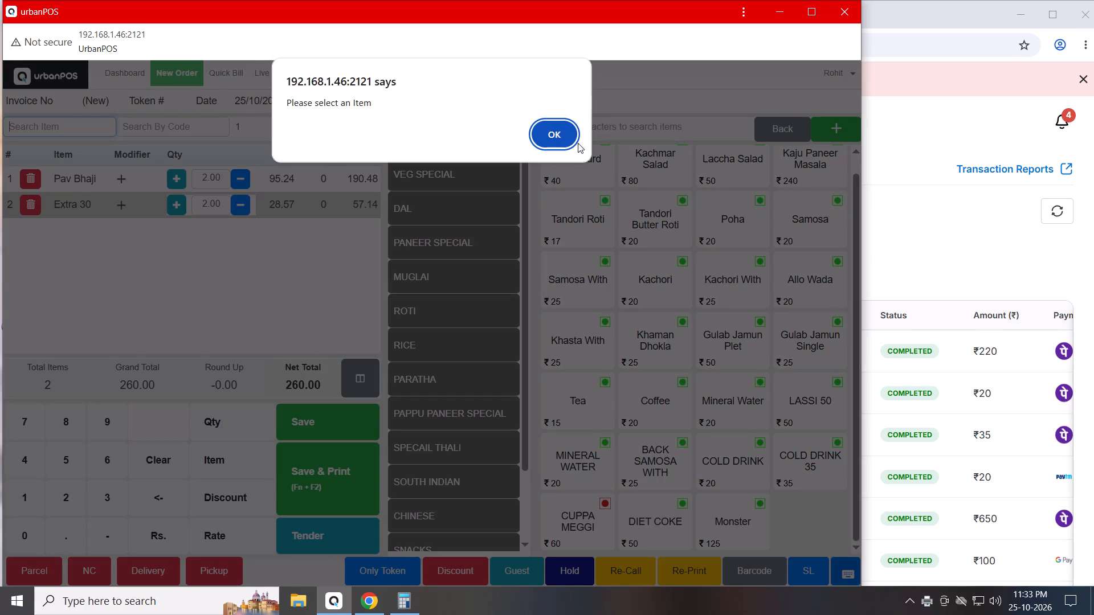
{"action": "left_click", "coordinate": [571, 142]}
{"action": "left_click", "coordinate": [302, 256]}
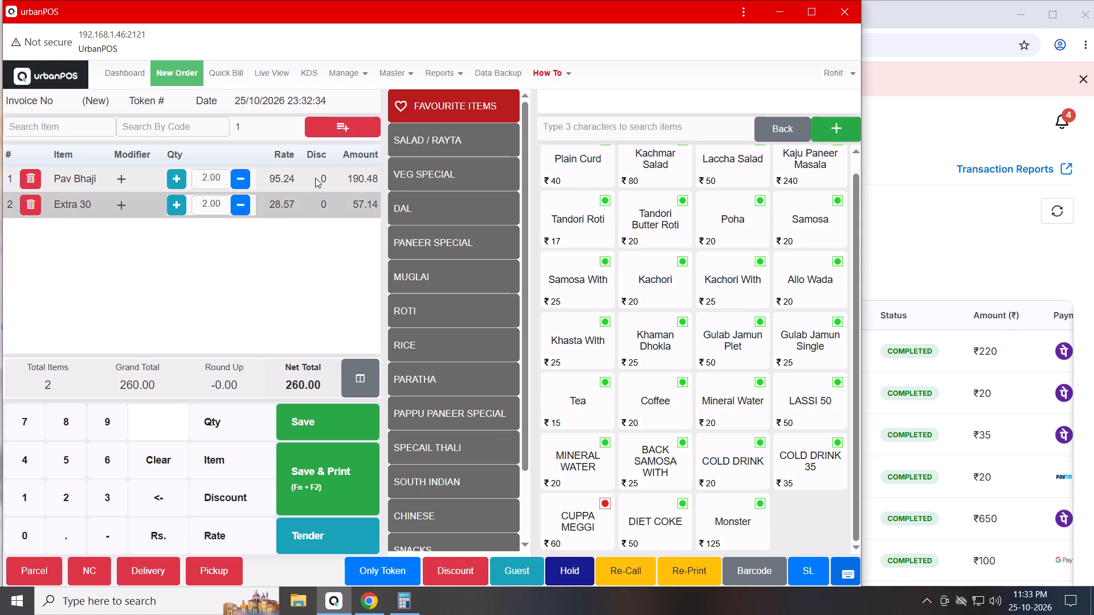
{"action": "key", "text": "F2"}
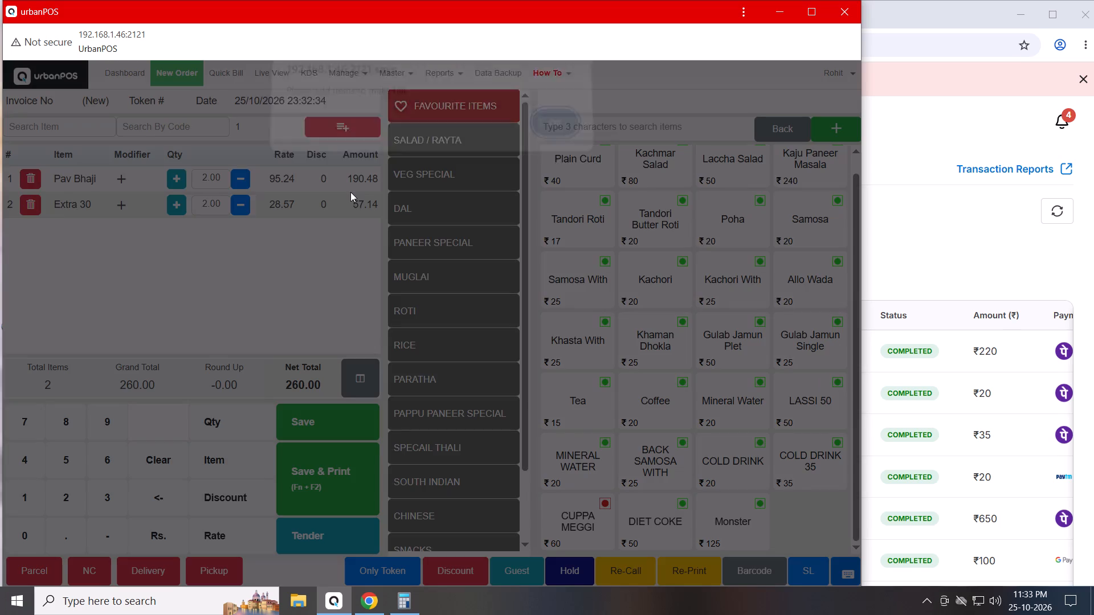
{"action": "key", "text": "Return"}
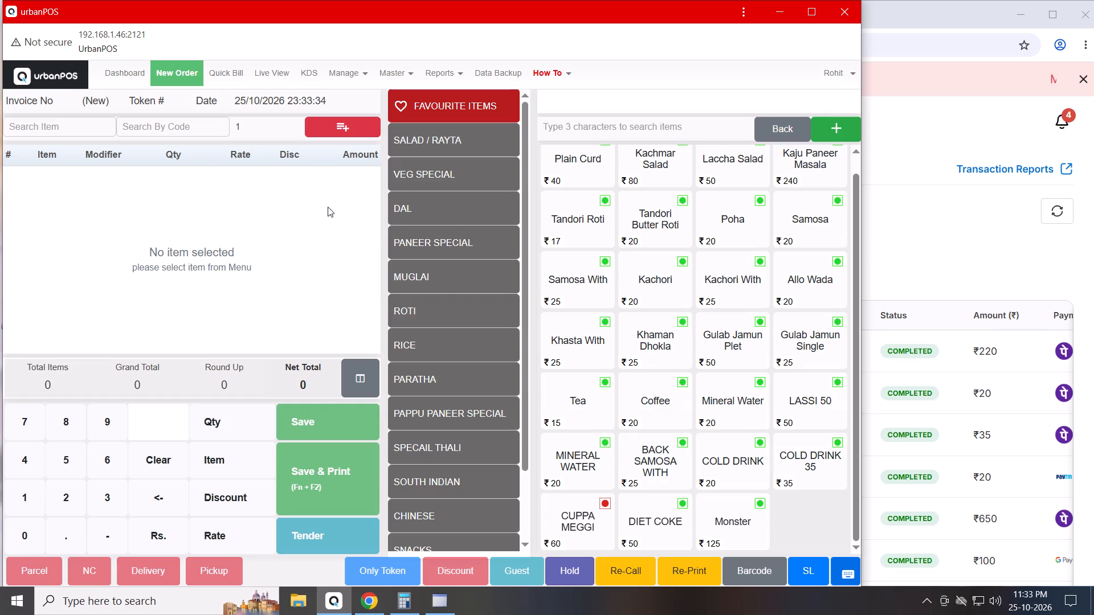
Bill a new order for one Ice Cream 50 from the ICE-CREAM category, saving and printing the bill.
{"action": "scroll", "coordinate": [351, 404], "scroll_direction": "down", "scroll_amount": 1}
{"action": "scroll", "coordinate": [457, 485], "scroll_direction": "down", "scroll_amount": 4}
{"action": "left_click", "coordinate": [454, 501]}
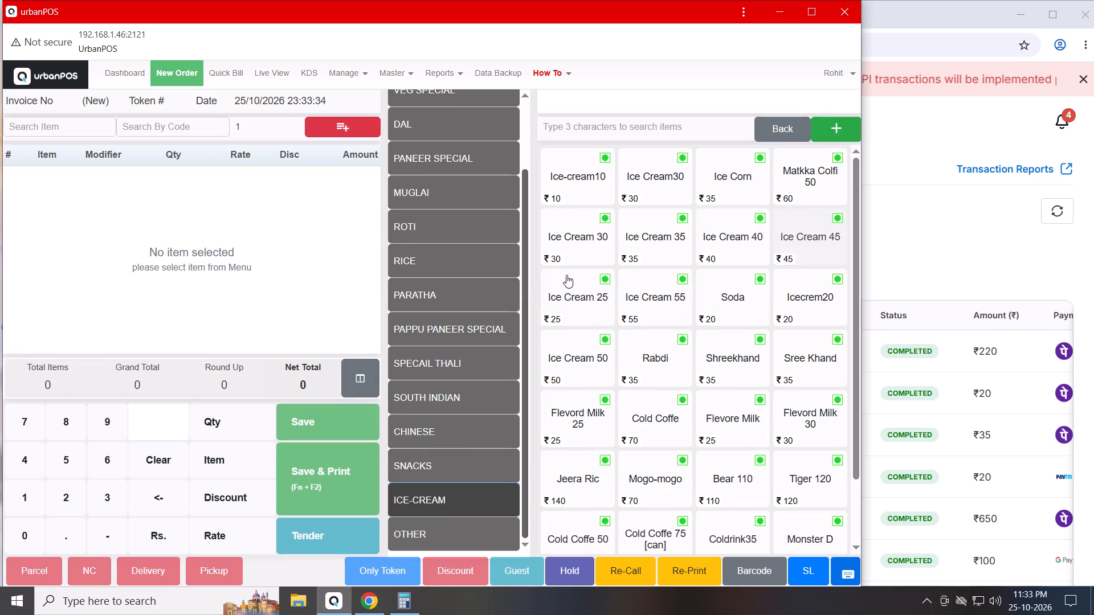
{"action": "left_click", "coordinate": [571, 366]}
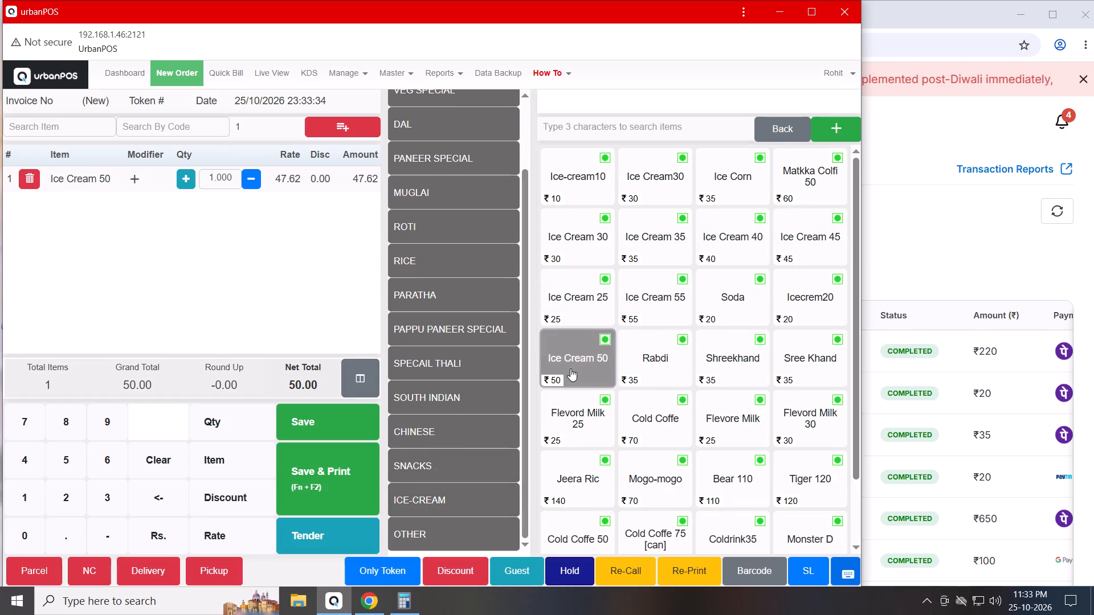
{"action": "key", "text": "F2"}
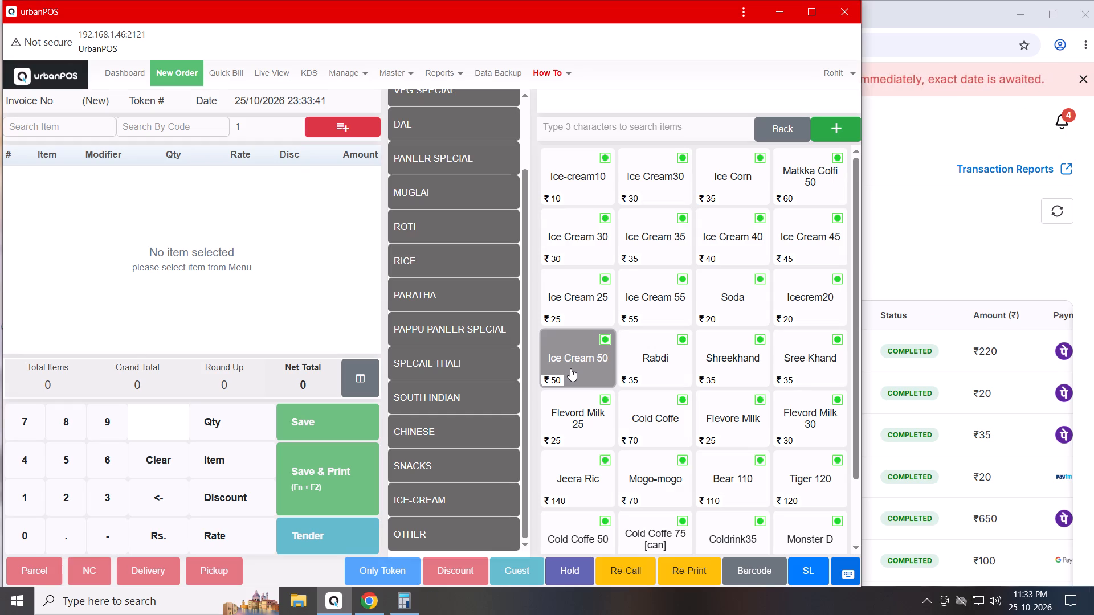
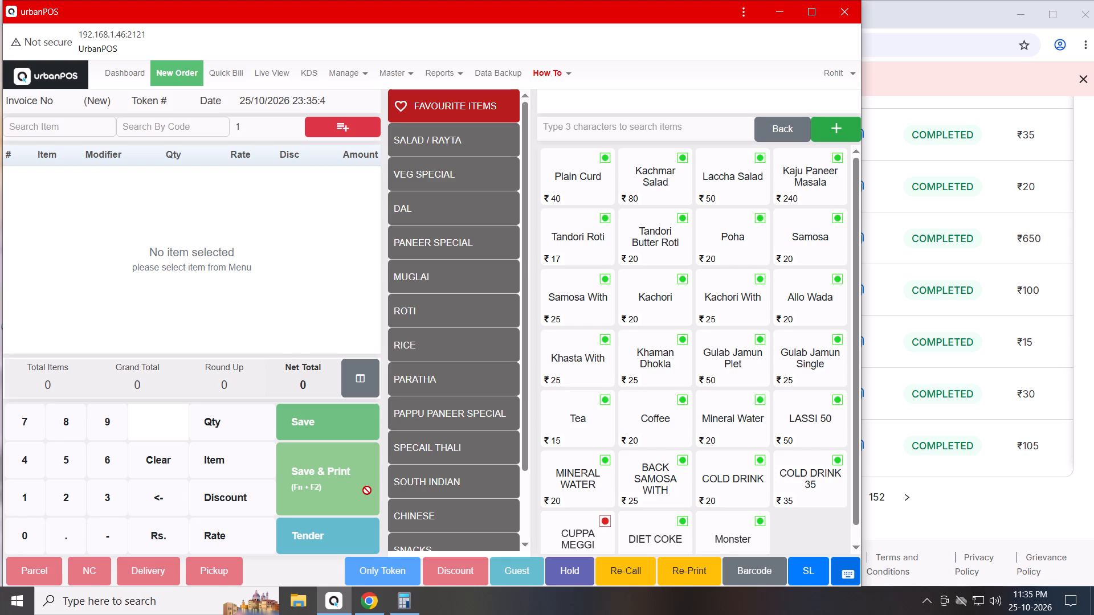
Bill a new order for one Tea from the favourite items, saving and printing the bill.
{"action": "scroll", "coordinate": [555, 351], "scroll_direction": "up", "scroll_amount": 6}
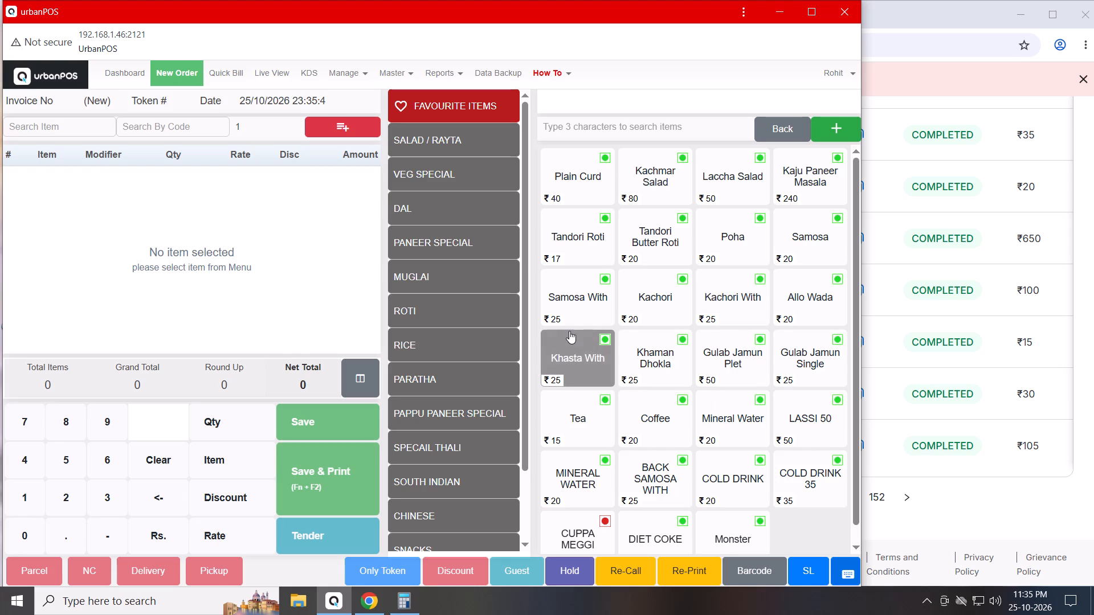
{"action": "left_click", "coordinate": [585, 401]}
{"action": "key", "text": "F2"}
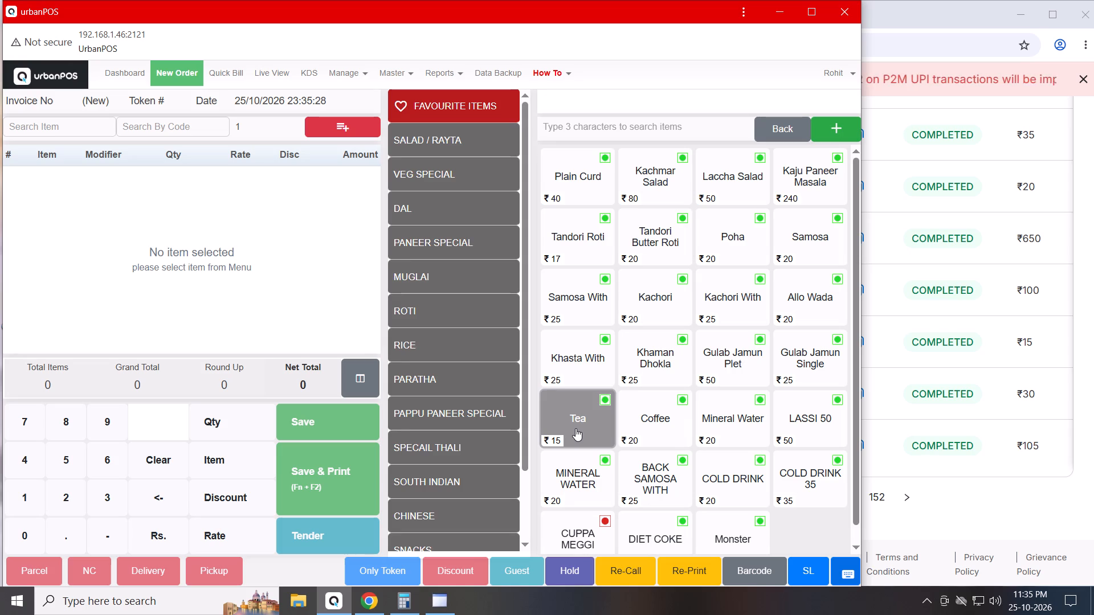